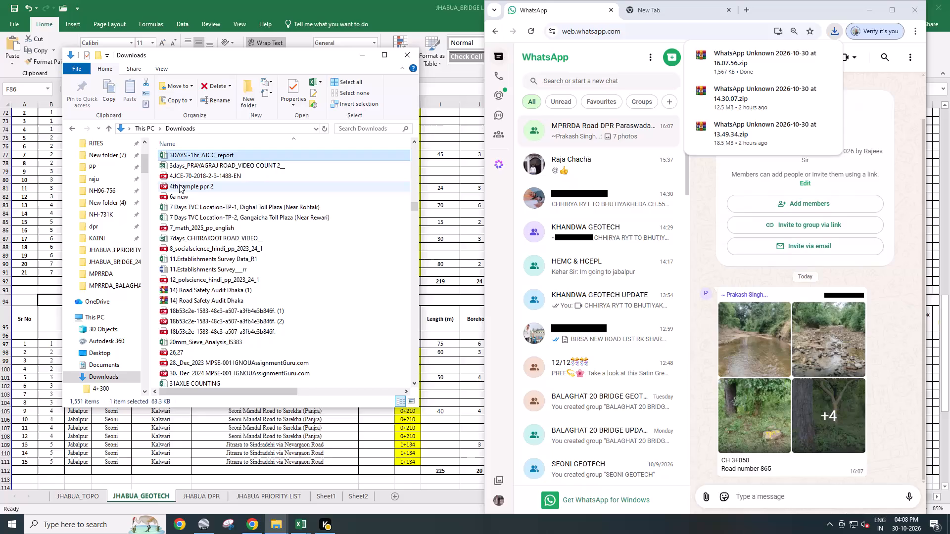
# Rename today's WhatsApp Unknown zip file in the Downloads folder as 3+050.
pyautogui.scroll(20, 182, 185)
pyautogui.scroll(6, 182, 185)
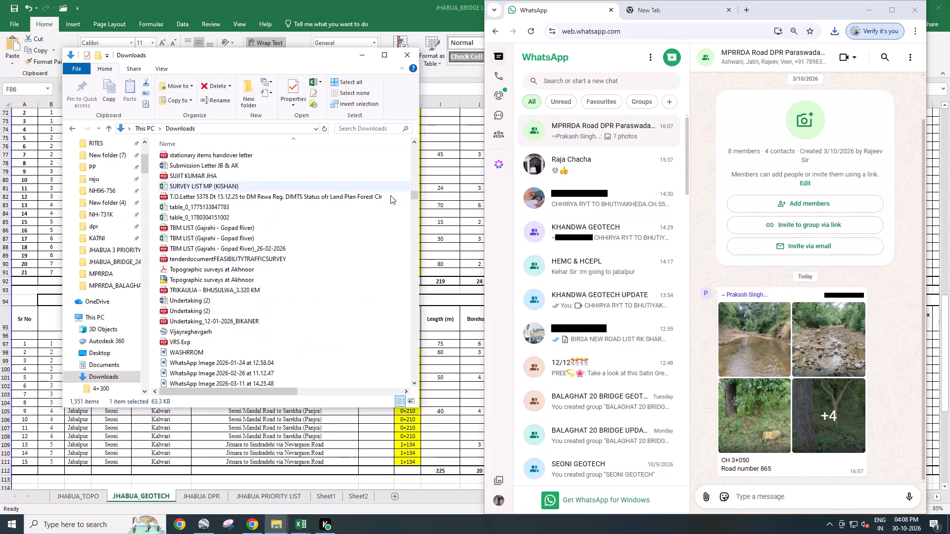
pyautogui.moveTo(416, 192); pyautogui.dragTo(407, 107)
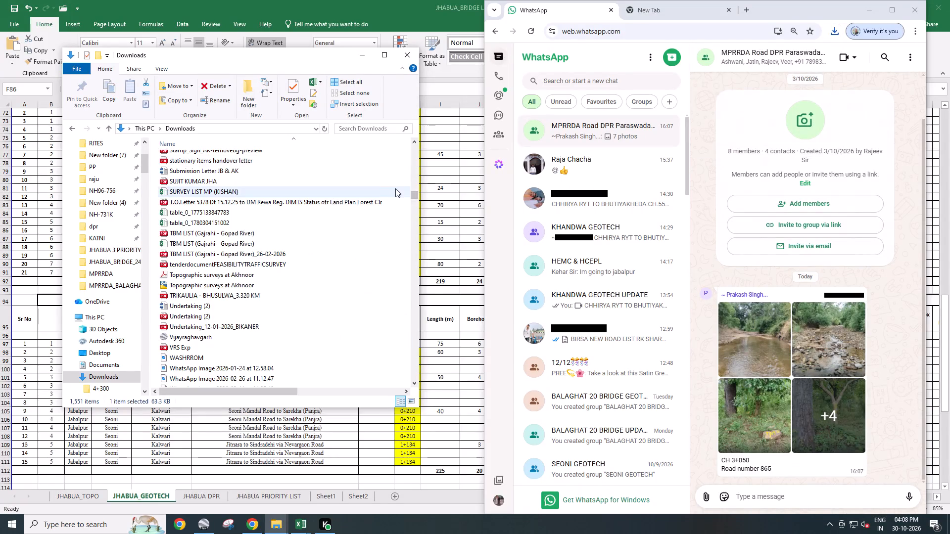
pyautogui.moveTo(417, 197); pyautogui.dragTo(421, 143)
pyautogui.click(216, 180)
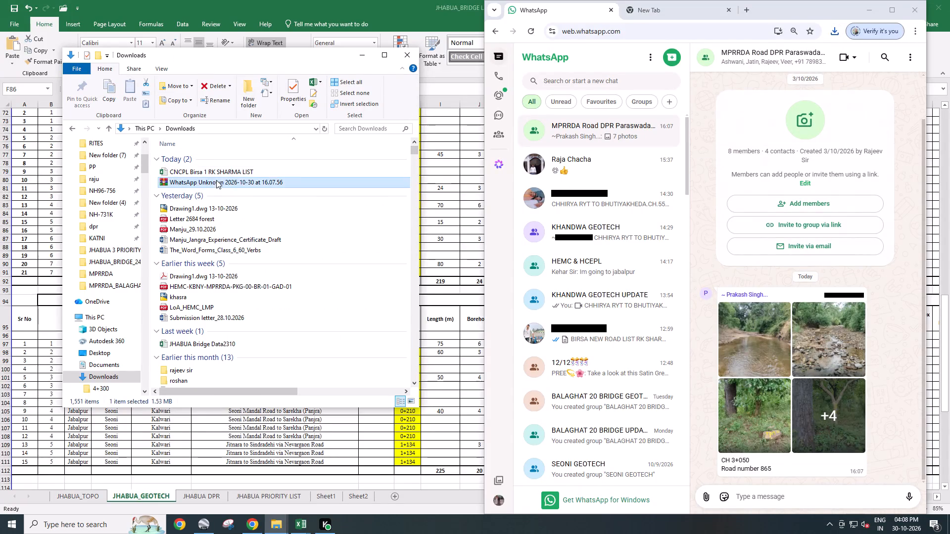
pyautogui.press('F2')
pyautogui.write('3+050')
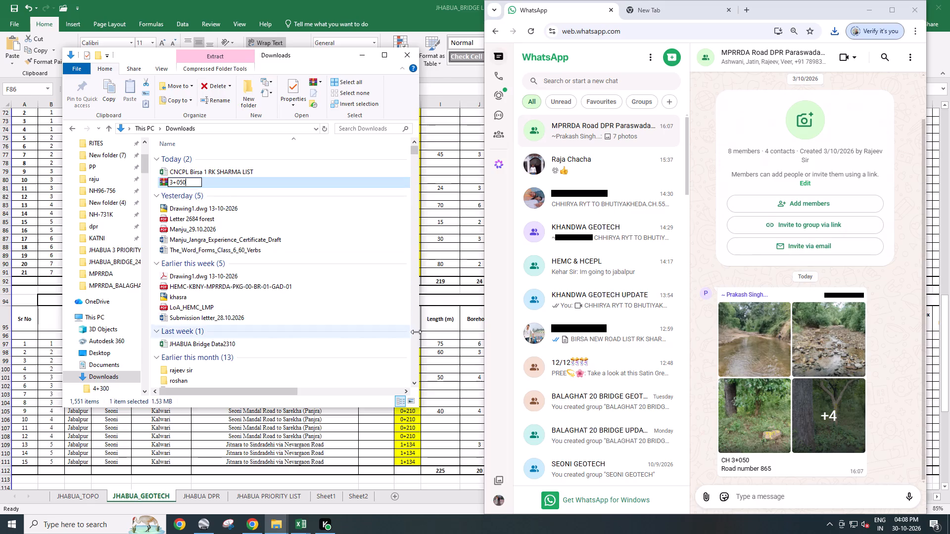
pyautogui.click(434, 339)
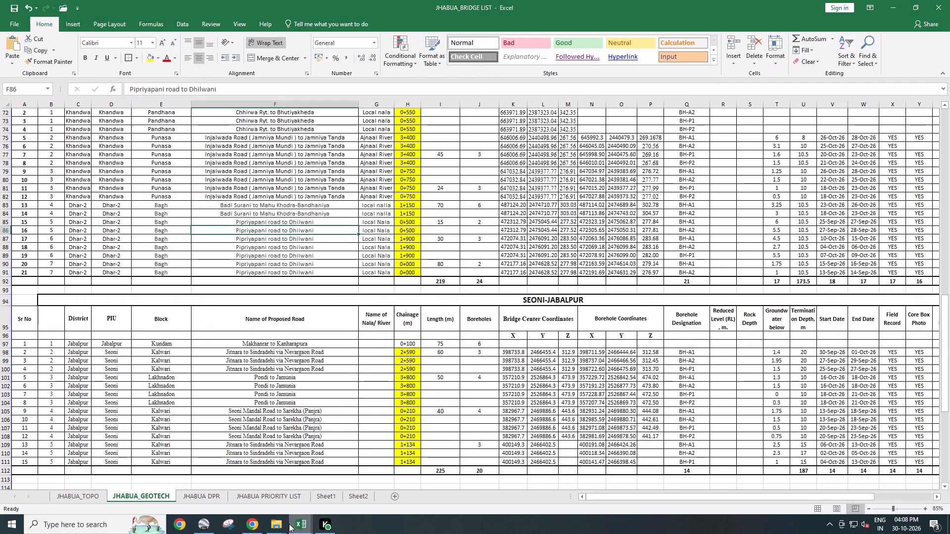
# Switch to the MPRRDA_BALAGHAT BRIDGE workbook and check the BALAGHAT TOPO sheet for the road matching CH 3+050, road number 865.
pyautogui.click(205, 480)
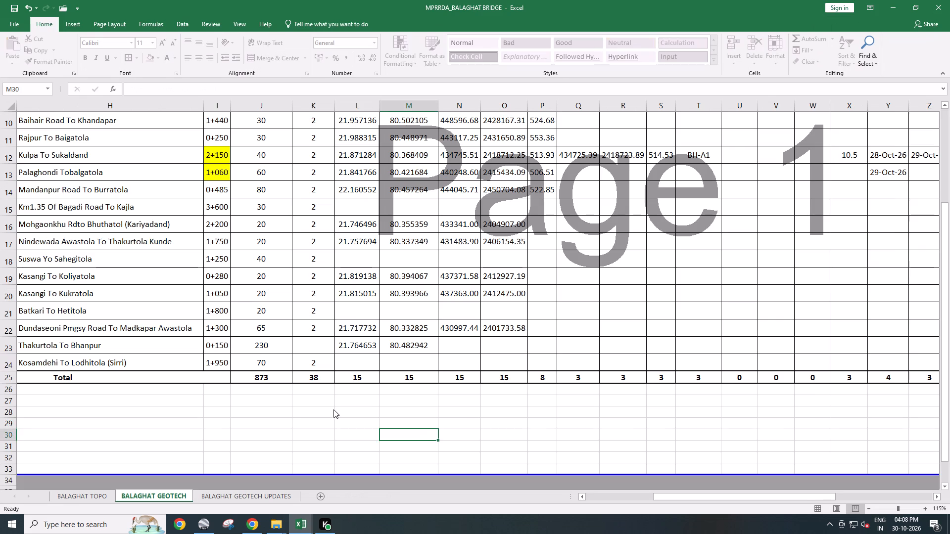
pyautogui.scroll(1, 334, 408)
pyautogui.scroll(1, 238, 386)
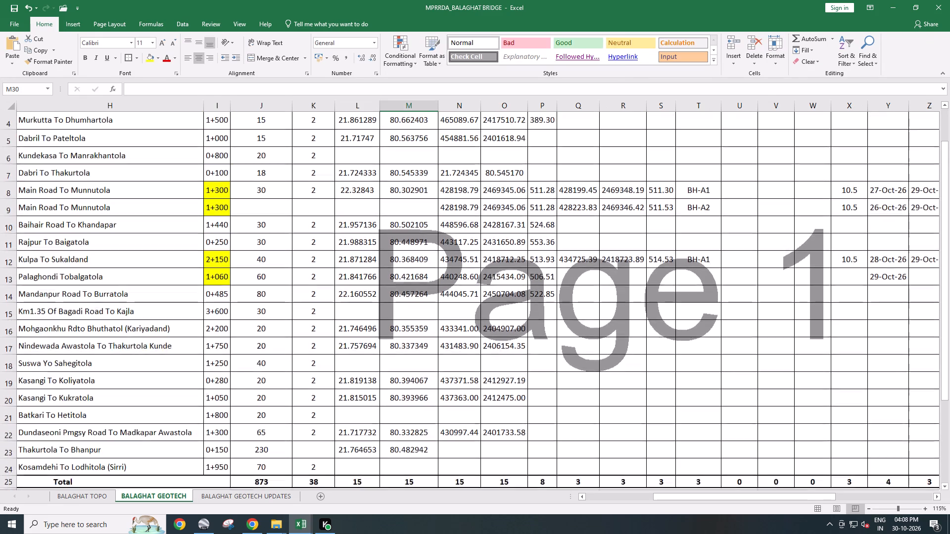
pyautogui.scroll(1, 238, 386)
pyautogui.click(86, 500)
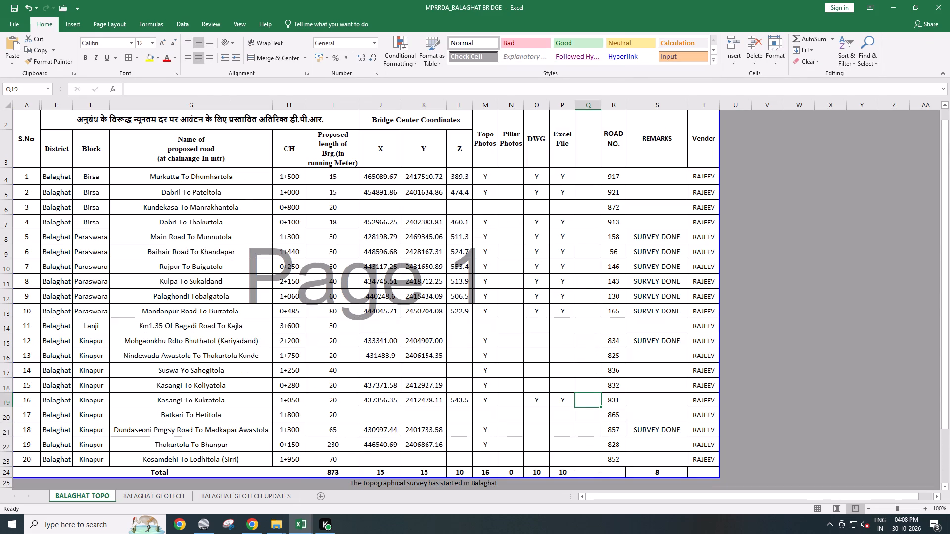
pyautogui.click(294, 326)
pyautogui.scroll(1, 300, 331)
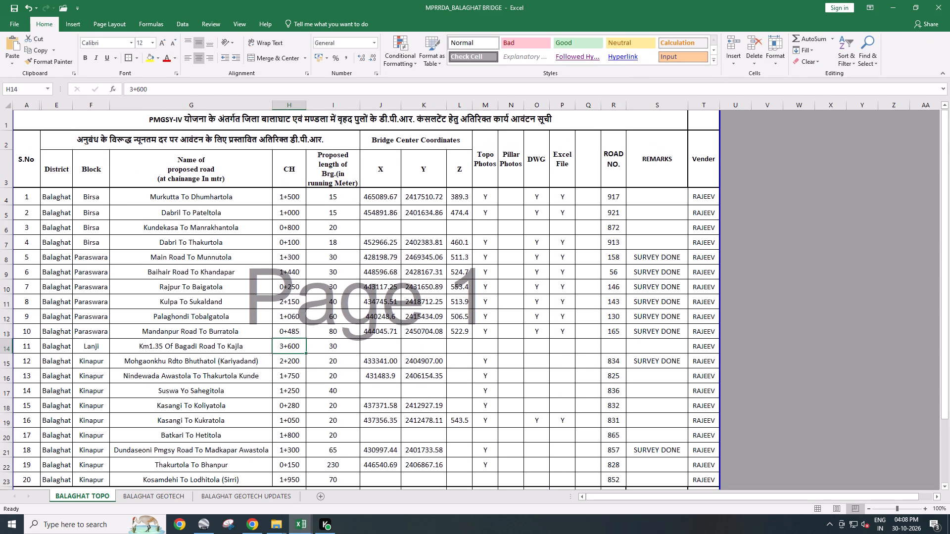
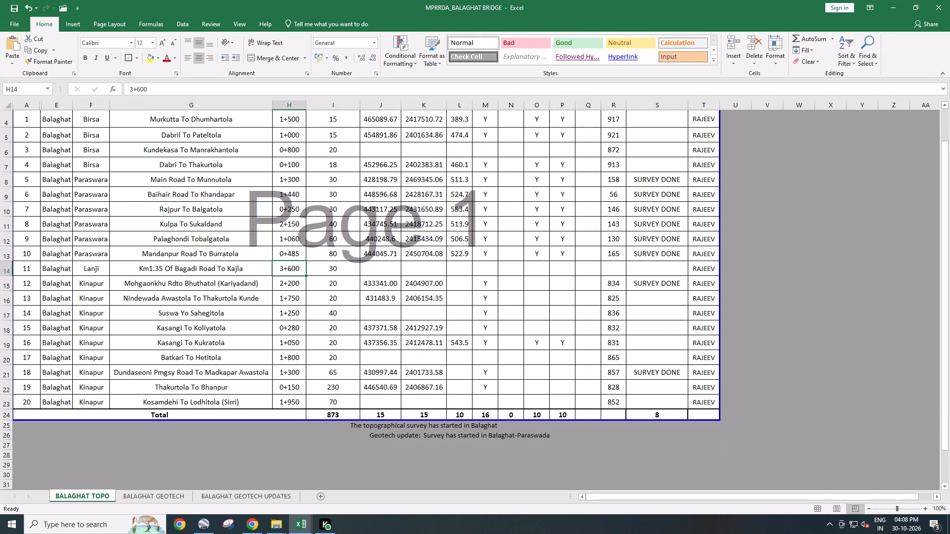
# Find the row for road number 865 in the BALAGHAT TOPO sheet and copy its road name, Batkari To Hetitola.
pyautogui.moveTo(616, 355); pyautogui.dragTo(336, 364)
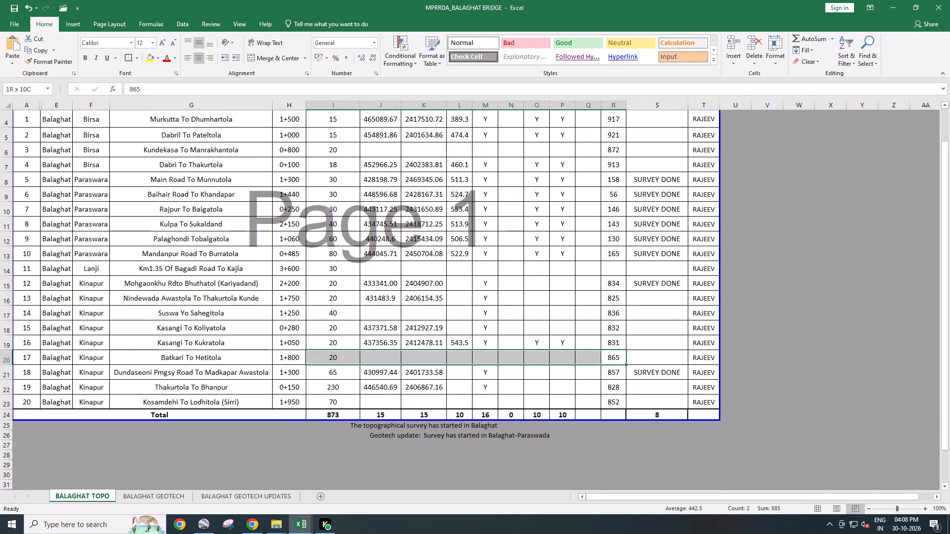
pyautogui.moveTo(336, 364); pyautogui.dragTo(333, 370)
pyautogui.click(230, 357)
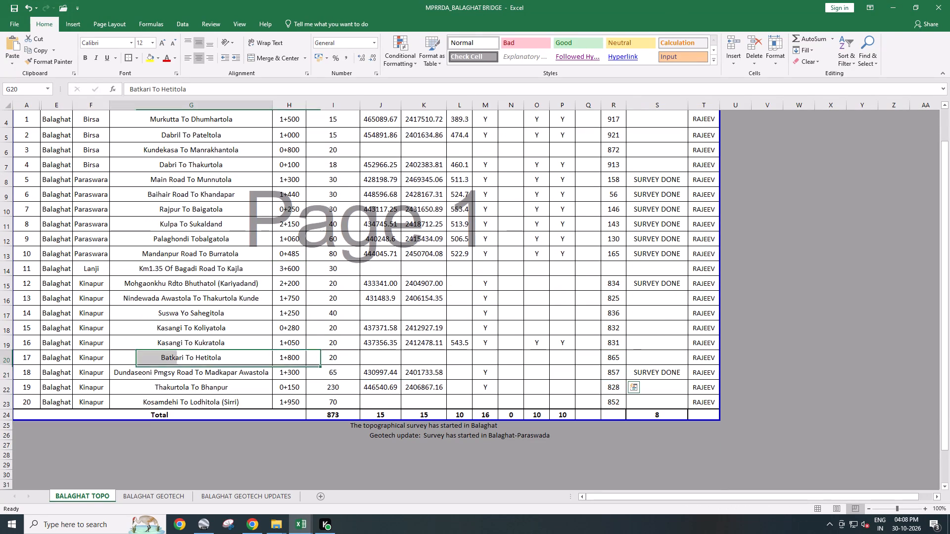
pyautogui.moveTo(201, 93); pyautogui.dragTo(64, 91)
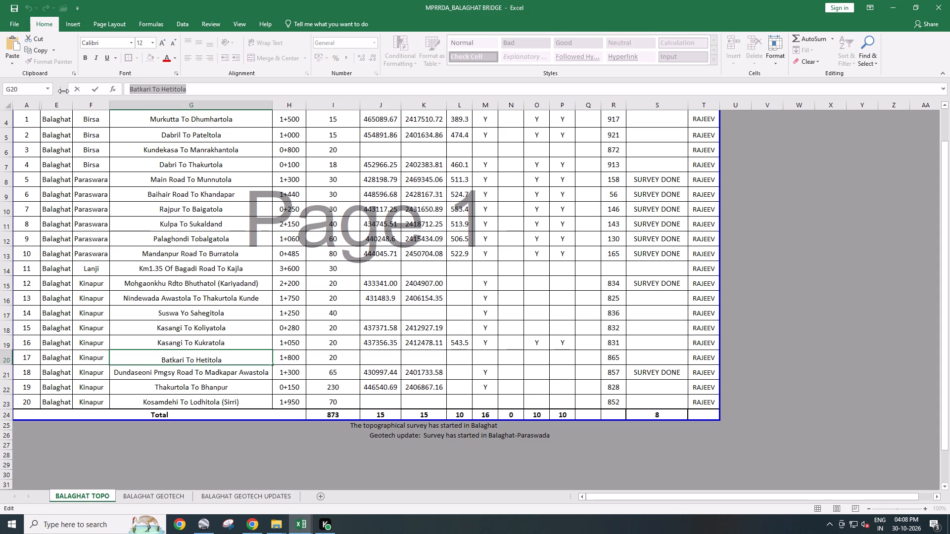
pyautogui.hotkey('ctrl', 'c')
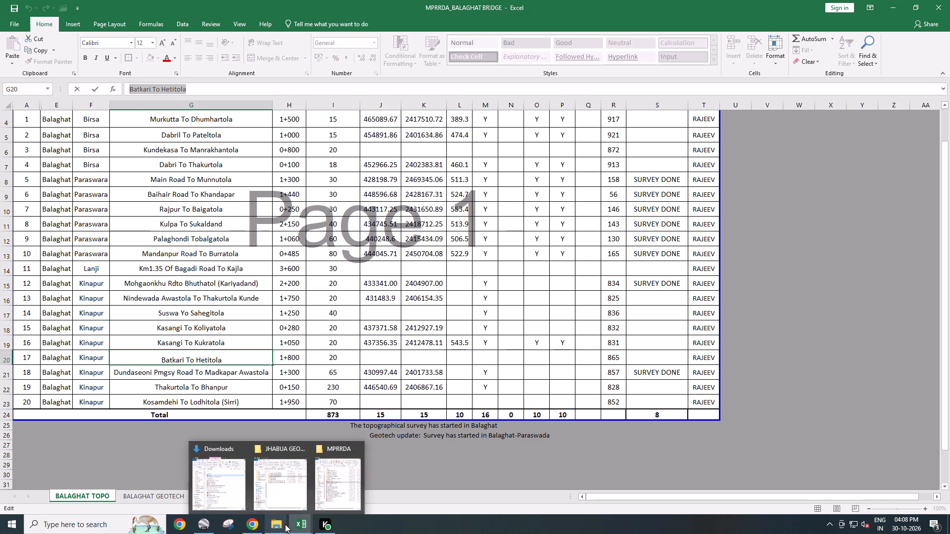
# Switch to the Downloads folder in File Explorer and rename the 3+050 zip file as 1+800_Batkari To Hetitola.
pyautogui.click(284, 524)
pyautogui.click(230, 467)
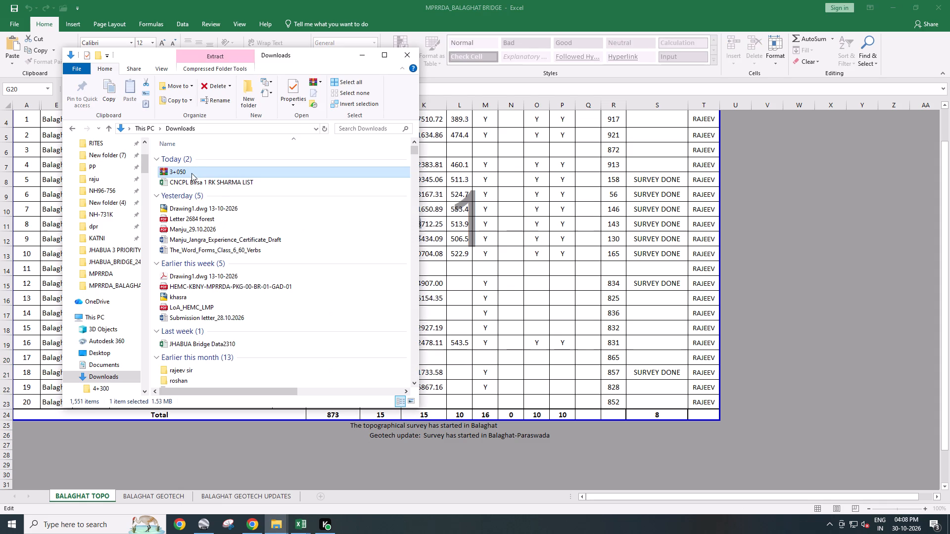
pyautogui.click(191, 173)
pyautogui.press('F2')
pyautogui.write('1+800_')
pyautogui.hotkey('ctrl', 'v')
pyautogui.click(217, 247)
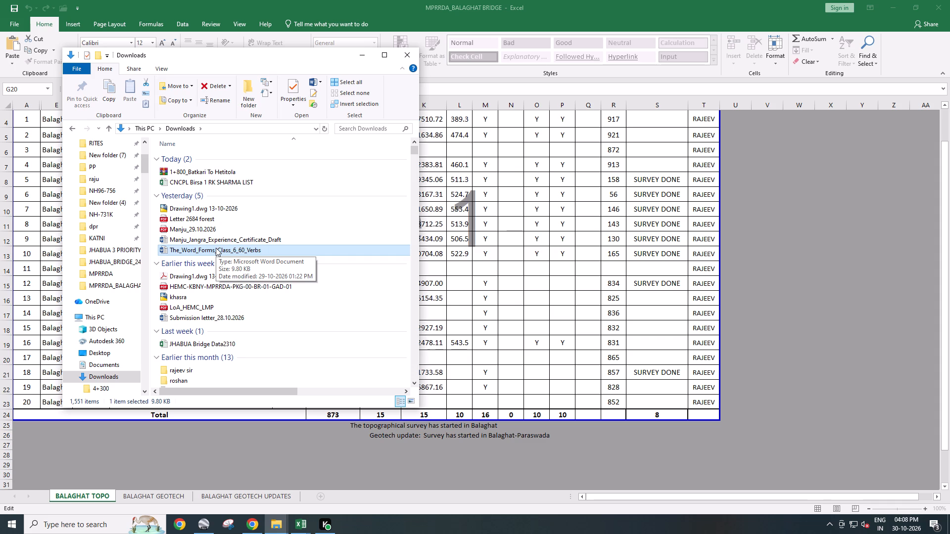
# Move the 1+800_Batkari To Hetitola zip from Downloads to the BALAGHAT TOPO DATA folder within ALL DATA, 2026, MPRRDA_BALAGHAT BRIDGE.
pyautogui.click(222, 172)
pyautogui.hotkey('ctrl', 'x')
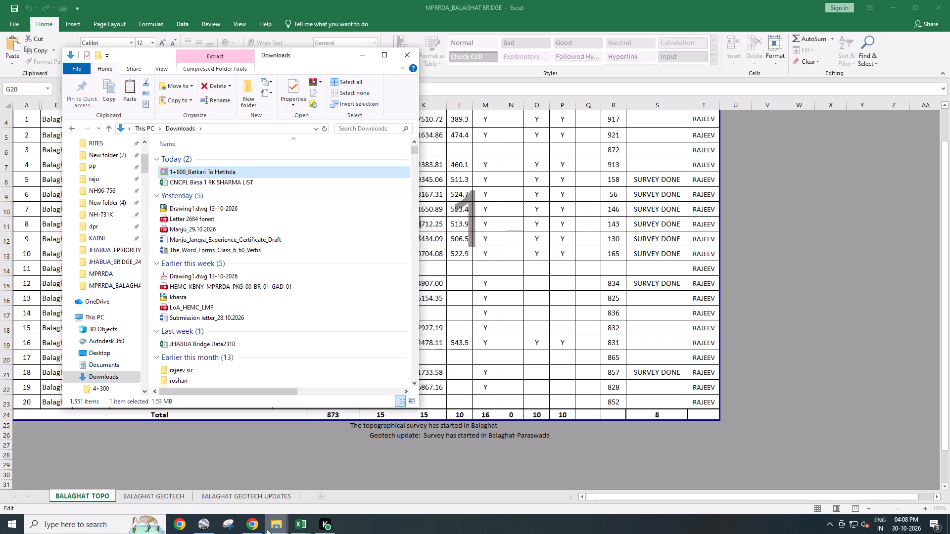
pyautogui.click(272, 527)
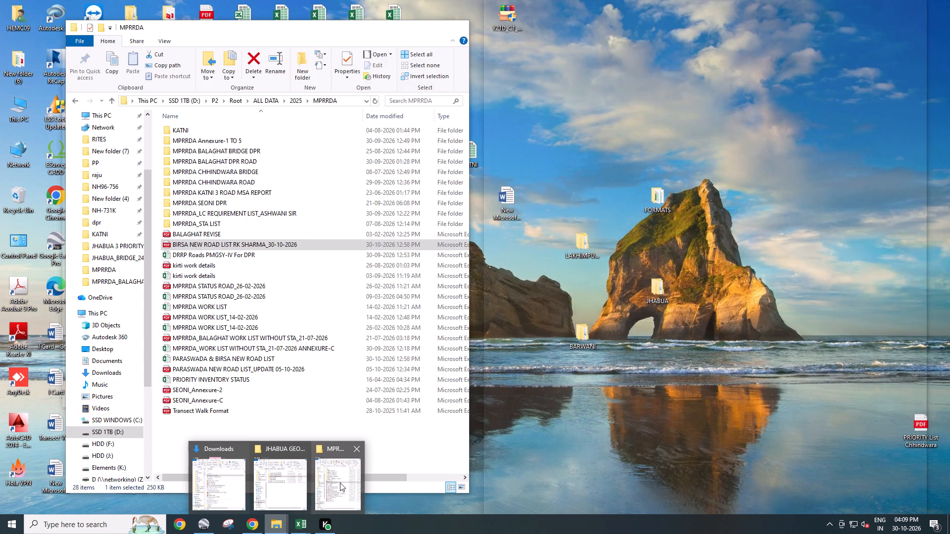
pyautogui.click(297, 486)
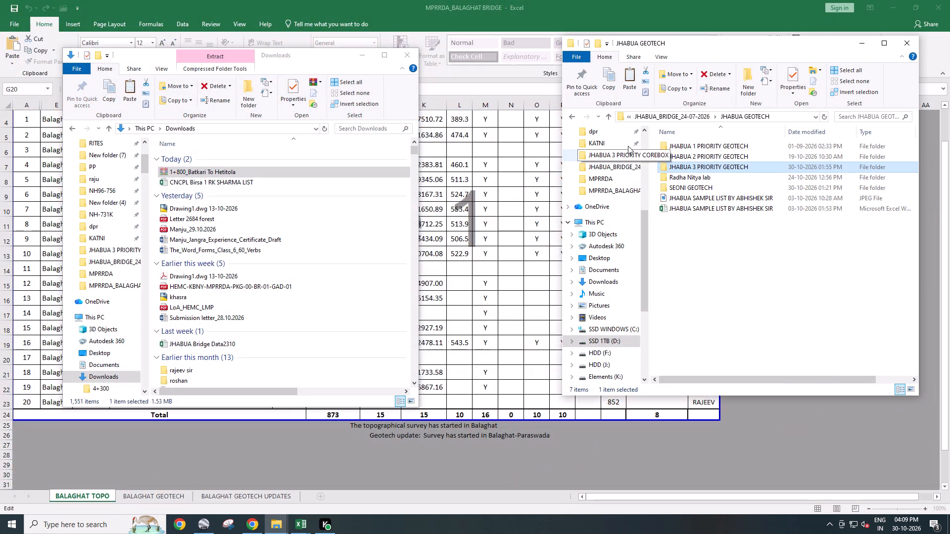
pyautogui.click(664, 118)
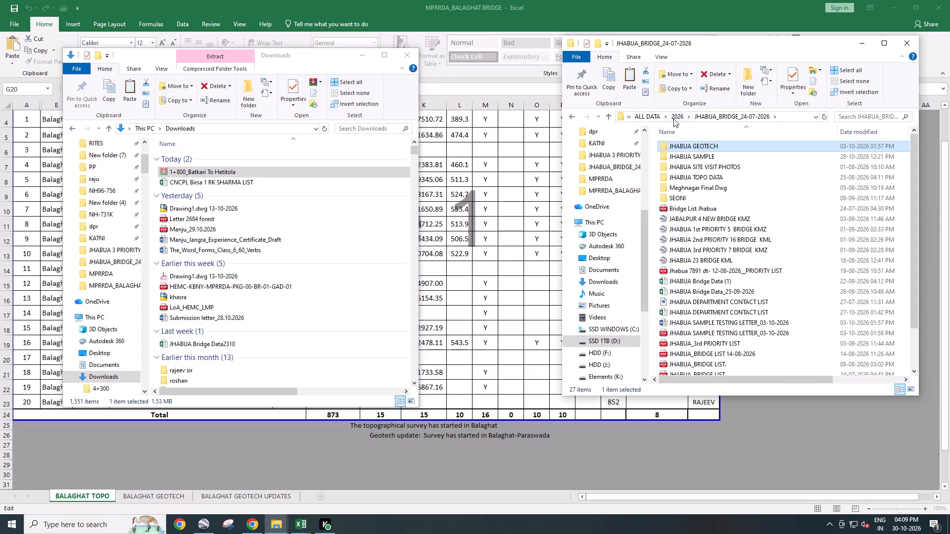
pyautogui.click(673, 119)
pyautogui.doubleClick(703, 248)
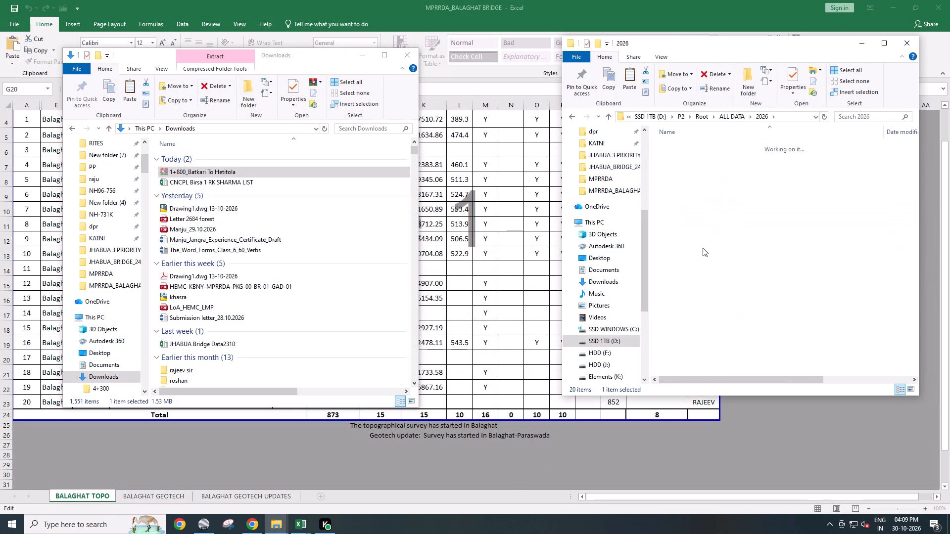
pyautogui.doubleClick(695, 153)
pyautogui.hotkey('ctrl', 'v')
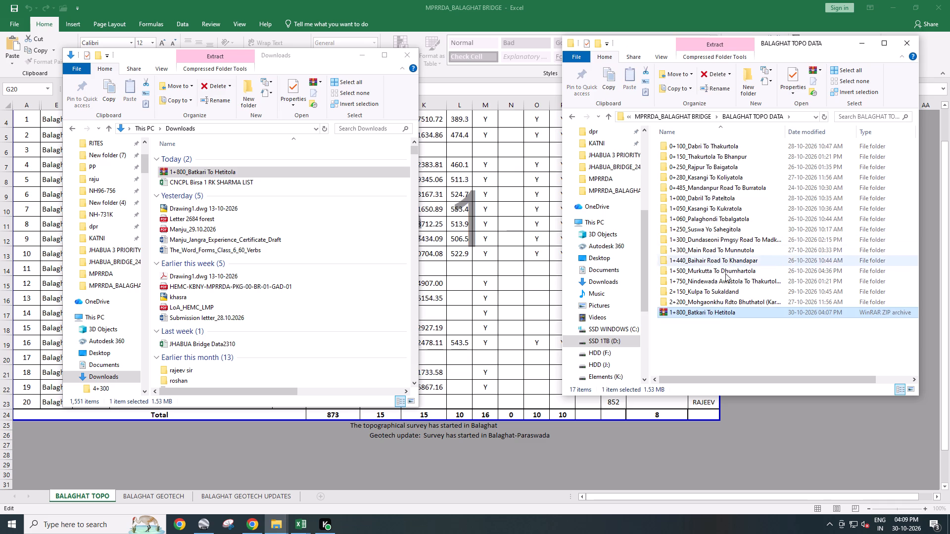
# Bring up the available file actions for the 1+800_Batkari To Hetitola zip in the BALAGHAT TOPO DATA folder.
pyautogui.rightClick(705, 316)
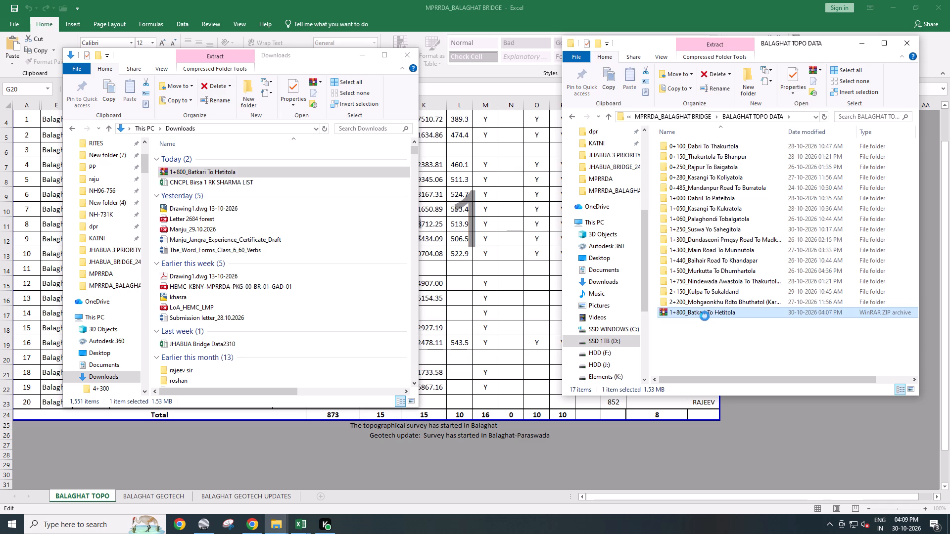
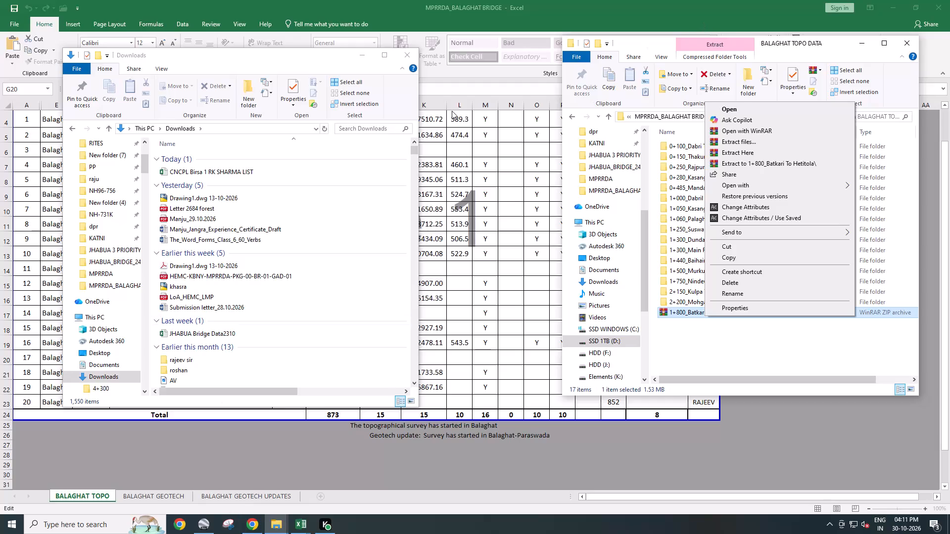
# Extract the 1+800_Batkari To Hetitola zip into its own folder of the same name within BALAGHAT TOPO DATA.
pyautogui.click(761, 144)
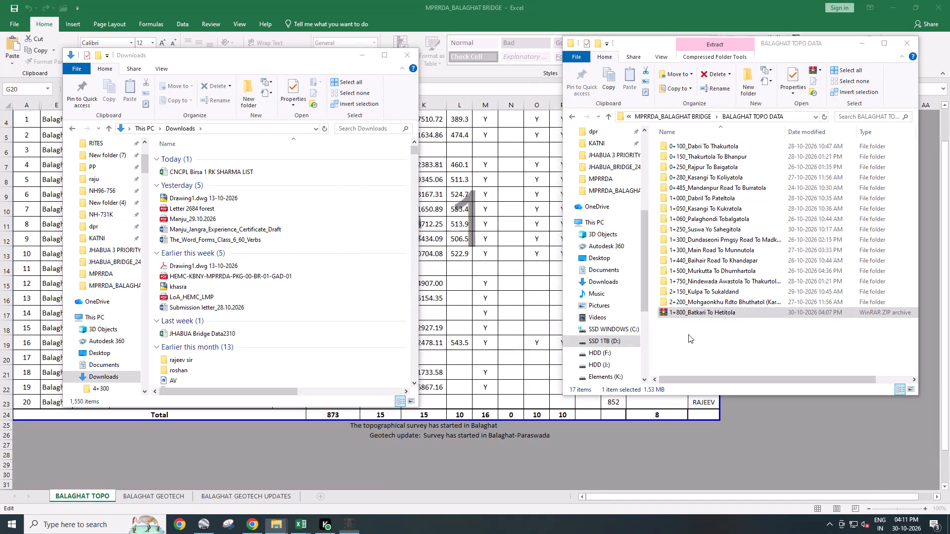
pyautogui.click(497, 368)
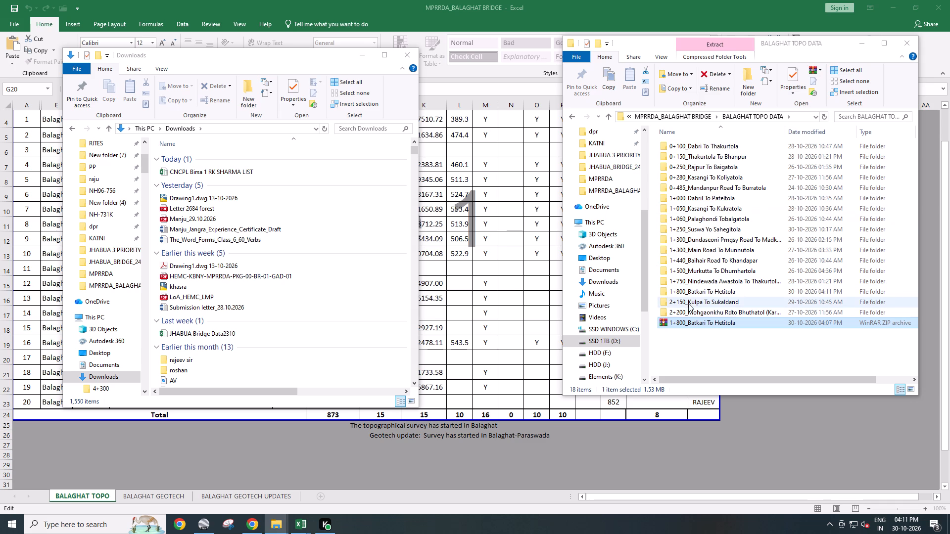
# Delete the 1+800_Batkari To Hetitola zip archive from the BALAGHAT TOPO DATA folder.
pyautogui.click(704, 312)
pyautogui.click(707, 325)
pyautogui.press('Delete')
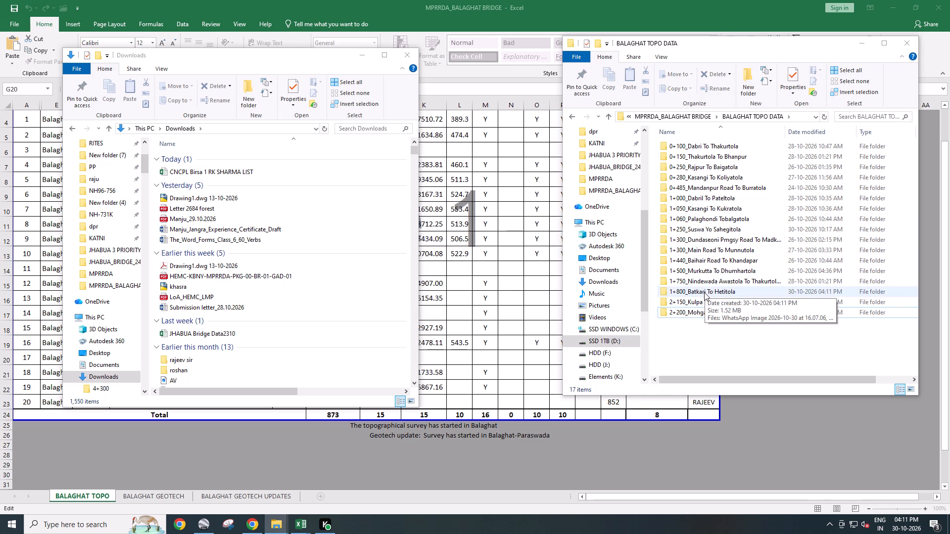
# Copy the name of the extracted 1+800_Batkari To Hetitola folder without changing it.
pyautogui.click(704, 293)
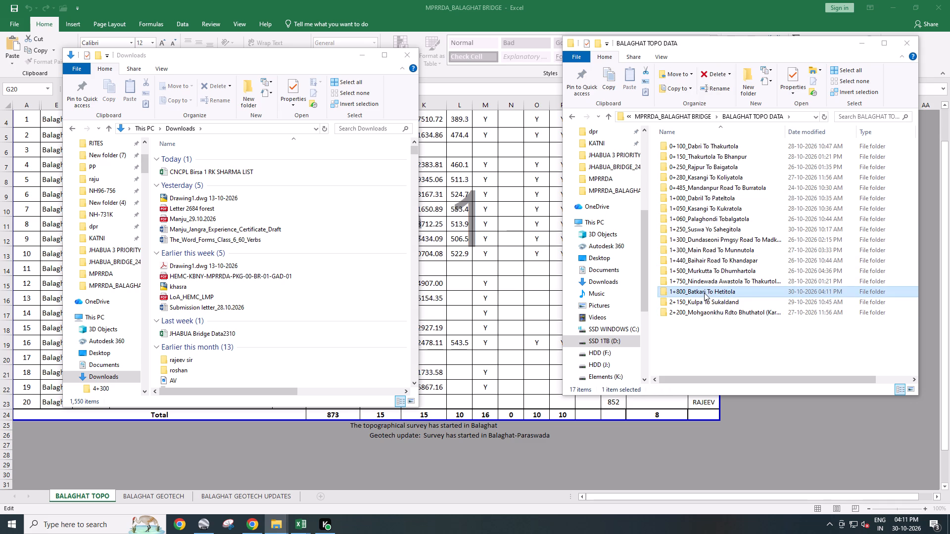
pyautogui.click(704, 293)
pyautogui.press('F2')
pyautogui.hotkey('ctrl', 'c')
pyautogui.click(705, 331)
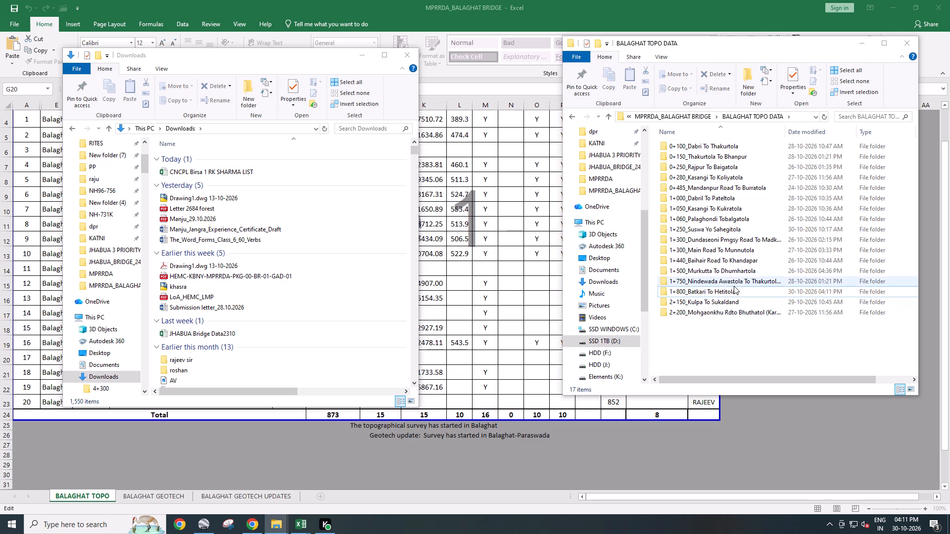
# Inside the 1+800_Batkari To Hetitola folder, create a new subfolder named 1+800_Batkari To Hetitola Topo Photos.
pyautogui.doubleClick(730, 292)
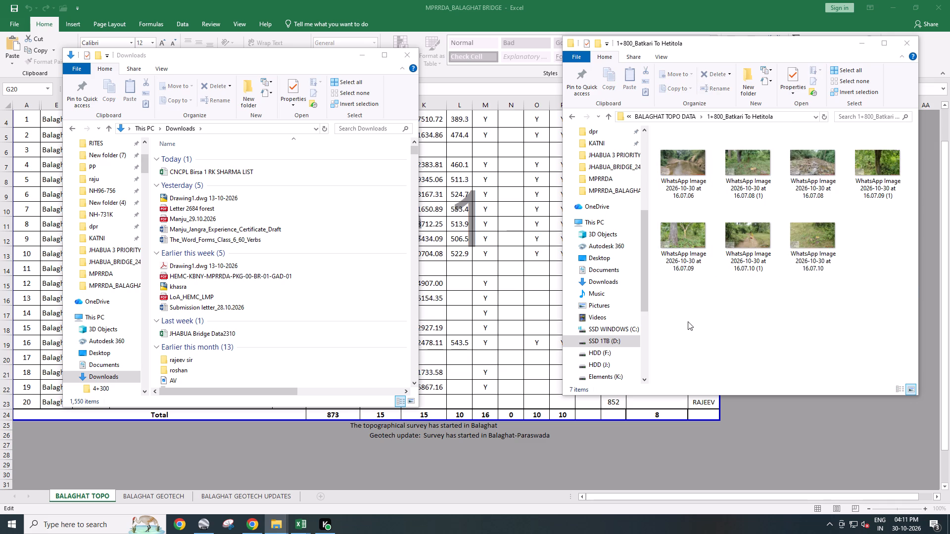
pyautogui.rightClick(688, 321)
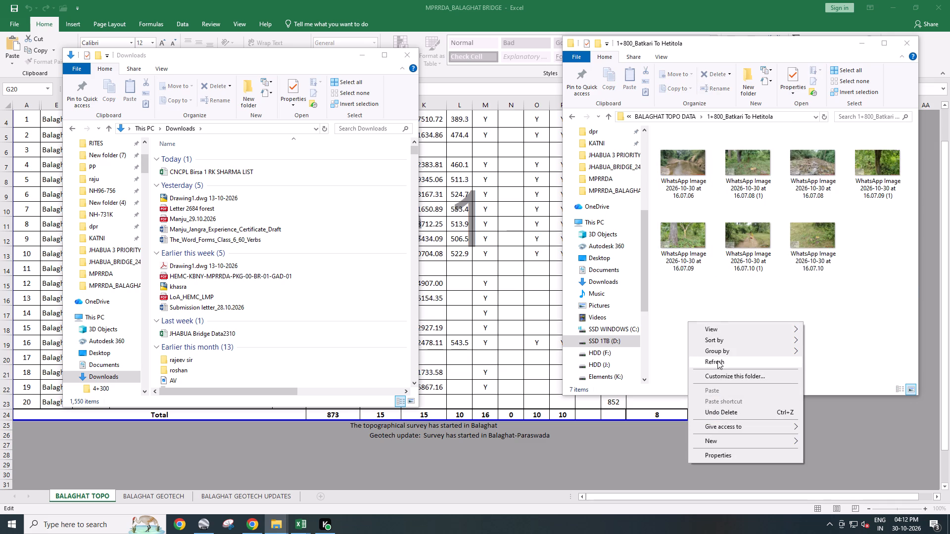
pyautogui.click(730, 445)
pyautogui.click(724, 440)
pyautogui.click(624, 313)
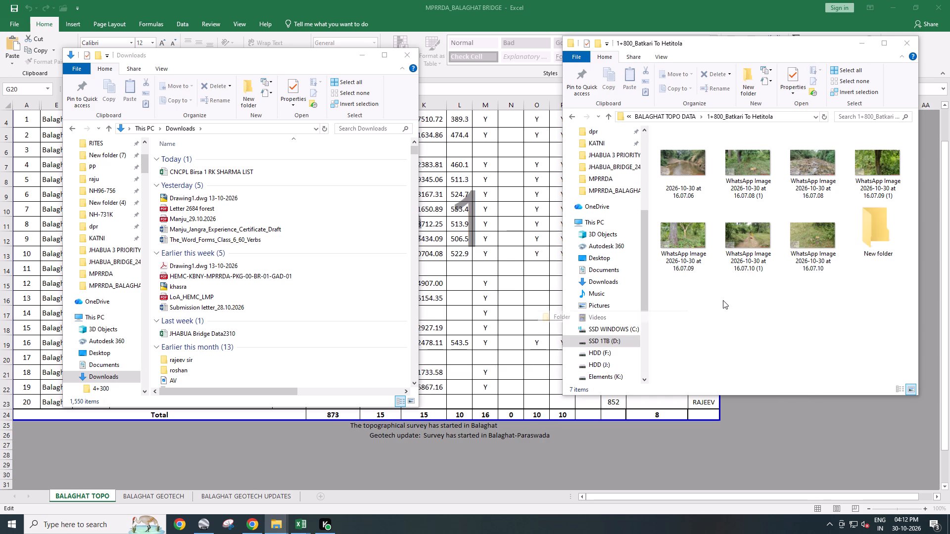
pyautogui.hotkey('ctrl', 'v')
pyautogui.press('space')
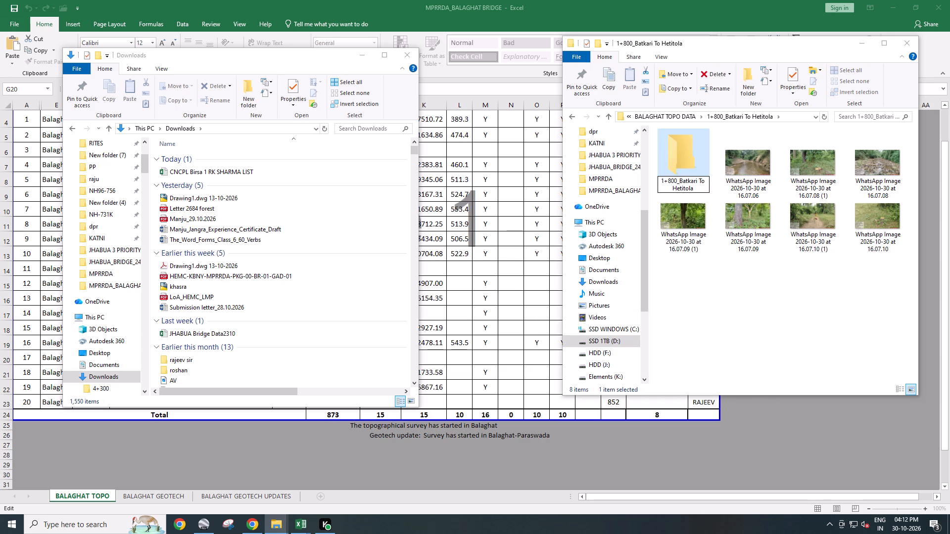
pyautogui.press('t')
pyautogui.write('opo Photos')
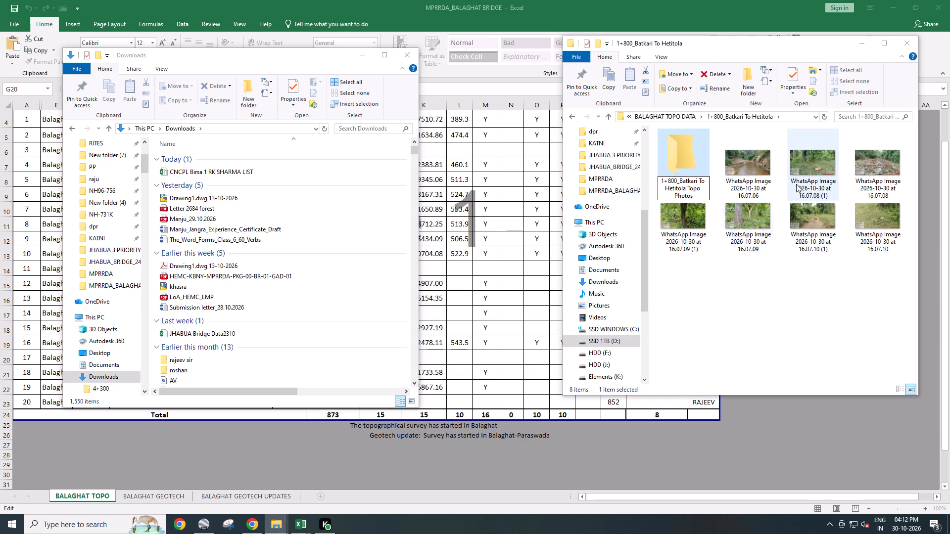
# Move all the WhatsApp images into the 1+800_Batkari To Hetitola Topo Photos folder and return to its parent folder.
pyautogui.click(761, 197)
pyautogui.keyDown('shift'); pyautogui.click(889, 238); pyautogui.keyUp('shift')
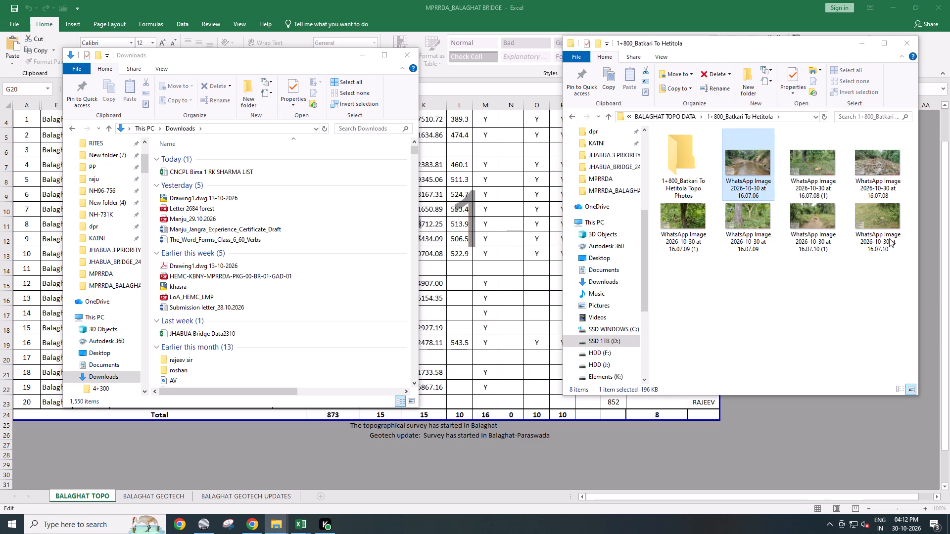
pyautogui.hotkey('ctrl', 'x')
pyautogui.doubleClick(693, 164)
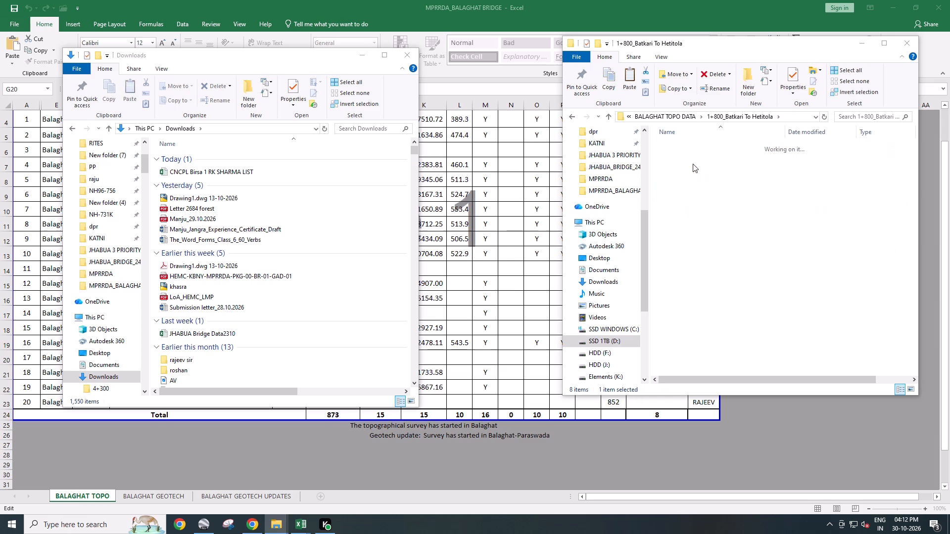
pyautogui.hotkey('ctrl', 'v')
pyautogui.click(668, 115)
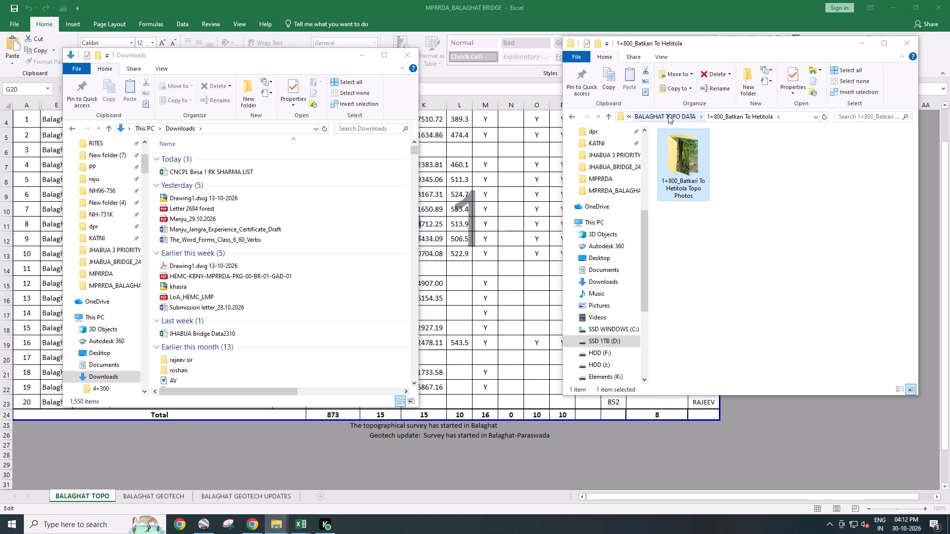
# Switch to the Excel workbook, enter Y in column M of the Batkari To Hetitola row, and save the workbook.
pyautogui.click(447, 280)
pyautogui.click(481, 353)
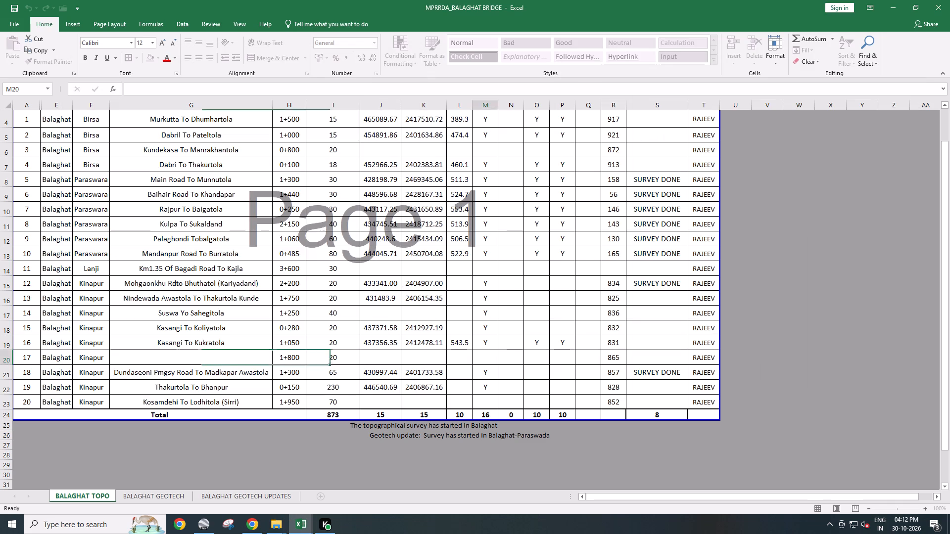
pyautogui.press('y')
pyautogui.click(559, 378)
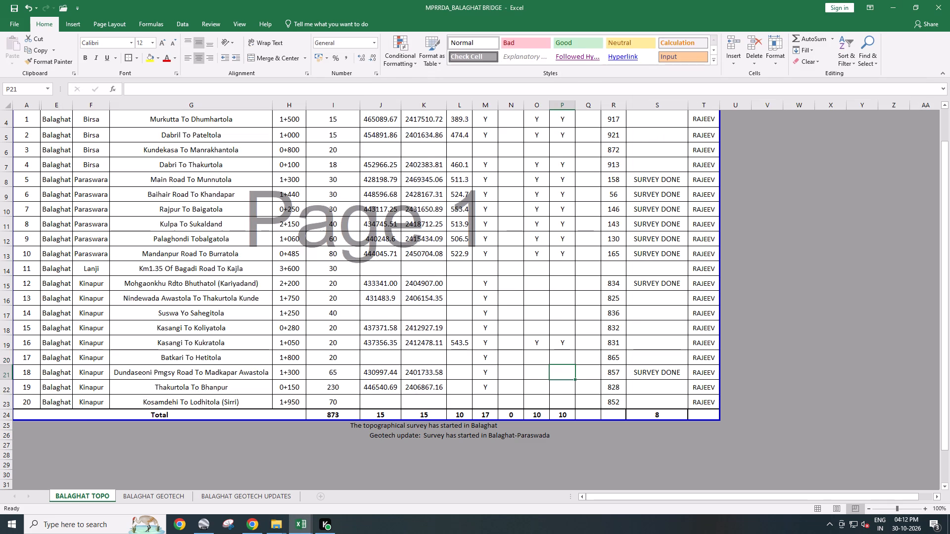
pyautogui.hotkey('ctrl', 's')
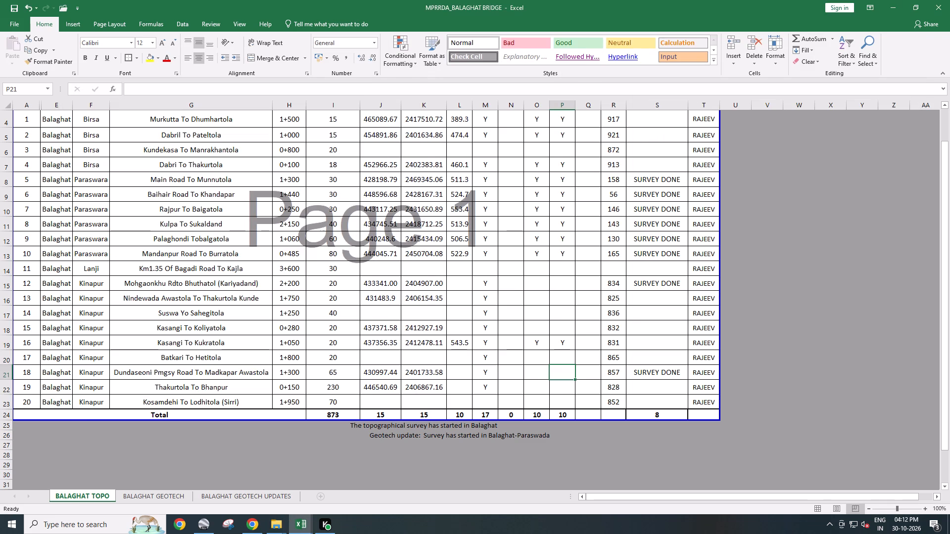
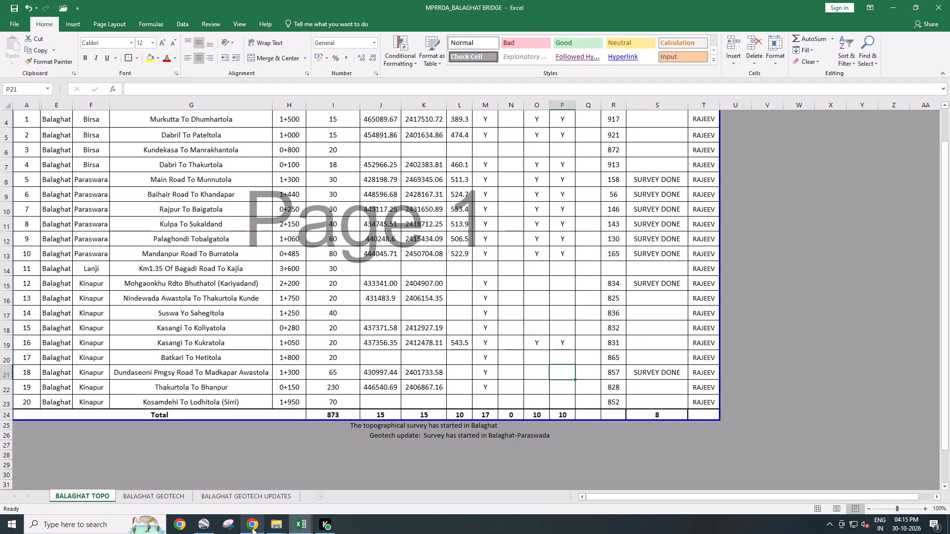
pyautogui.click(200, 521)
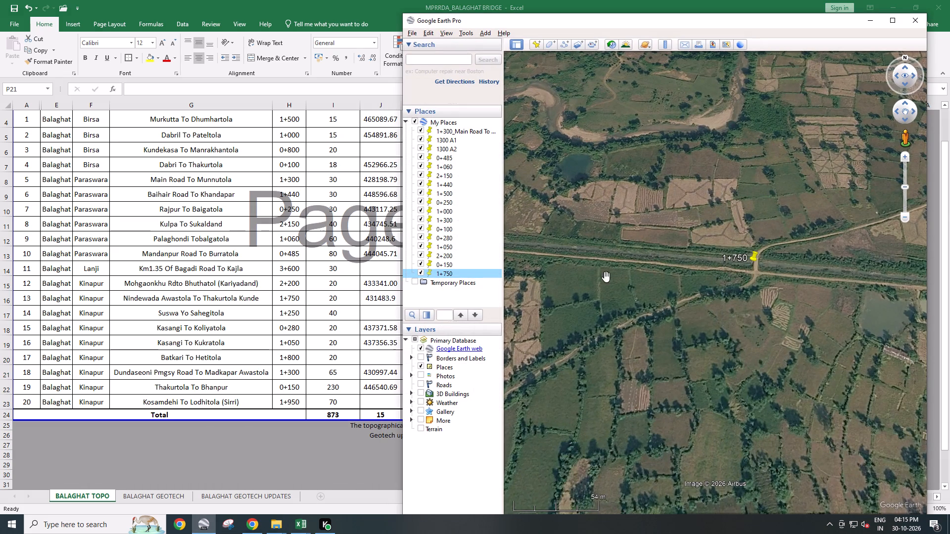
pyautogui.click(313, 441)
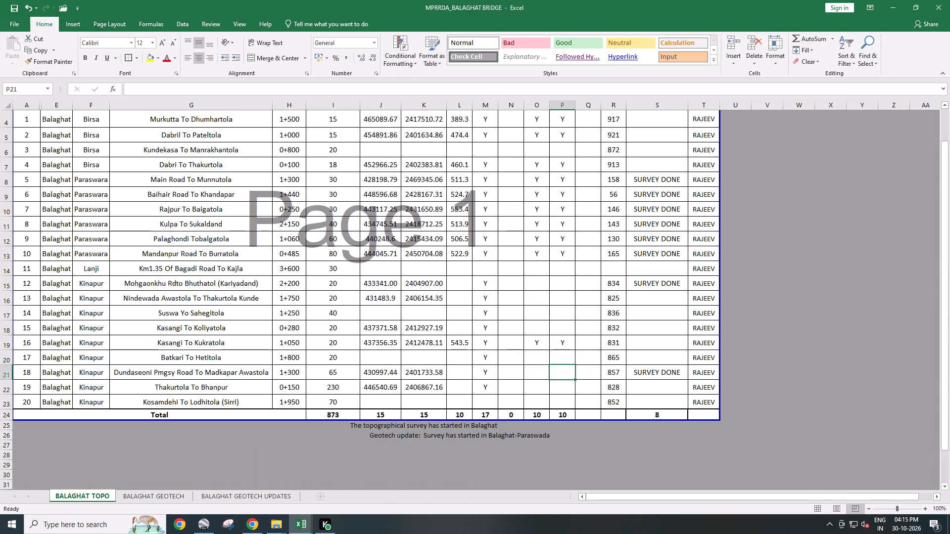
# Switch from the workbook to the open File Explorer folder windows.
pyautogui.click(275, 521)
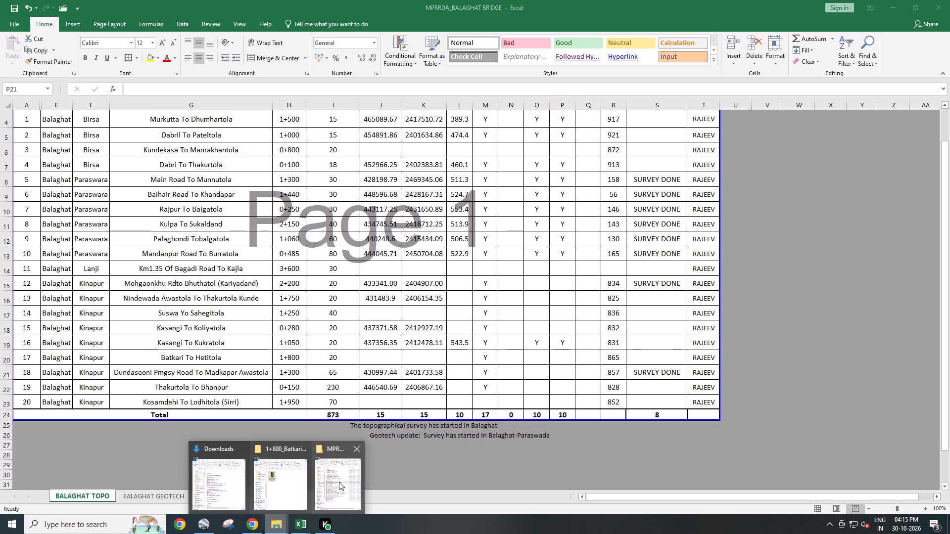
# Open WhatsApp Image 2026-10-30 at 16.07.06 from the 1+800_Batkari To Hetitola Topo Photos folder.
pyautogui.click(279, 480)
pyautogui.moveTo(758, 47); pyautogui.dragTo(226, 55)
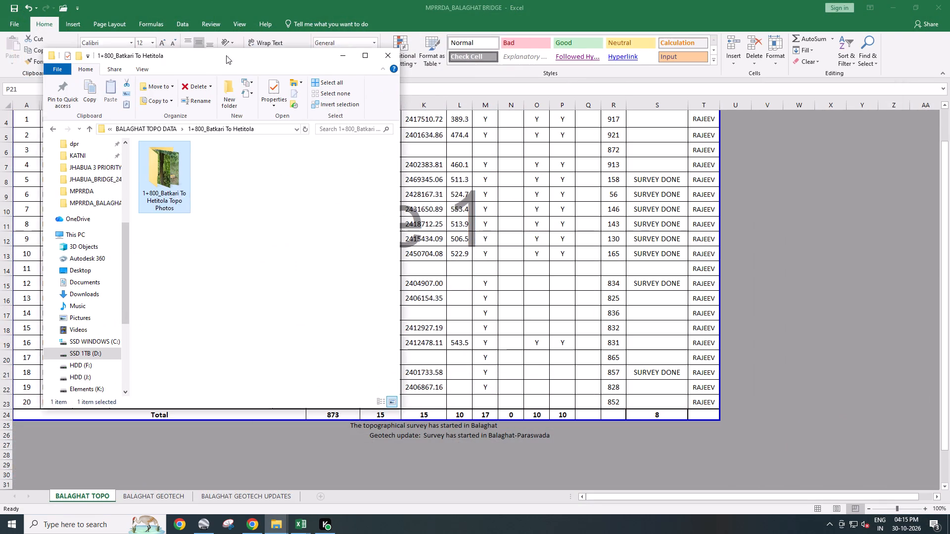
pyautogui.moveTo(226, 55); pyautogui.dragTo(213, 48)
pyautogui.doubleClick(132, 193)
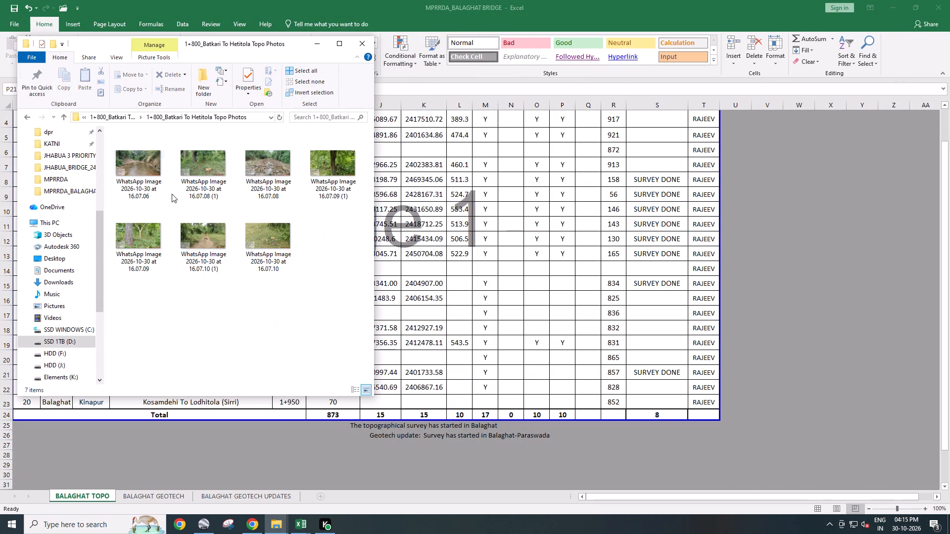
pyautogui.doubleClick(141, 180)
# Switch to Google Earth Pro and make its location search ready for entry.
pyautogui.click(212, 525)
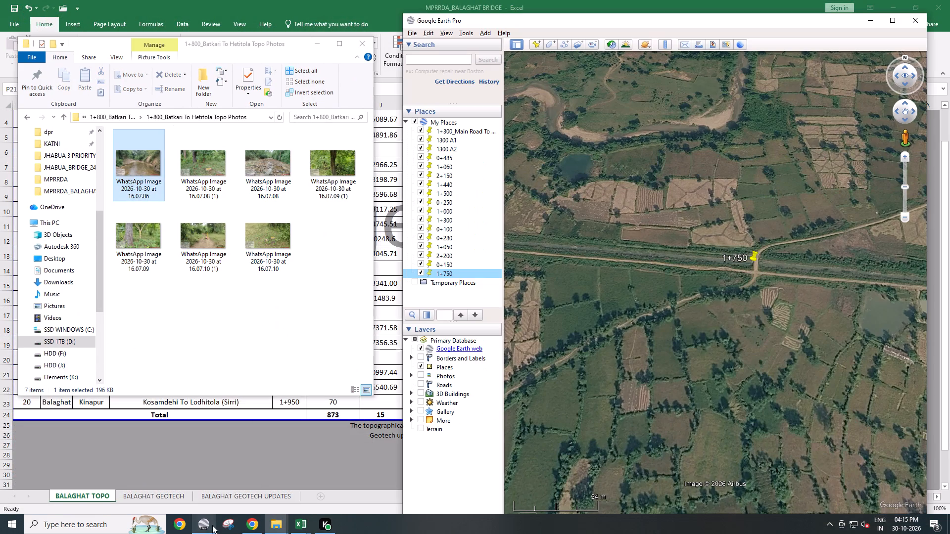
pyautogui.click(449, 59)
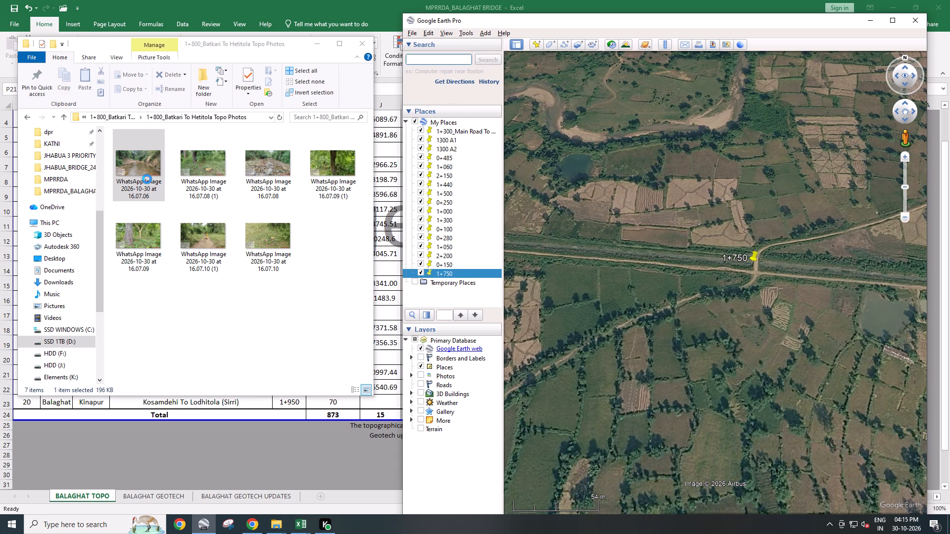
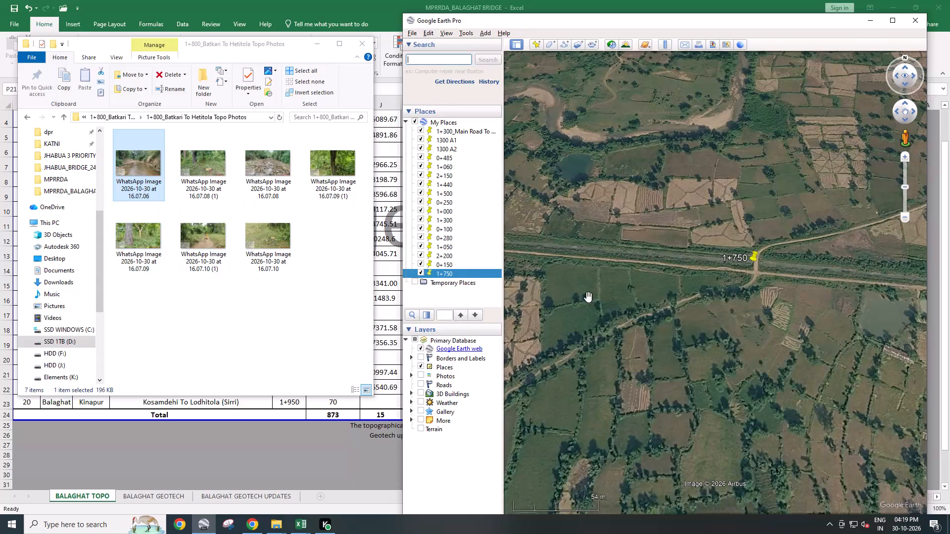
# Open the photo WhatsApp Image 2026-10-30 at 16.07.06 and place its window so the coordinate stamp stays readable beside Google Earth.
pyautogui.doubleClick(132, 174)
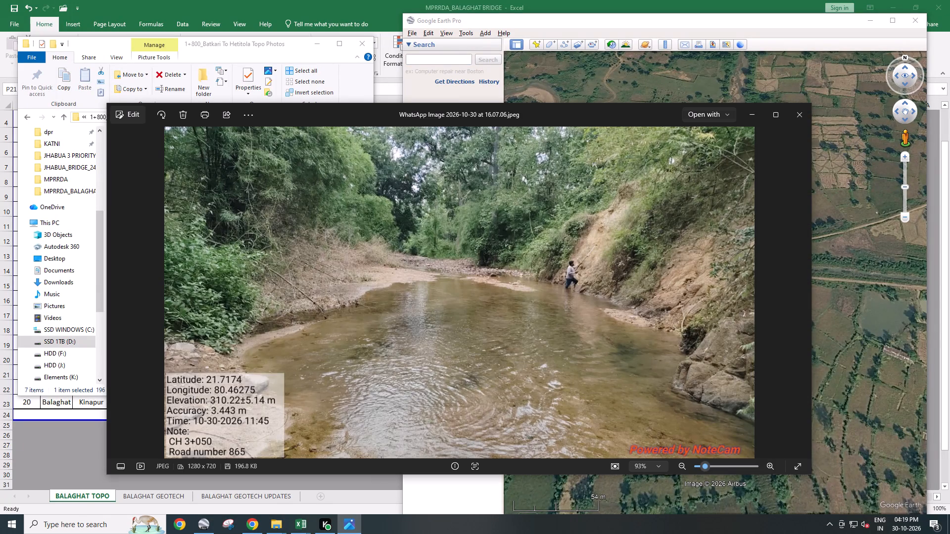
pyautogui.moveTo(575, 113); pyautogui.dragTo(539, 107)
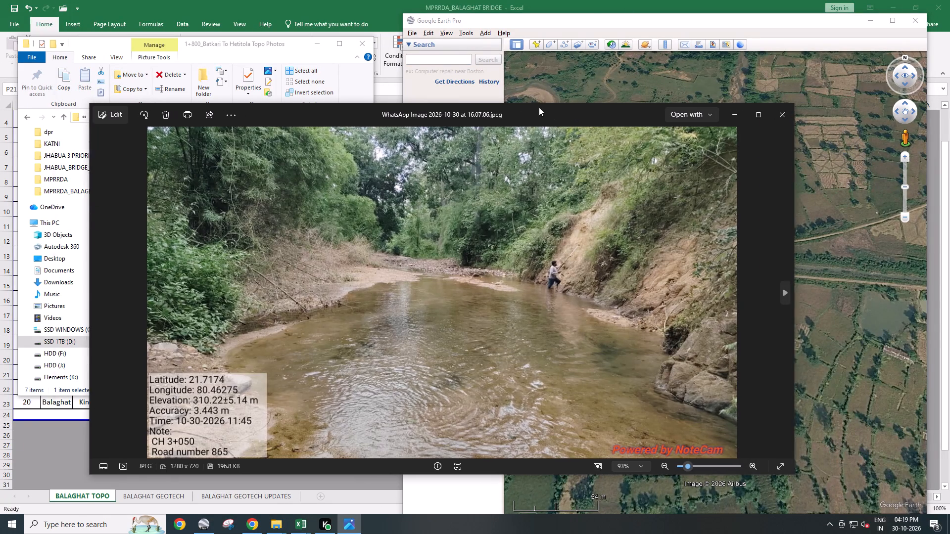
pyautogui.moveTo(539, 107); pyautogui.dragTo(513, 100)
# Search Google Earth for the photo's coordinates 21.7174,80.46275 and examine the terrain around the pin up close.
pyautogui.click(786, 148)
pyautogui.click(431, 63)
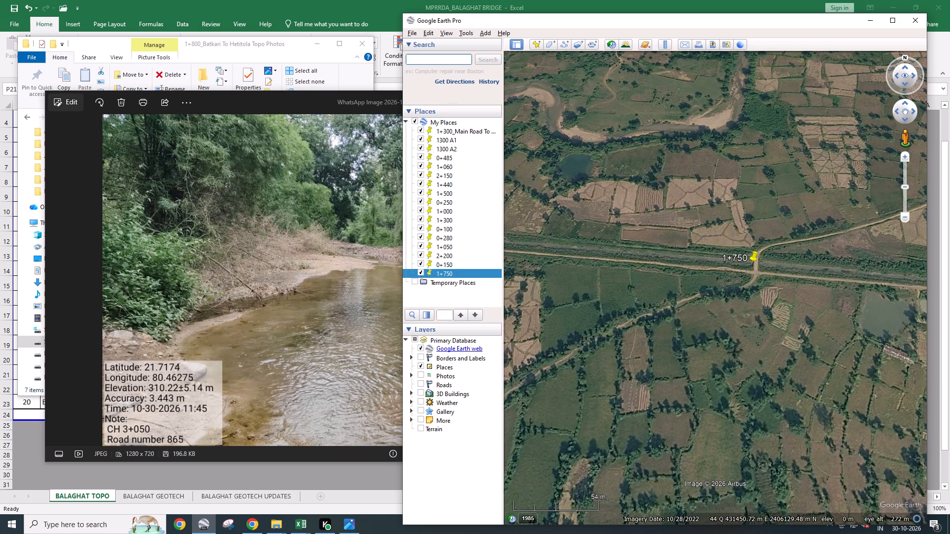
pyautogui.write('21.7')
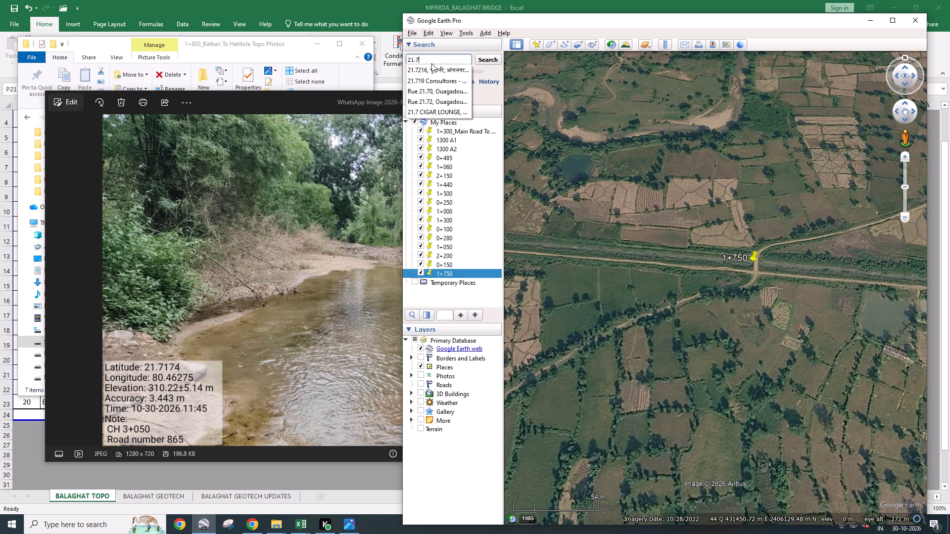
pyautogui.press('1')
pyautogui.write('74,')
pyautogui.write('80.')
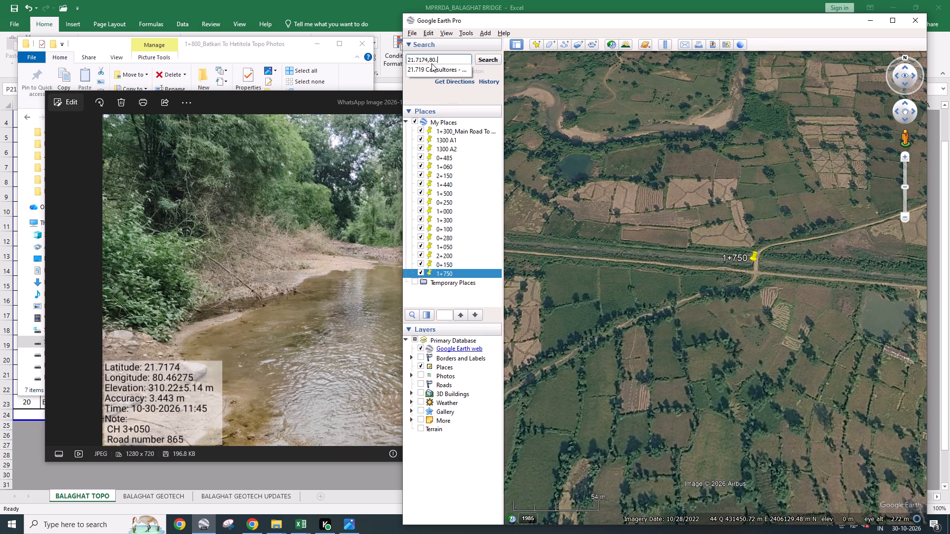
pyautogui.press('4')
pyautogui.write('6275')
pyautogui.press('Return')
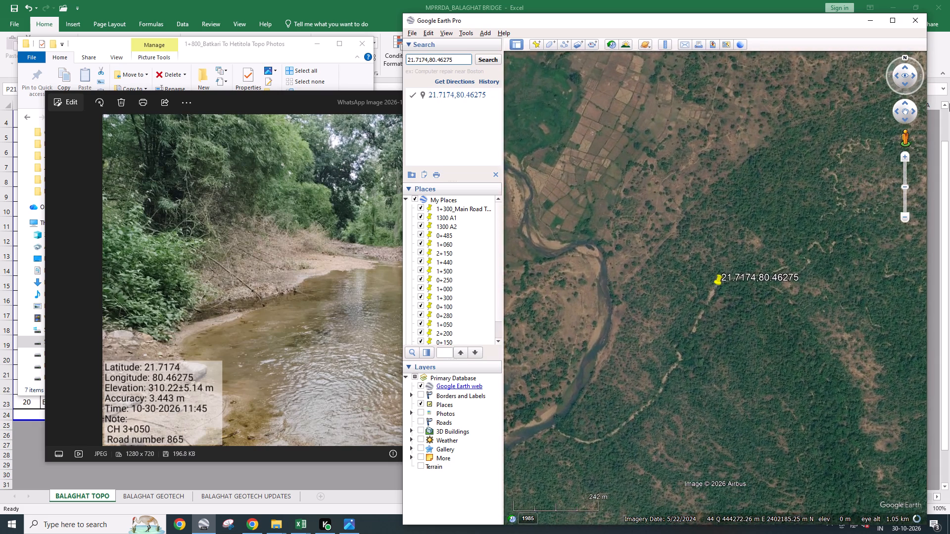
pyautogui.scroll(20, 802, 203)
pyautogui.scroll(12, 802, 203)
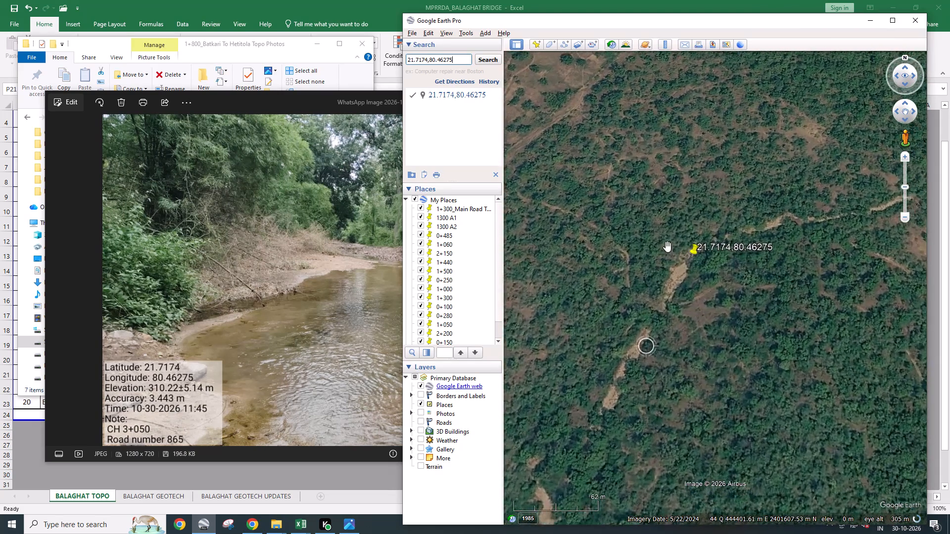
pyautogui.scroll(20, 667, 247)
pyautogui.scroll(13, 667, 247)
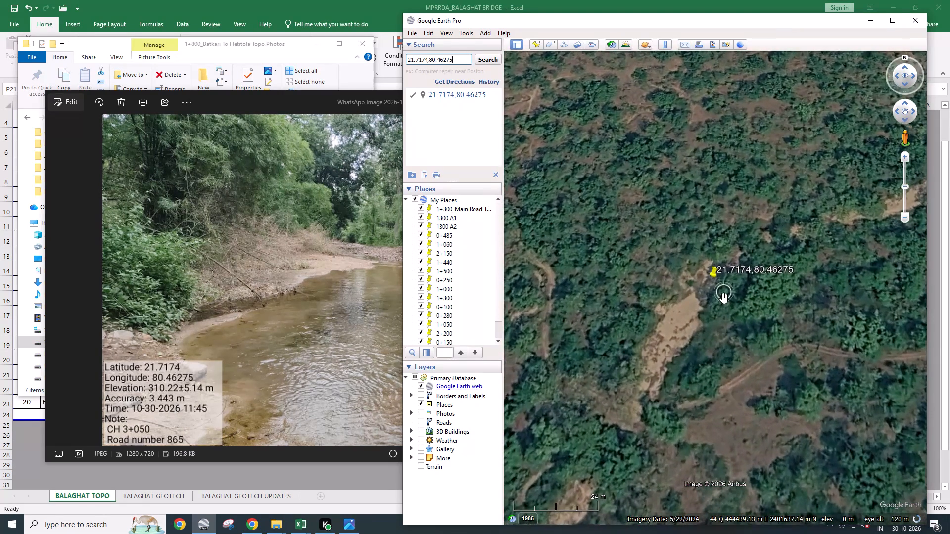
pyautogui.moveTo(724, 298); pyautogui.dragTo(689, 341)
pyautogui.moveTo(690, 337); pyautogui.dragTo(749, 216)
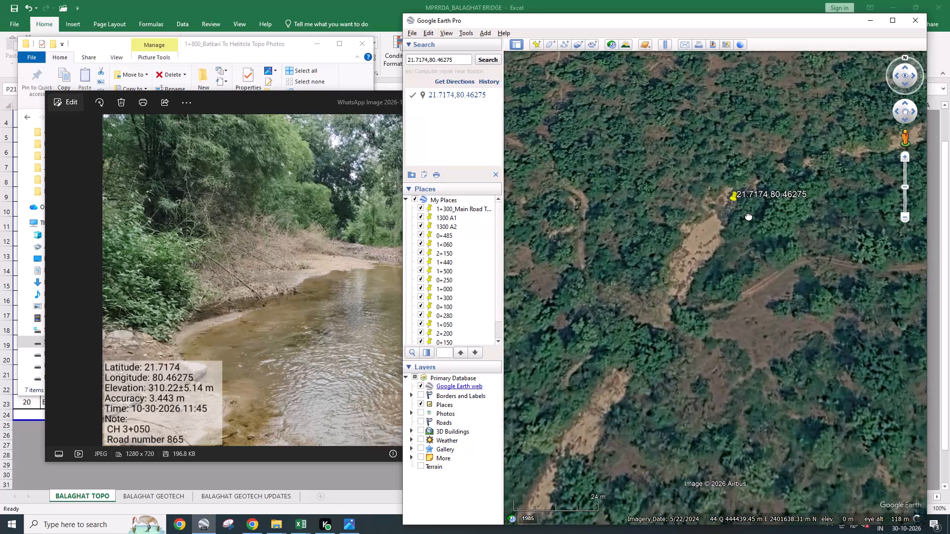
pyautogui.moveTo(749, 216); pyautogui.dragTo(761, 221)
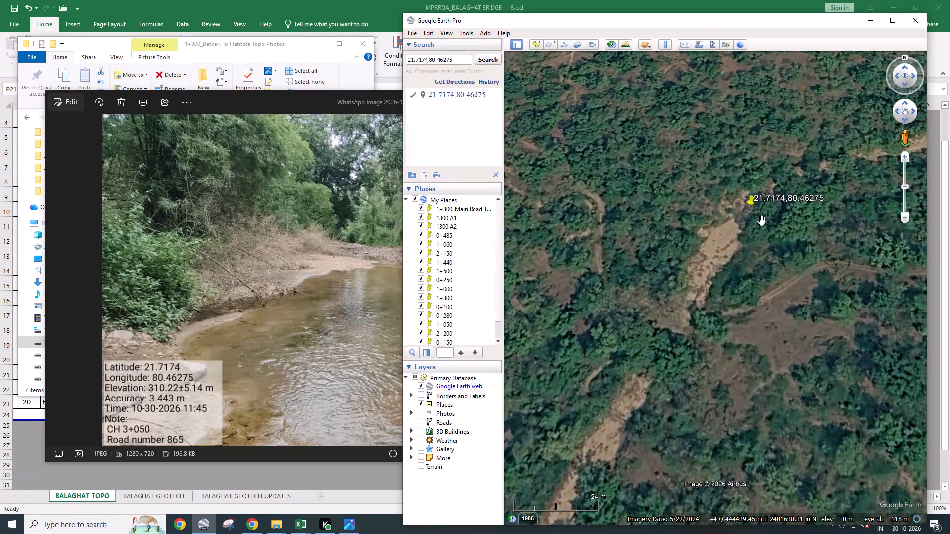
# Return to the photo viewer, narrow its window to uncover the map, and advance to WhatsApp Image 2026-10-30 at 16.07.08.
pyautogui.click(334, 240)
pyautogui.moveTo(565, 101); pyautogui.dragTo(563, 103)
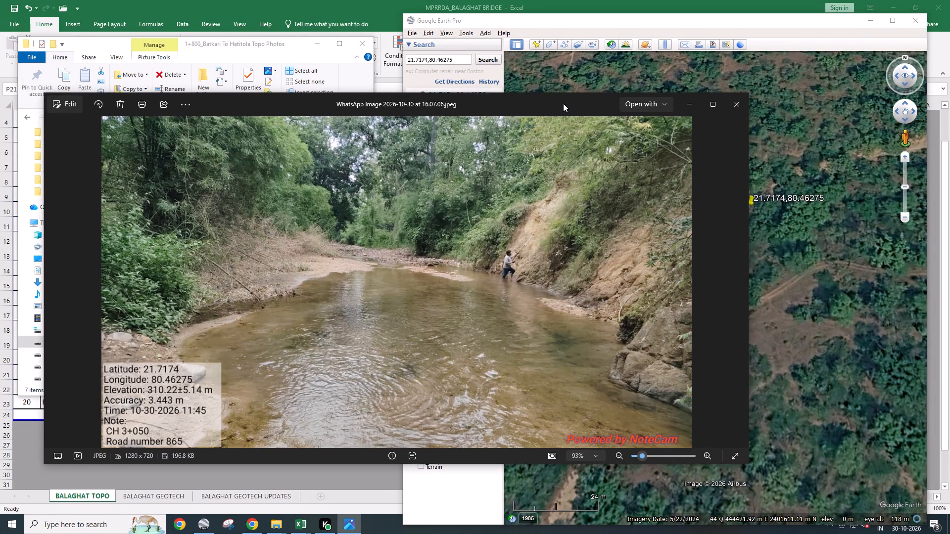
pyautogui.moveTo(563, 103); pyautogui.dragTo(550, 105)
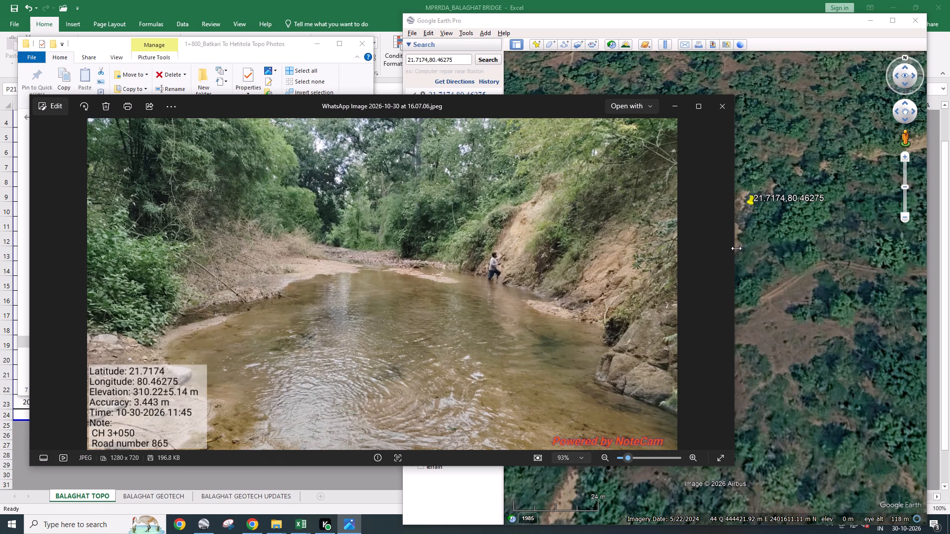
pyautogui.moveTo(736, 248); pyautogui.dragTo(470, 320)
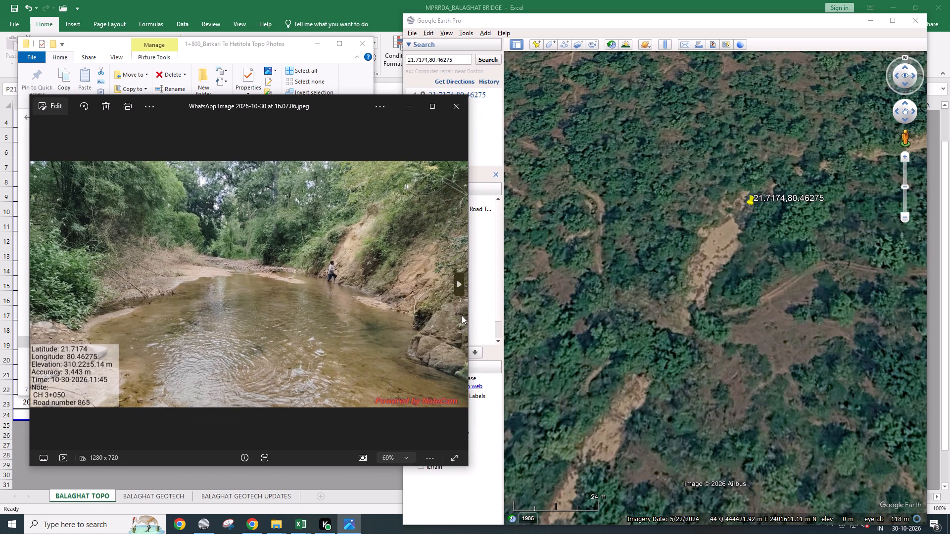
pyautogui.click(458, 292)
pyautogui.click(458, 292)
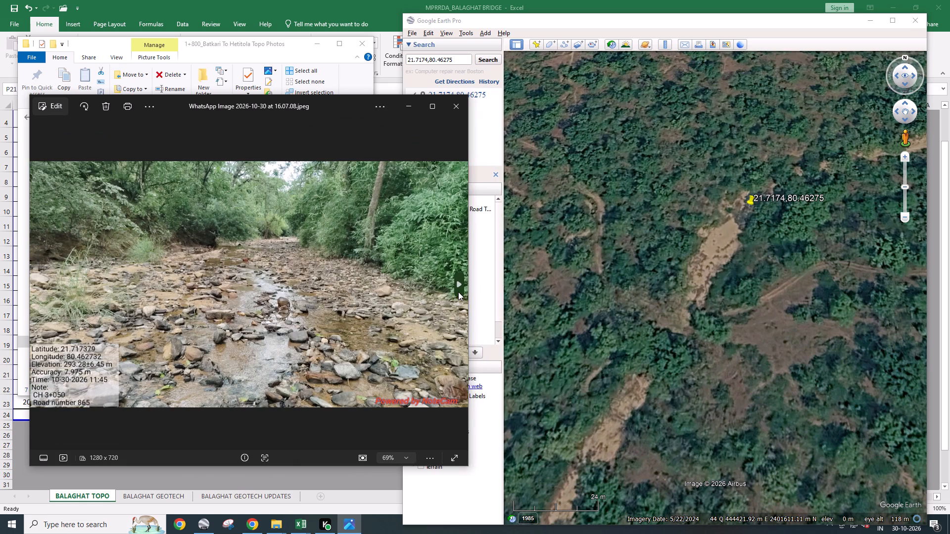
pyautogui.click(628, 267)
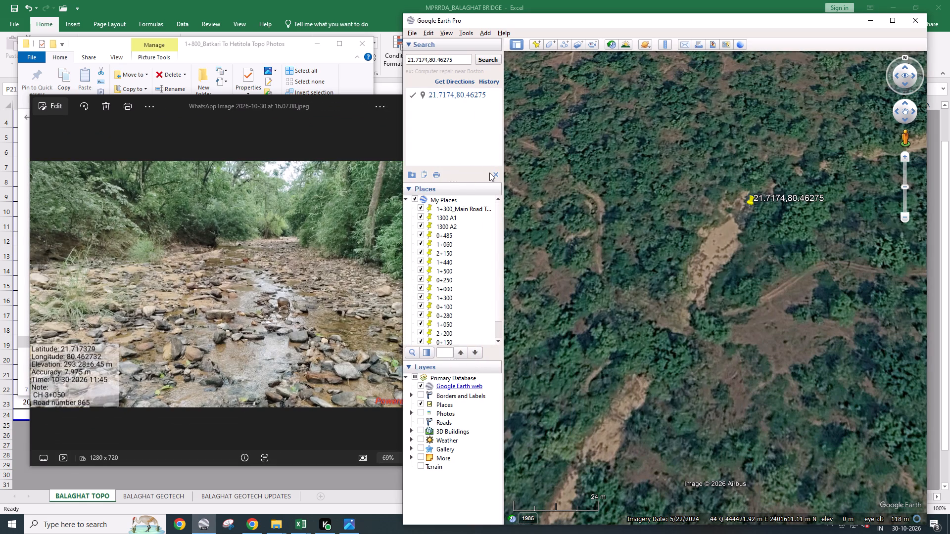
pyautogui.click(495, 174)
pyautogui.click(453, 60)
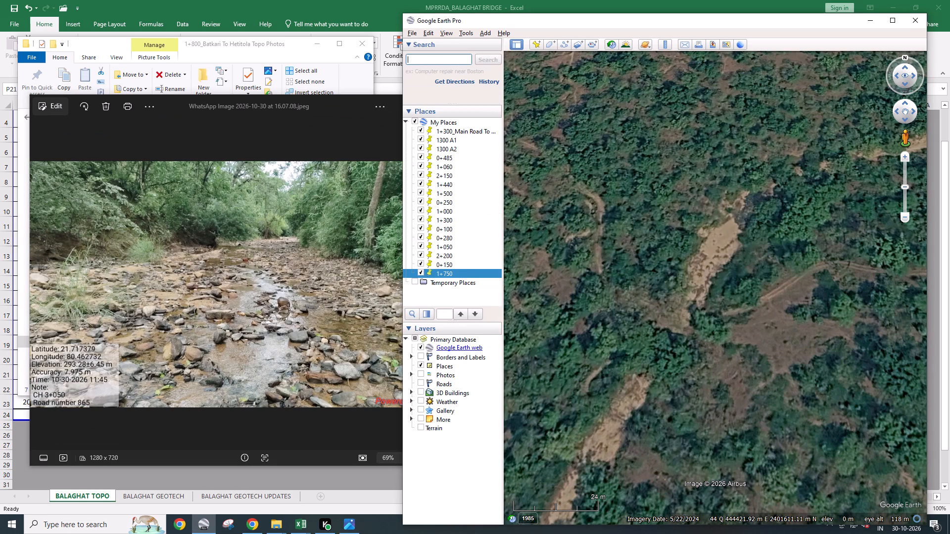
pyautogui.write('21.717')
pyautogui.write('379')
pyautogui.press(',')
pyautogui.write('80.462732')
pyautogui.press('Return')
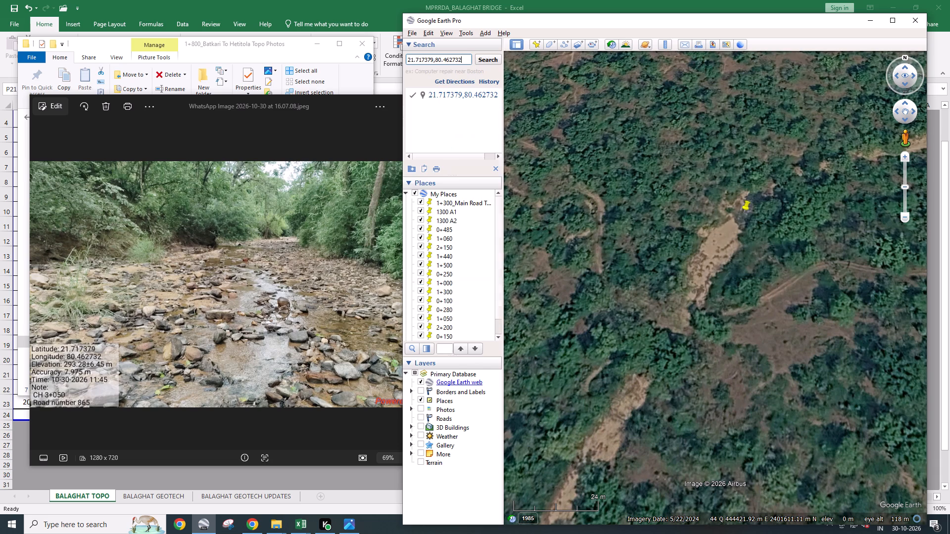
pyautogui.scroll(8, 873, 251)
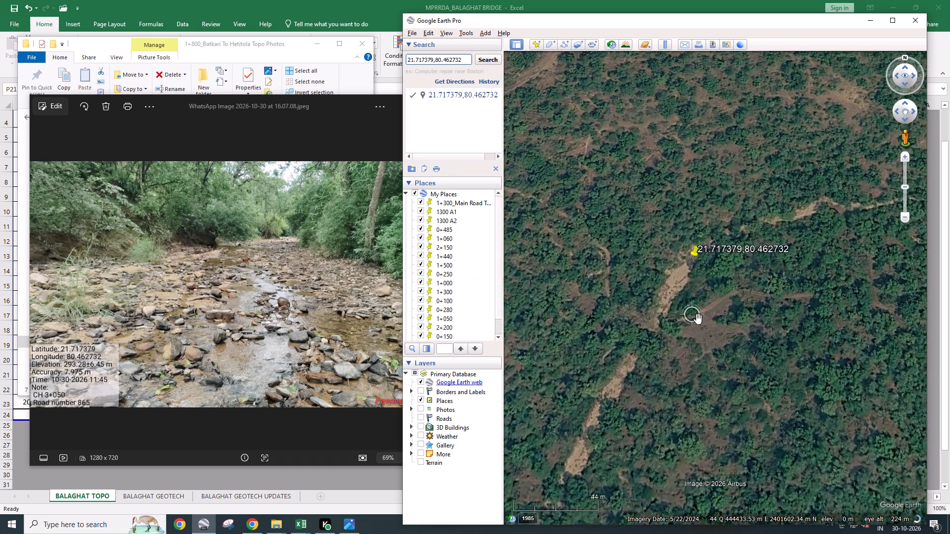
pyautogui.scroll(13, 698, 319)
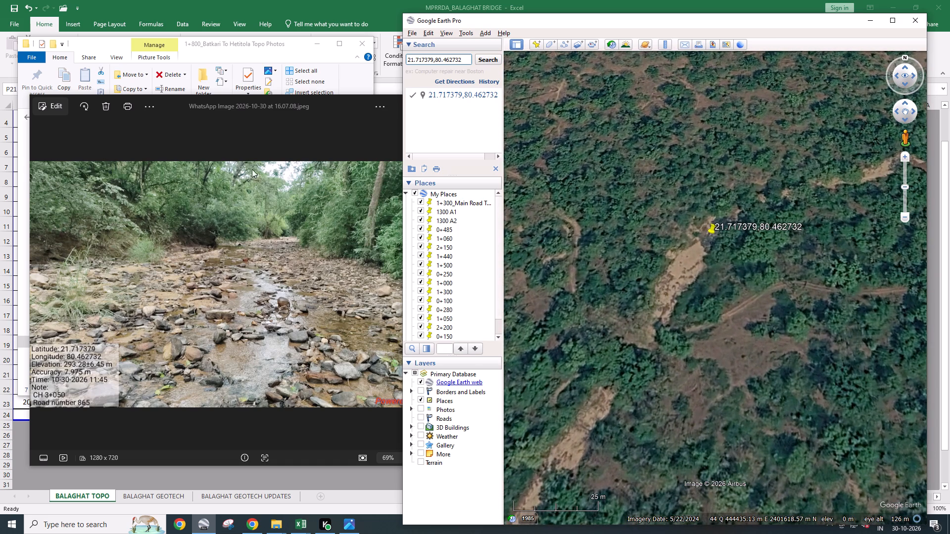
pyautogui.click(288, 113)
pyautogui.click(460, 109)
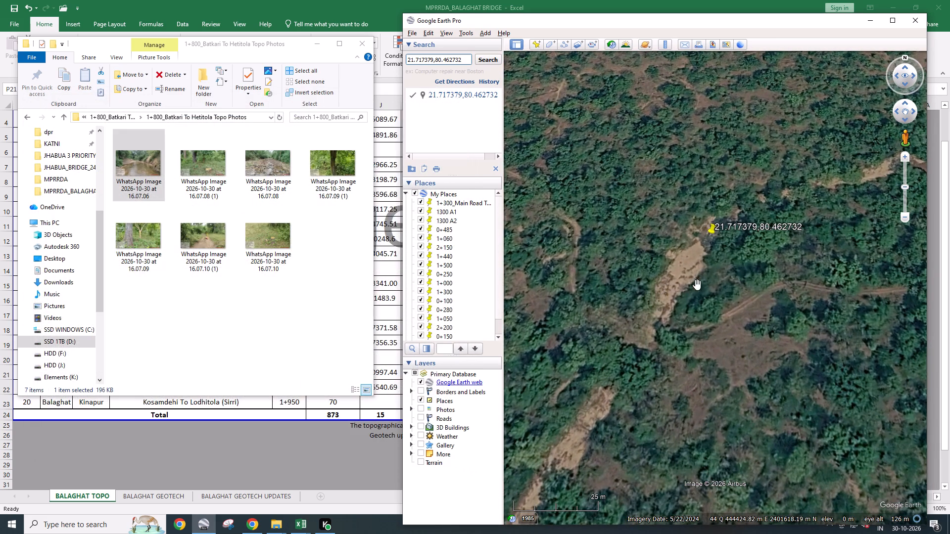
# Save the 21.717379,80.462732 search pin to My Places and rename the saved placemark 1+800.
pyautogui.rightClick(711, 229)
pyautogui.click(742, 247)
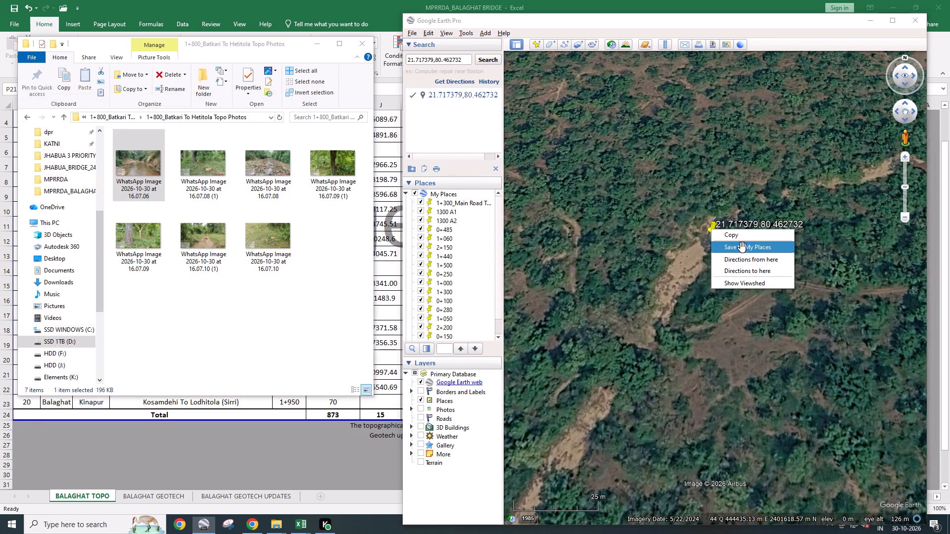
pyautogui.scroll(-5, 440, 308)
pyautogui.rightClick(453, 325)
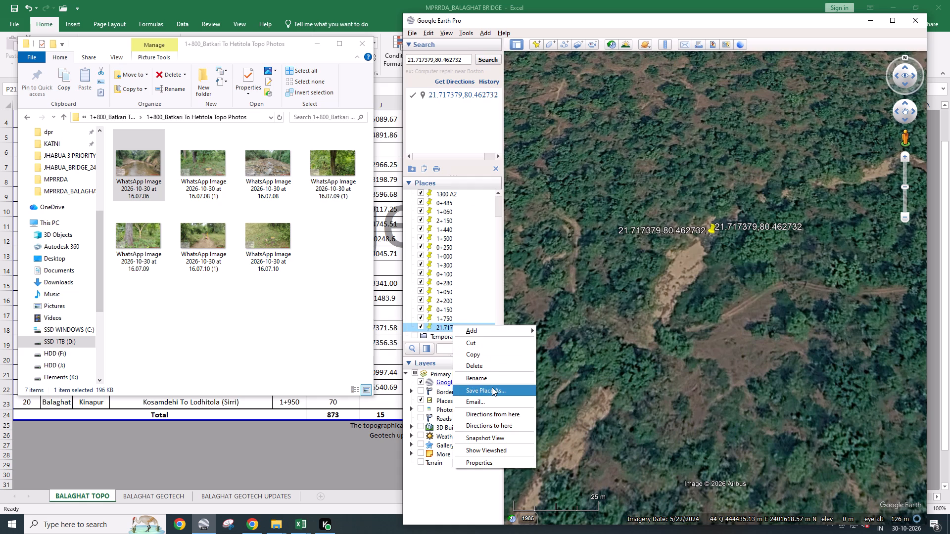
pyautogui.click(490, 377)
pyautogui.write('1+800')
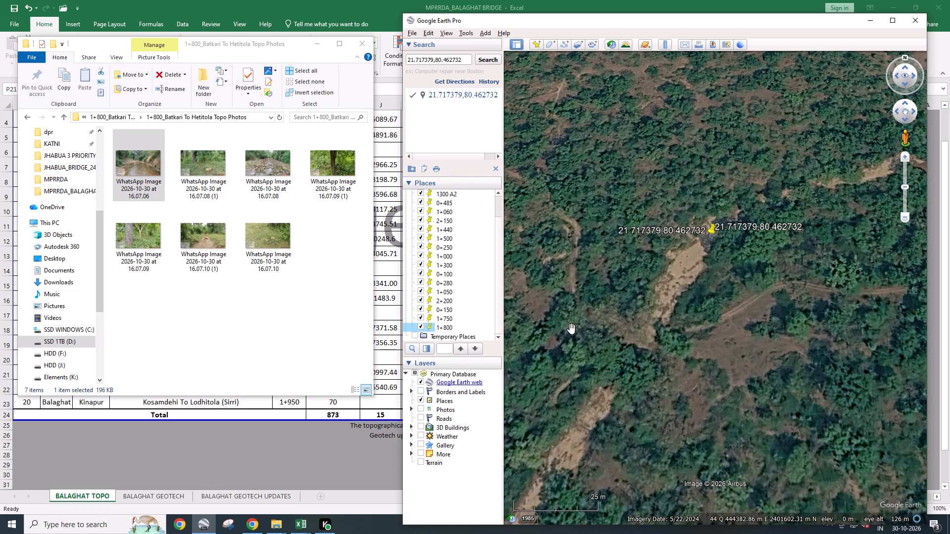
pyautogui.click(574, 324)
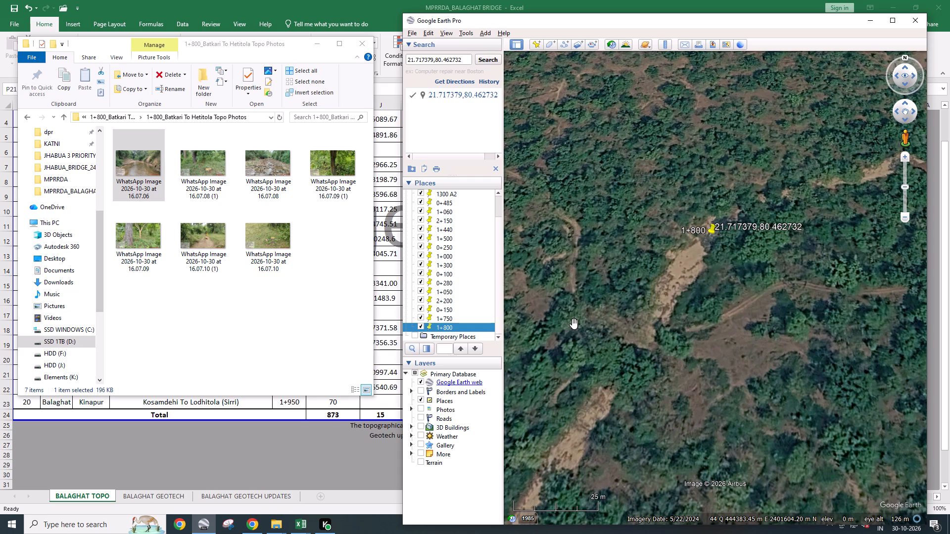
# Switch to File Explorer and go up from the Batkari To Hetitola photos folder to BALAGHAT TOPO DATA.
pyautogui.click(118, 116)
pyautogui.click(118, 116)
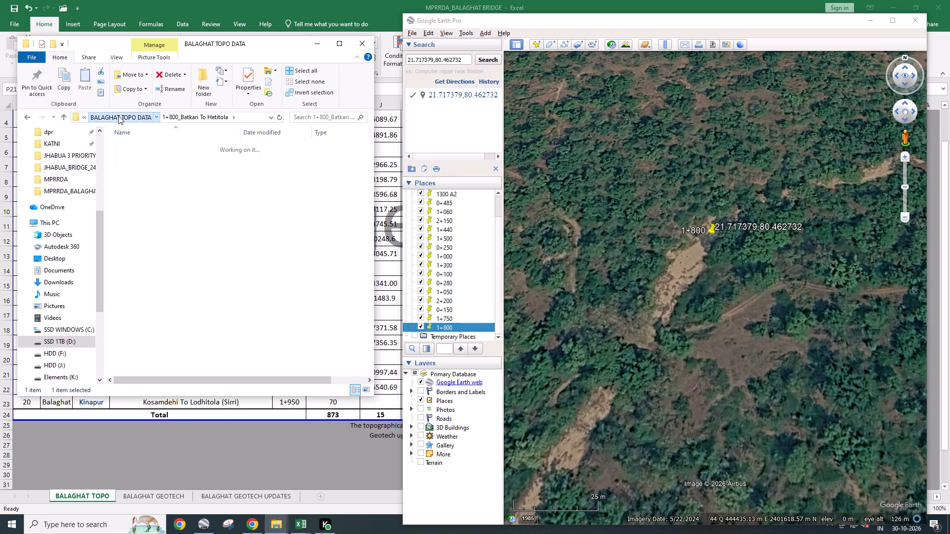
pyautogui.click(183, 424)
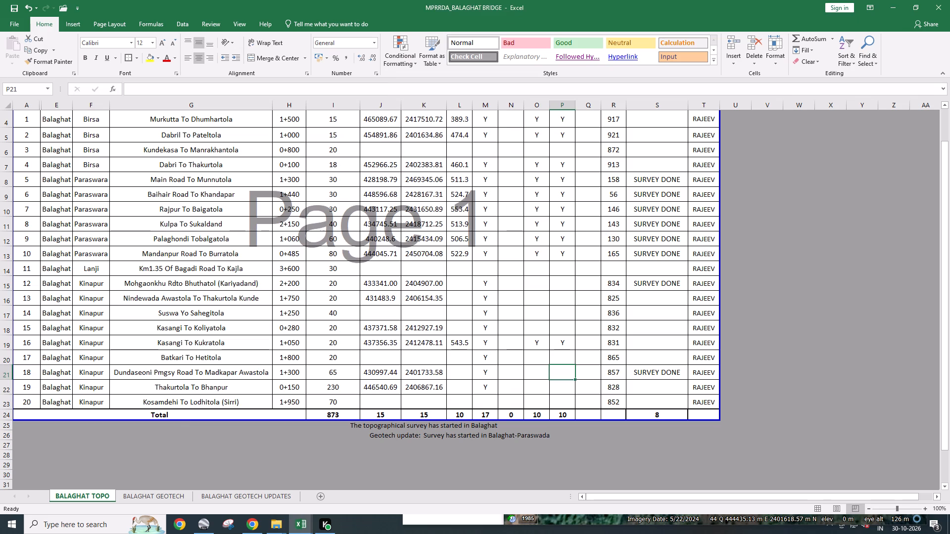
pyautogui.hotkey('alt', 'Tab')
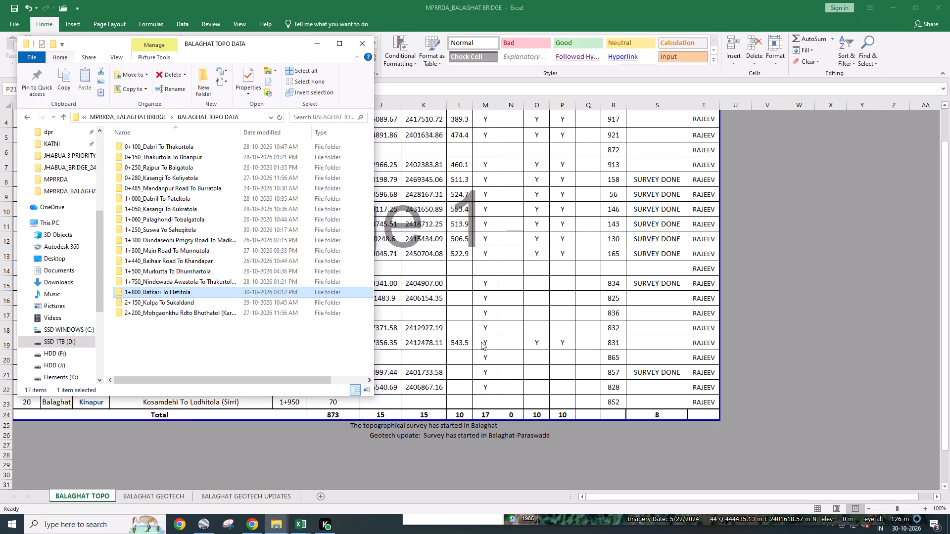
pyautogui.hotkey('alt', 'Tab')
# Copy the 1+800 placemark's easting, 444432.94, from Google Earth into the Batkari To Hetitola row of the BALAGHAT TOPO sheet.
pyautogui.click(192, 531)
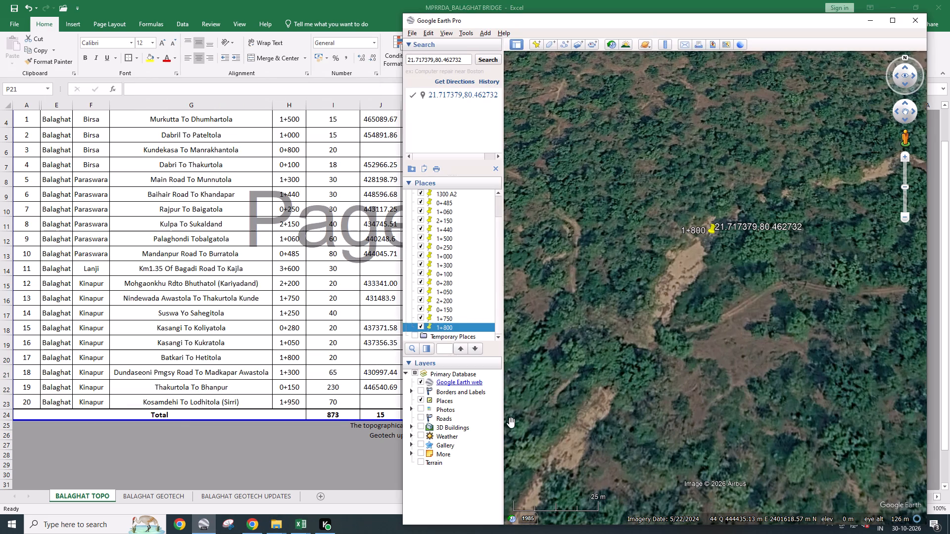
pyautogui.scroll(-2, 433, 306)
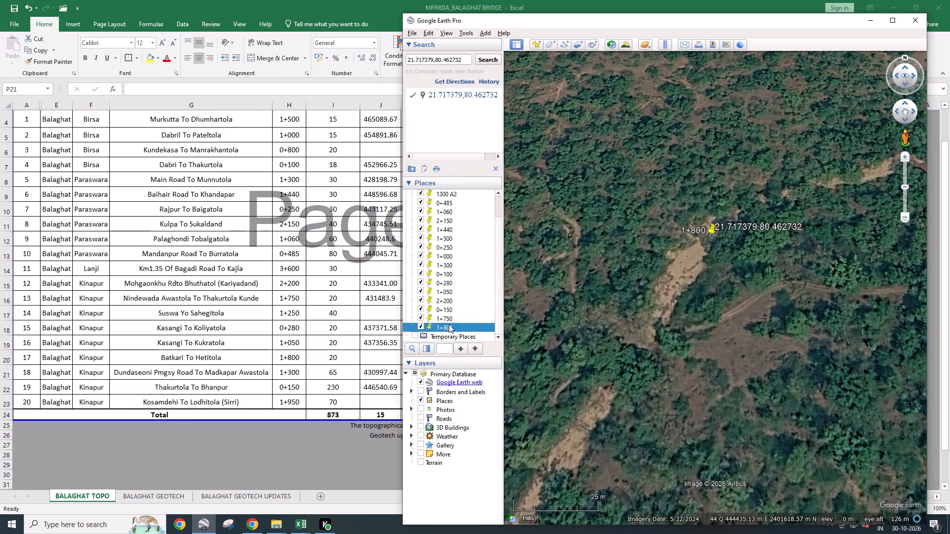
pyautogui.rightClick(449, 324)
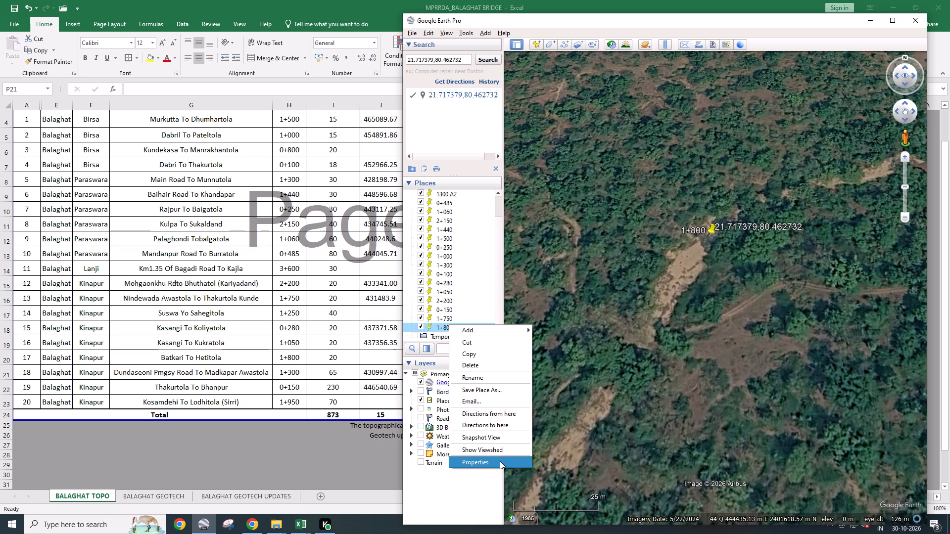
pyautogui.click(500, 461)
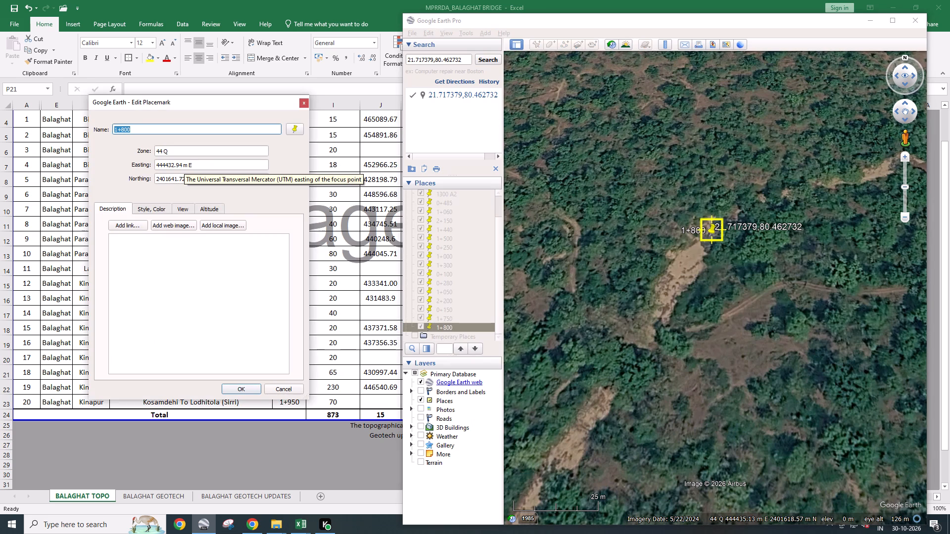
pyautogui.moveTo(183, 166); pyautogui.dragTo(145, 164)
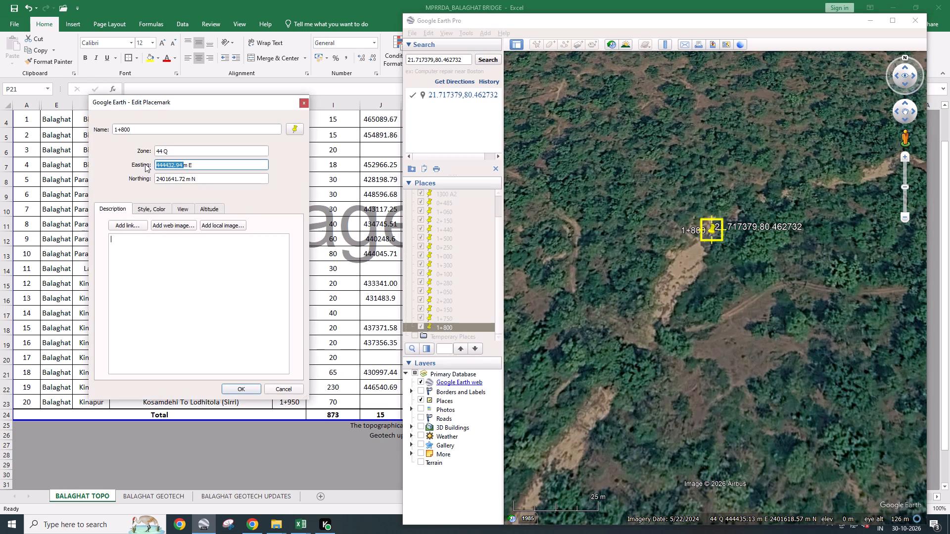
pyautogui.hotkey('ctrl', 'c')
pyautogui.click(366, 291)
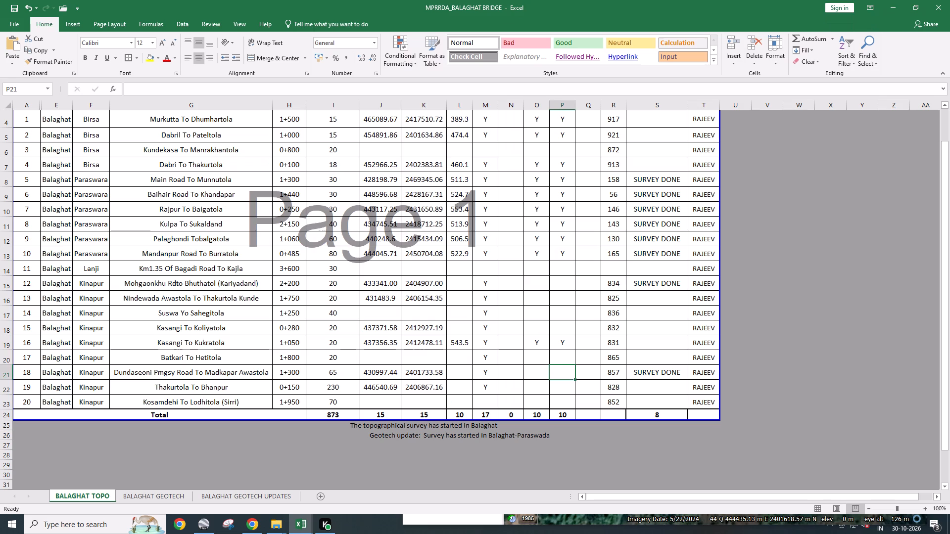
pyautogui.click(376, 355)
pyautogui.hotkey('ctrl', 'v')
# Copy the 1+800 placemark's northing, 2401641.72, into the Batkari To Hetitola row beside the easting and save the workbook.
pyautogui.hotkey('alt', 'Tab')
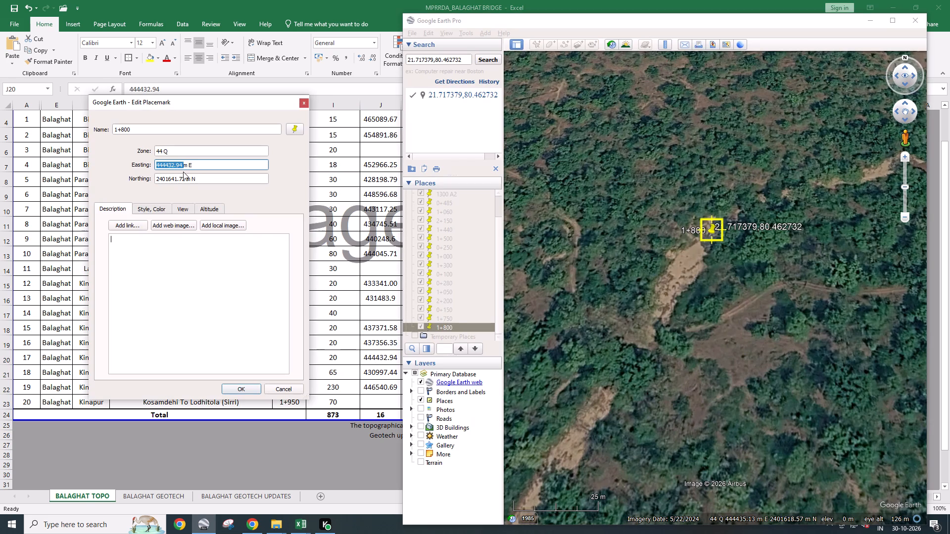
pyautogui.moveTo(186, 178); pyautogui.dragTo(137, 178)
pyautogui.hotkey('ctrl', 'c')
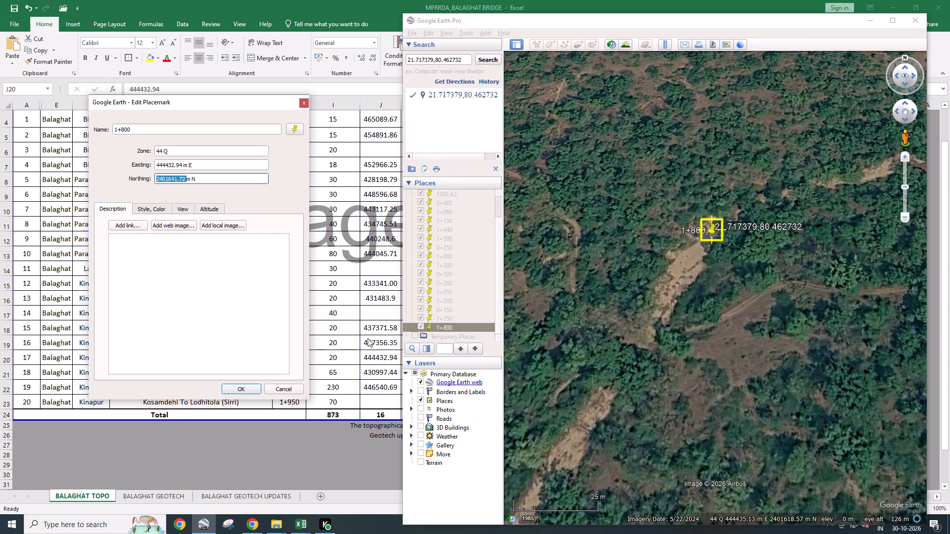
pyautogui.click(368, 338)
pyautogui.click(433, 358)
pyautogui.hotkey('ctrl', 'v')
pyautogui.hotkey('ctrl', 's')
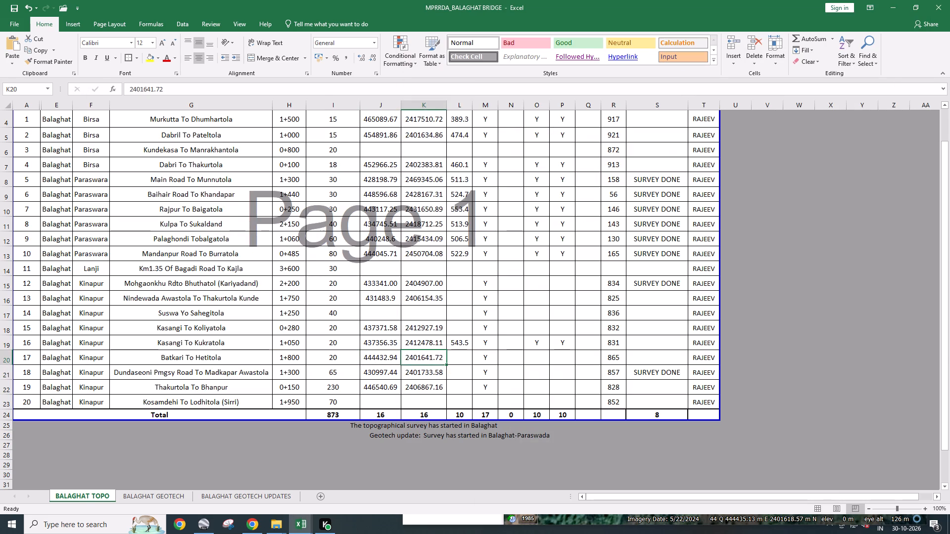
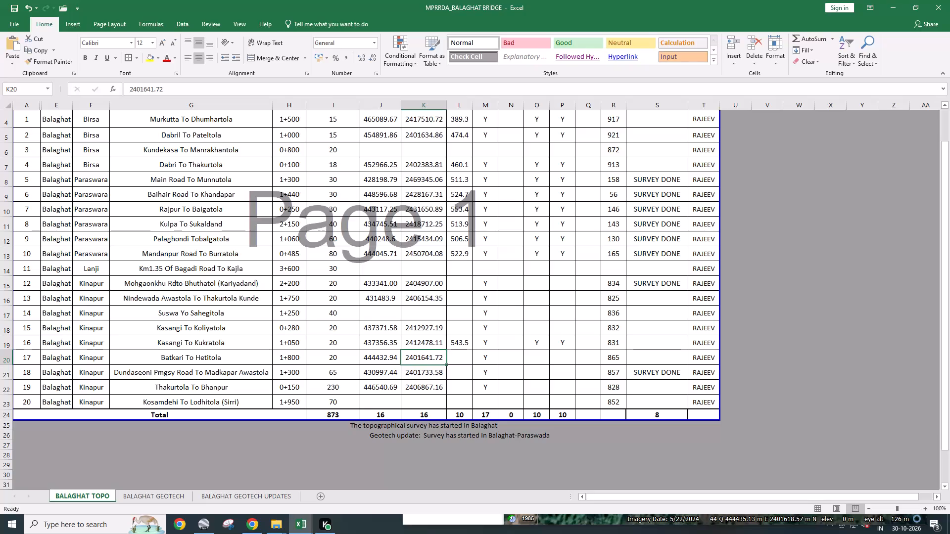
# Switch back to Google Earth and close the 1+800 placemark's edit dialog.
pyautogui.hotkey('alt', 'Tab')
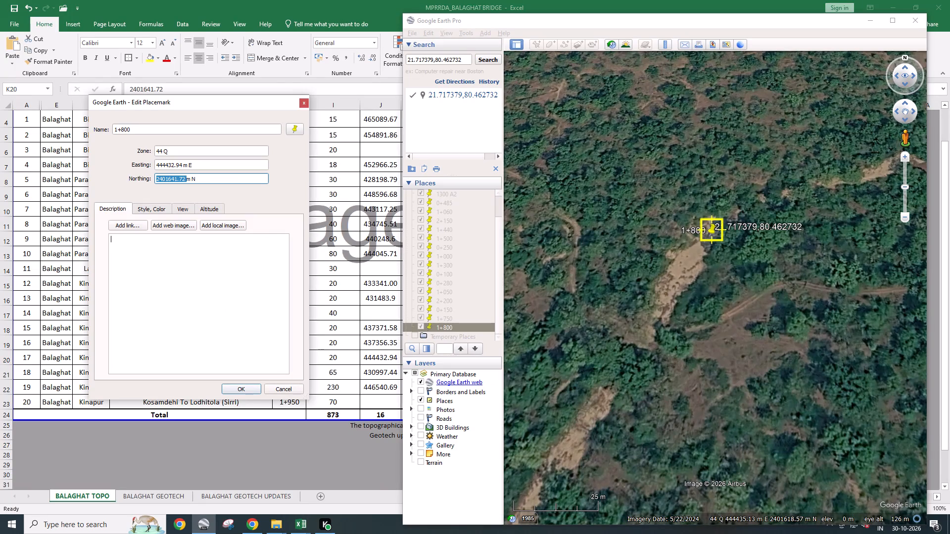
pyautogui.click(305, 104)
# In File Explorer's BALAGHAT TOPO DATA, go to the 1+250_Suswa Yo Sahegitola Topo Photos folder and open the 2026-10-29 at 15.46.56 photo.
pyautogui.click(282, 530)
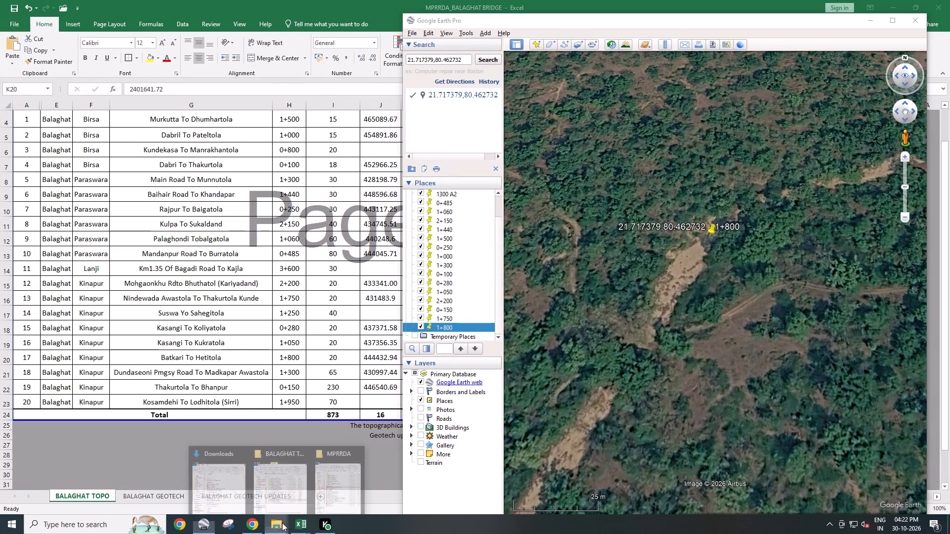
pyautogui.click(292, 477)
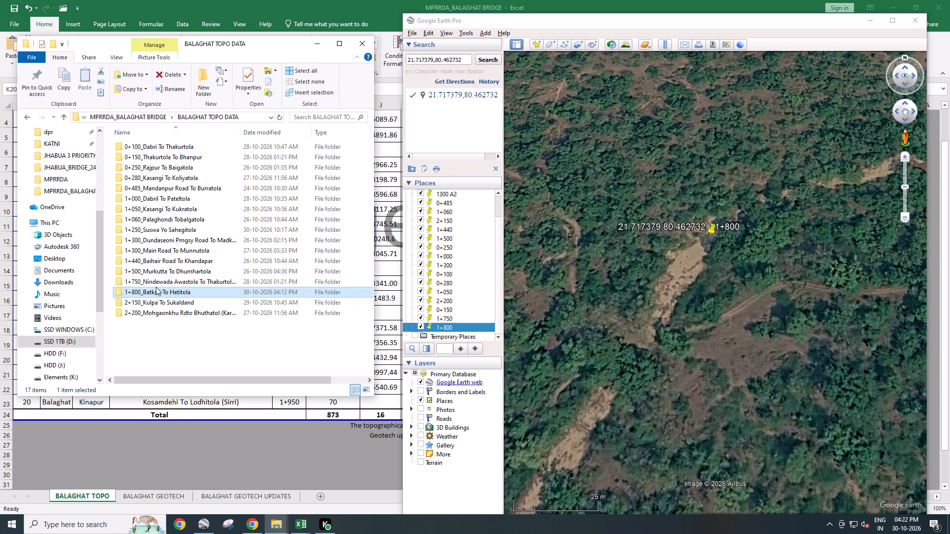
pyautogui.doubleClick(155, 230)
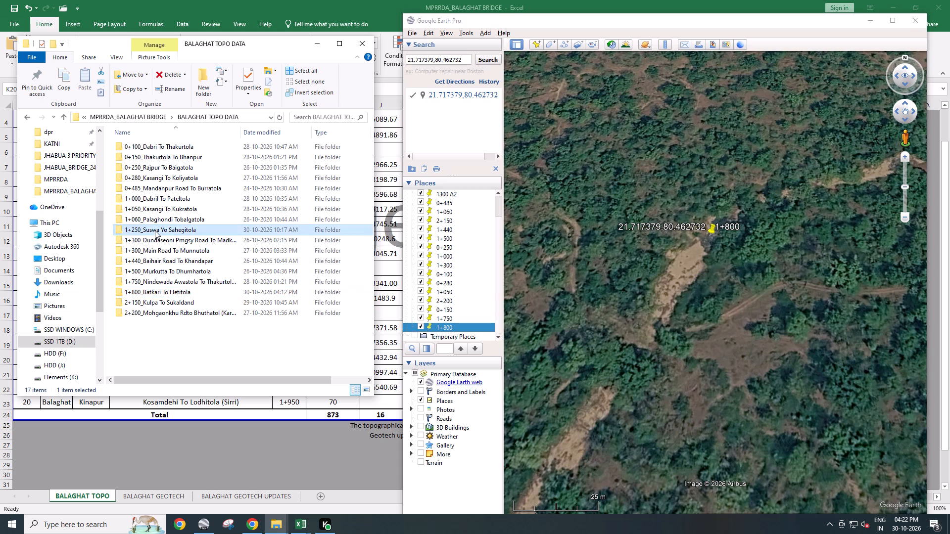
pyautogui.doubleClick(152, 165)
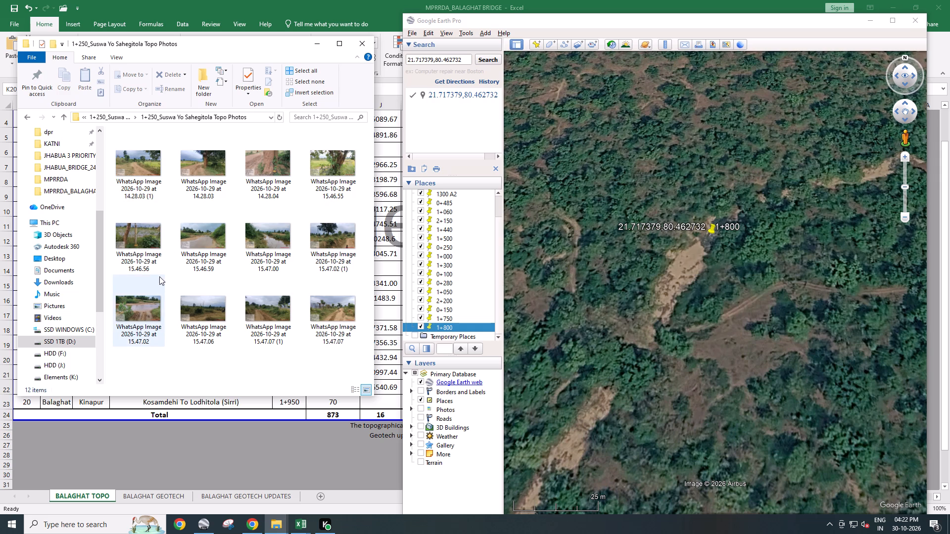
pyautogui.doubleClick(152, 246)
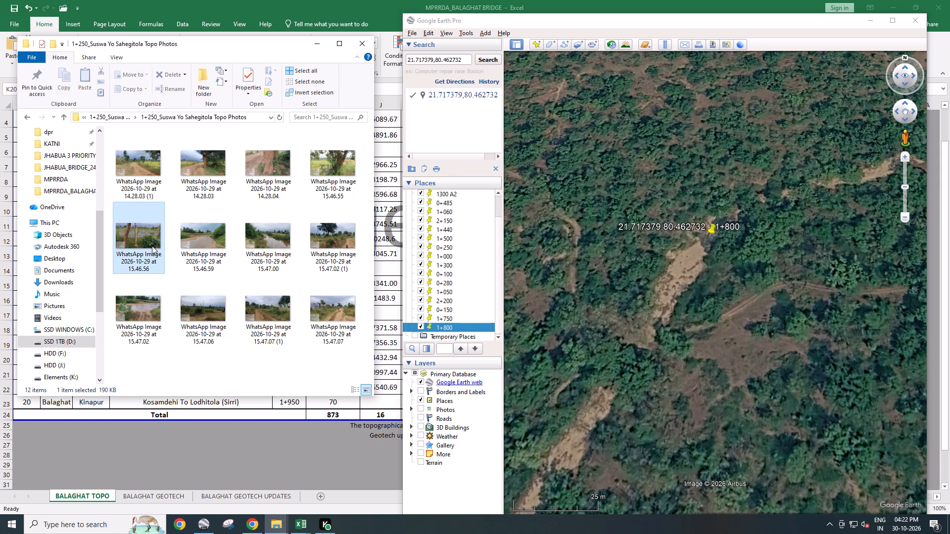
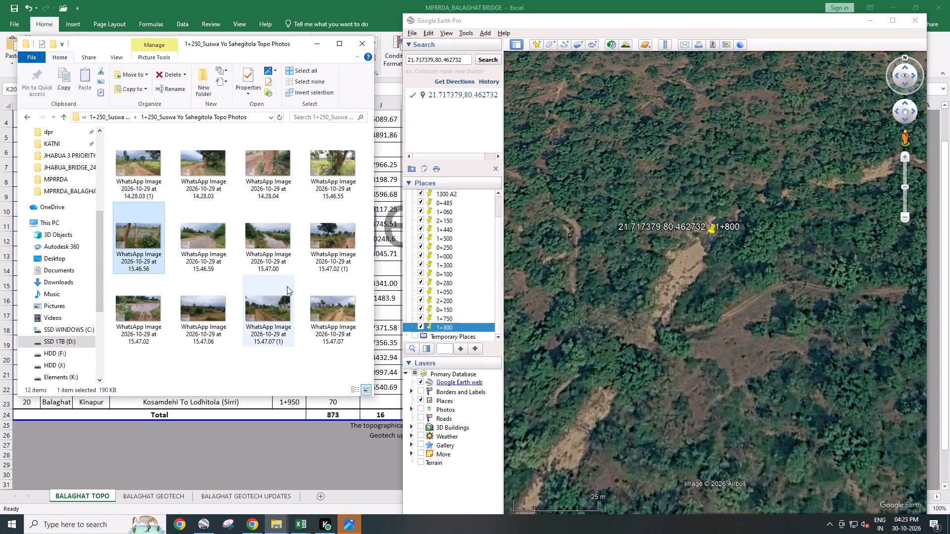
# Bring up the 2026-10-29 at 15.46.56 survey photo to read its coordinates, and switch to the Google Earth map.
pyautogui.click(347, 523)
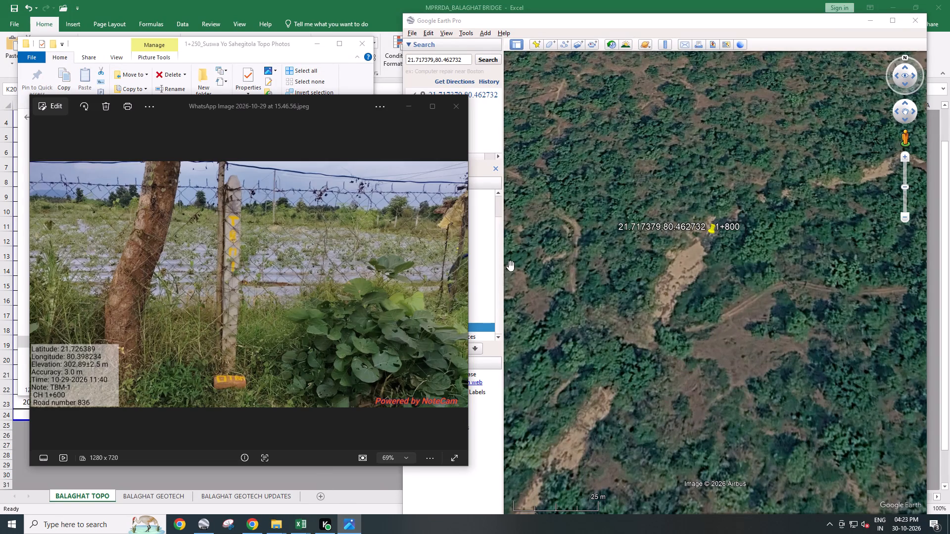
pyautogui.click(575, 238)
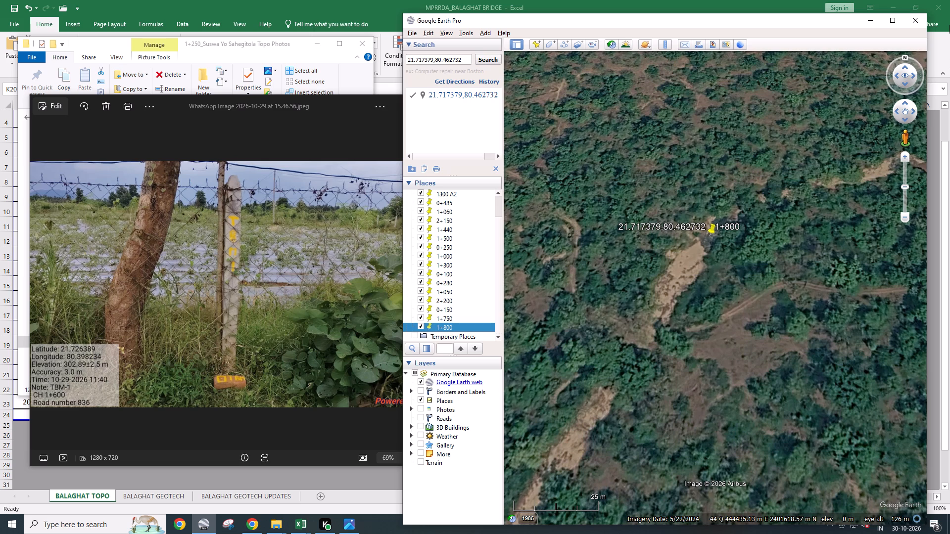
pyautogui.scroll(-1, 949, 35)
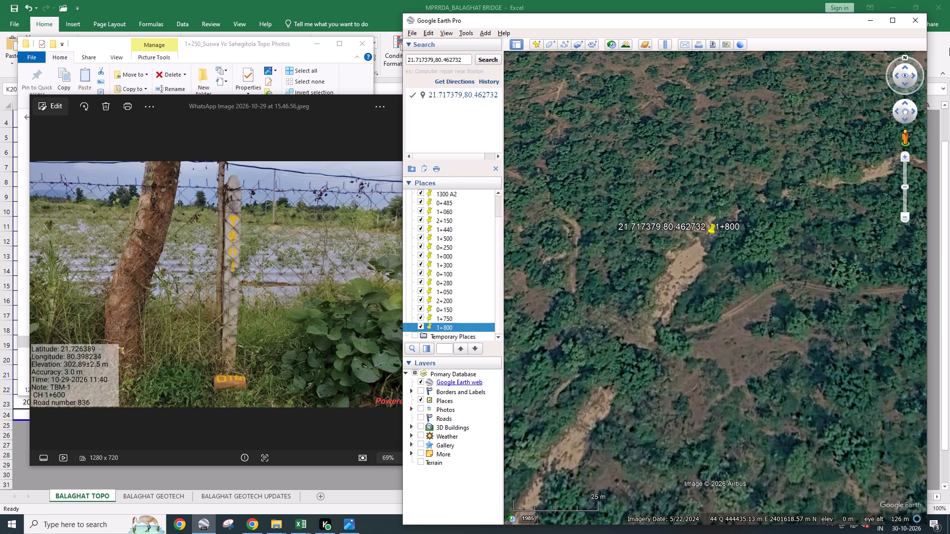
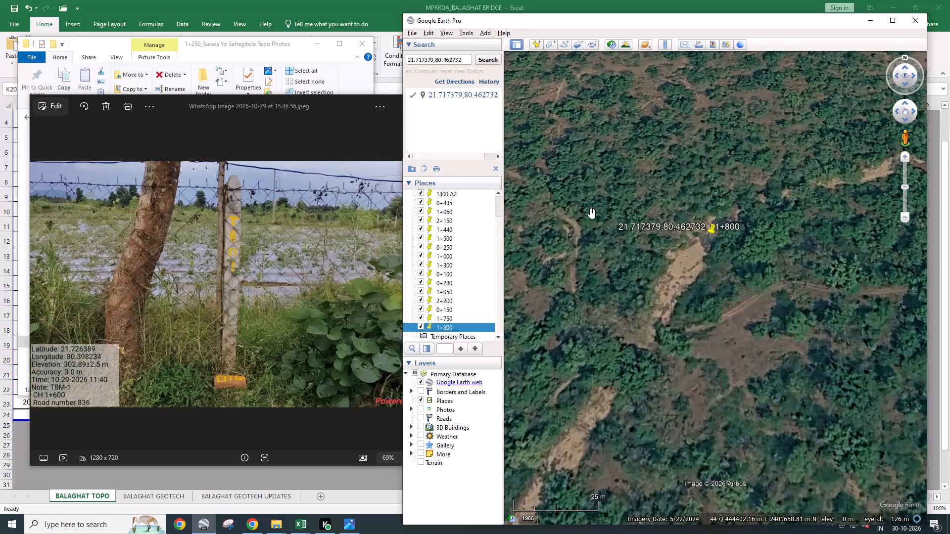
pyautogui.click(496, 171)
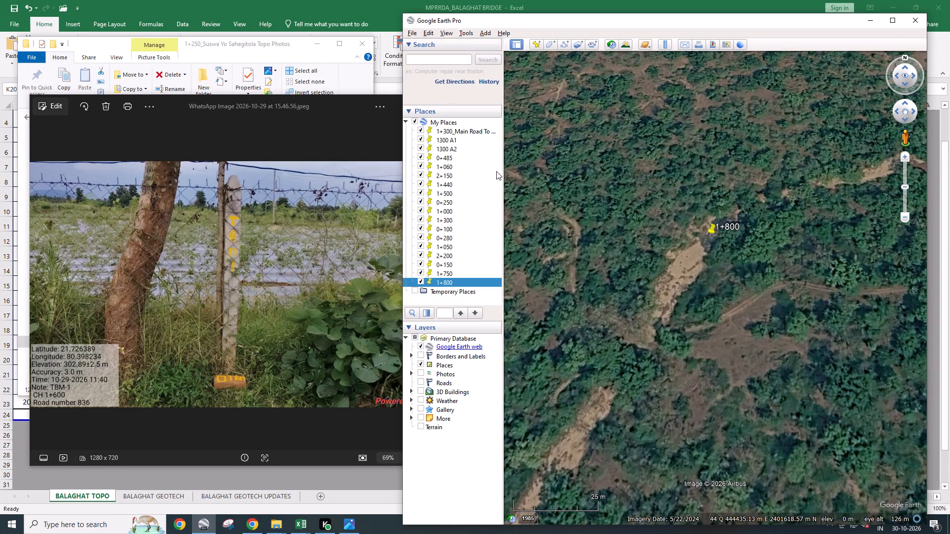
pyautogui.click(433, 60)
pyautogui.write('21.7')
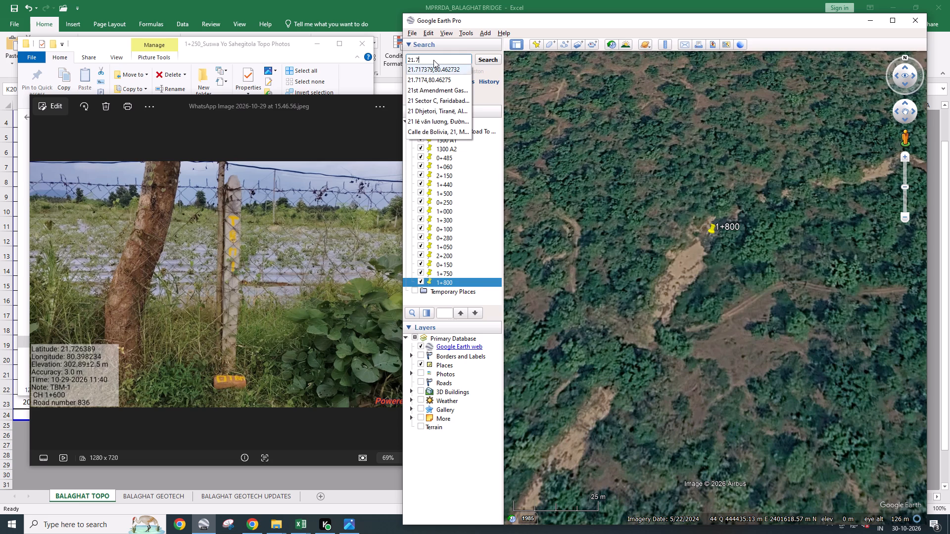
pyautogui.write('263')
pyautogui.write('89')
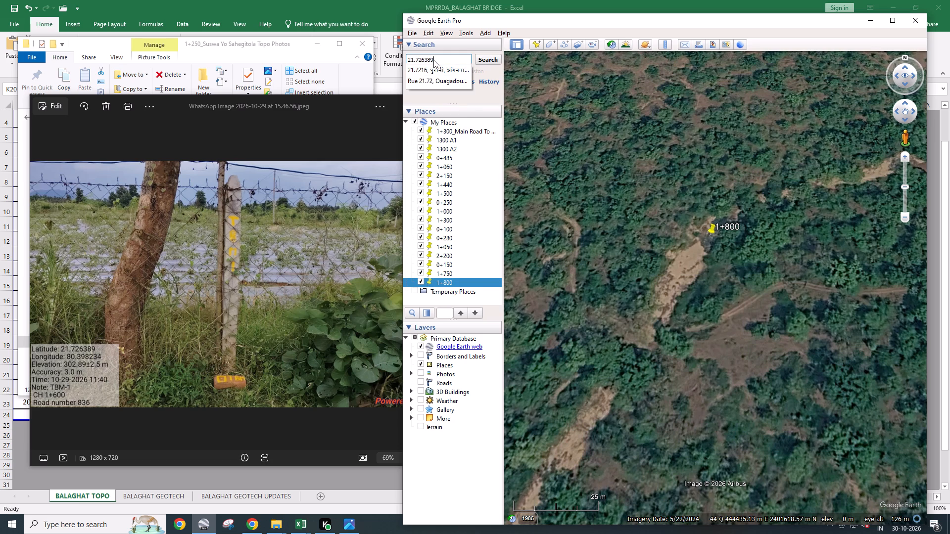
pyautogui.press(',')
pyautogui.write('80.398234')
pyautogui.press('Return')
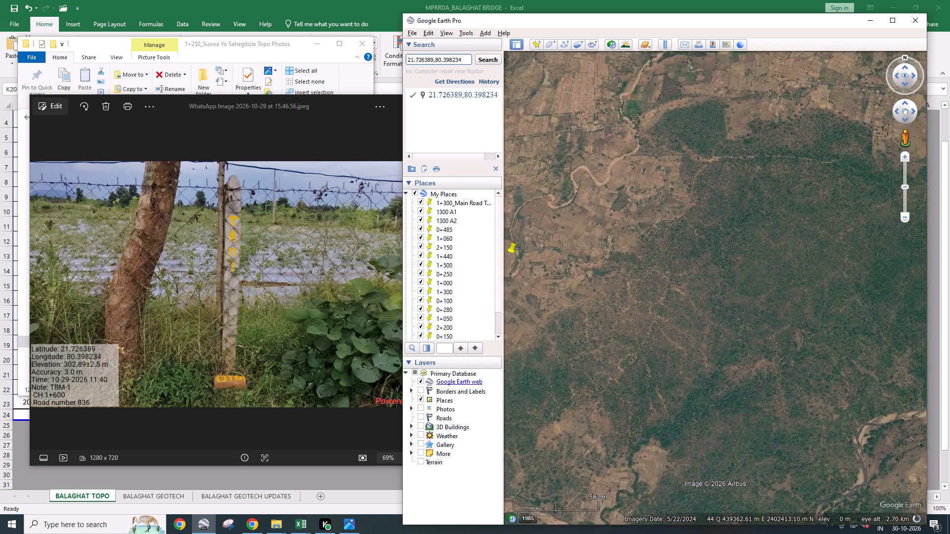
# Add a placemark named 1+250 where the road meets the river channel, just southeast of the searched point.
pyautogui.scroll(7, 725, 317)
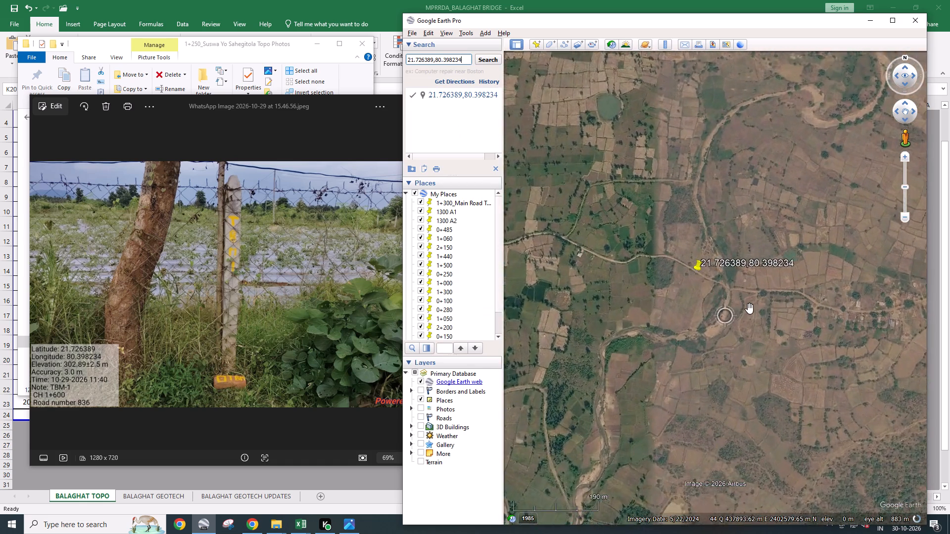
pyautogui.scroll(20, 750, 309)
pyautogui.scroll(15, 750, 309)
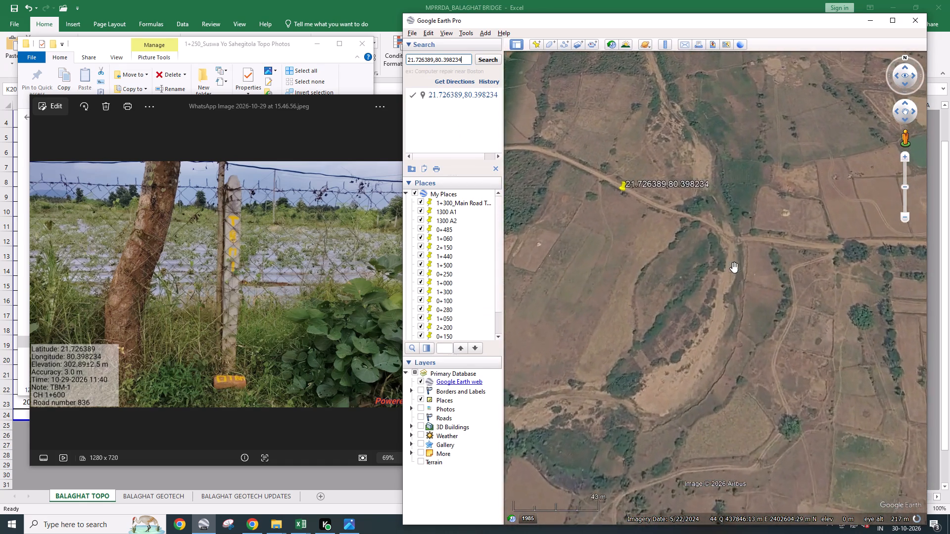
pyautogui.moveTo(723, 264); pyautogui.dragTo(646, 328)
pyautogui.scroll(1, 671, 336)
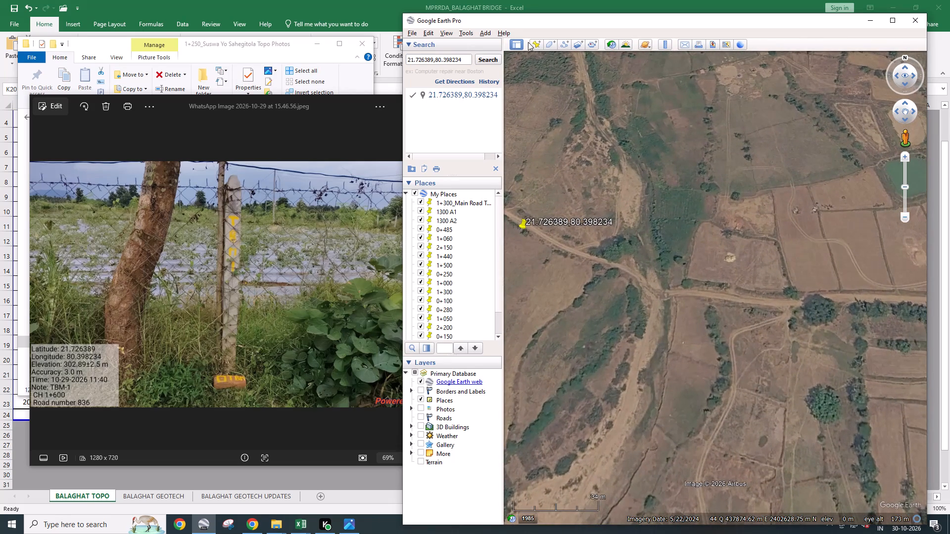
pyautogui.click(540, 44)
pyautogui.moveTo(713, 284); pyautogui.dragTo(669, 299)
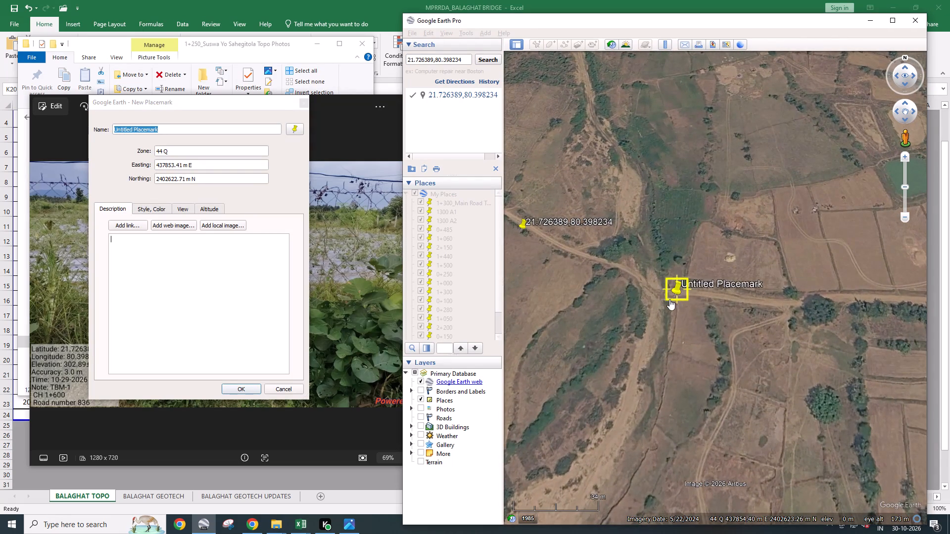
pyautogui.moveTo(669, 299); pyautogui.dragTo(656, 294)
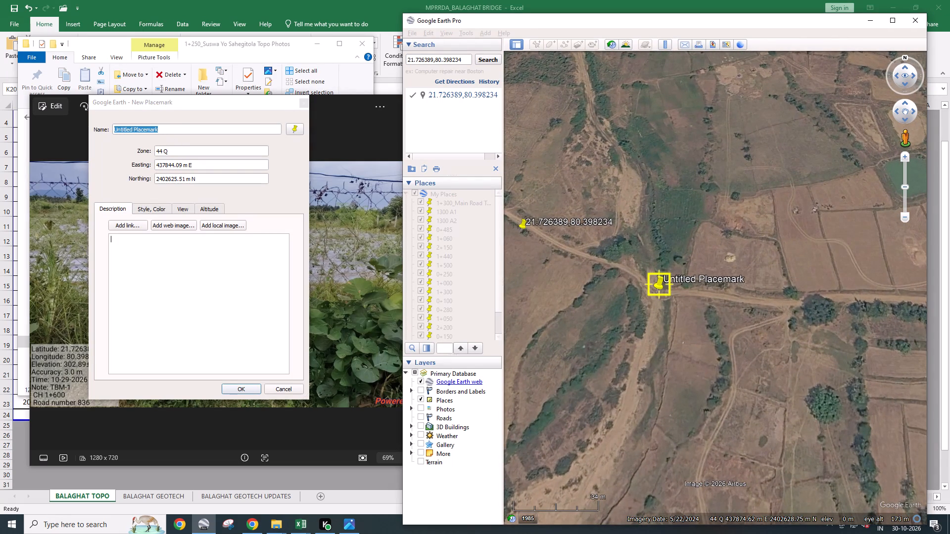
pyautogui.moveTo(194, 103); pyautogui.dragTo(305, 136)
pyautogui.moveTo(194, 133); pyautogui.dragTo(47, 135)
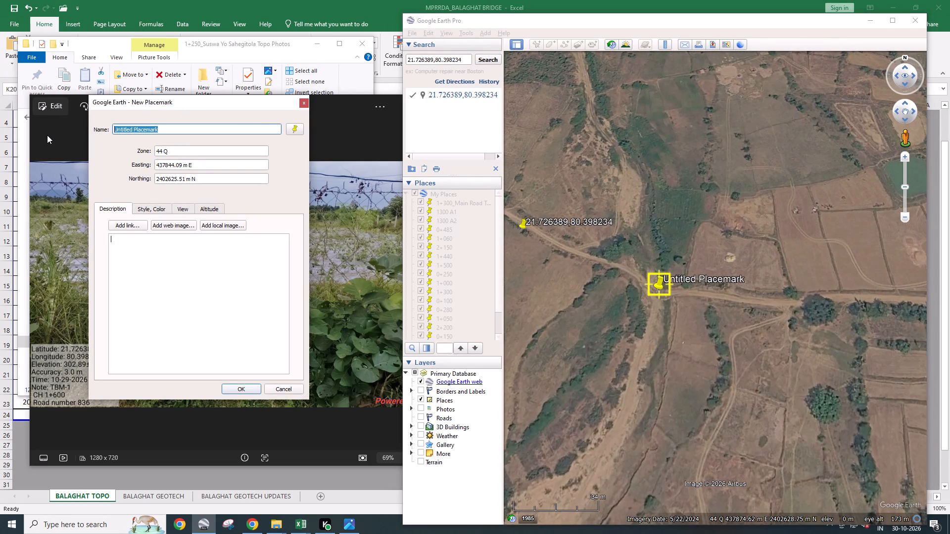
pyautogui.write('1+250')
pyautogui.press('Return')
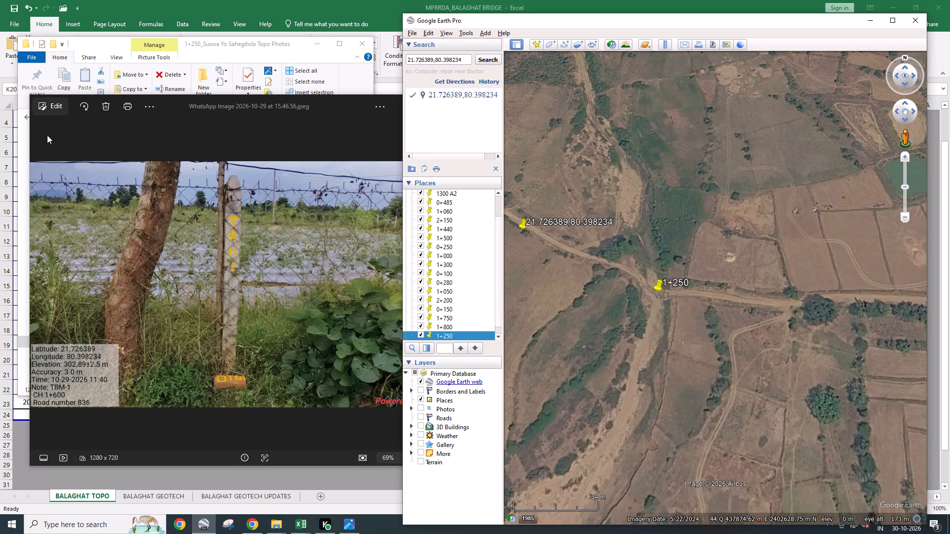
# Switch back to the 2026-10-29 at 15.46.56 survey photo.
pyautogui.click(190, 254)
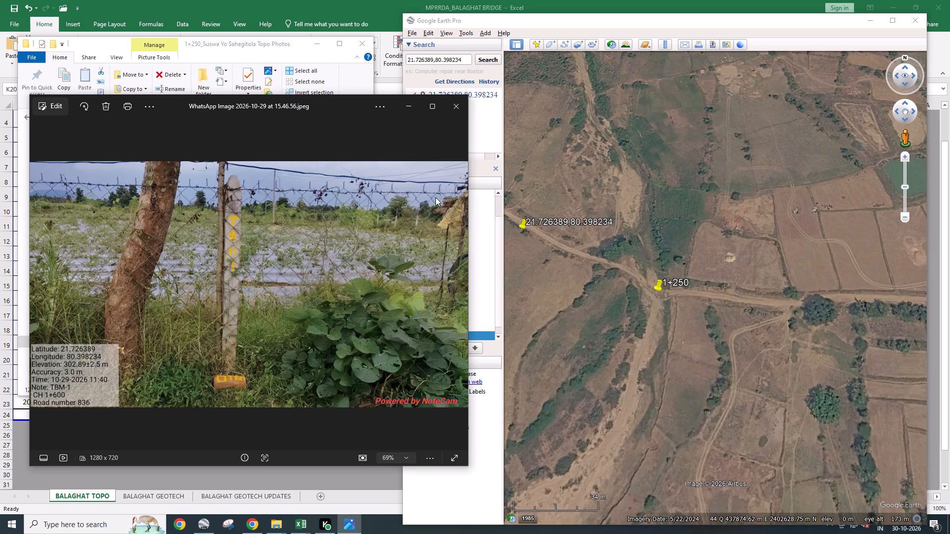
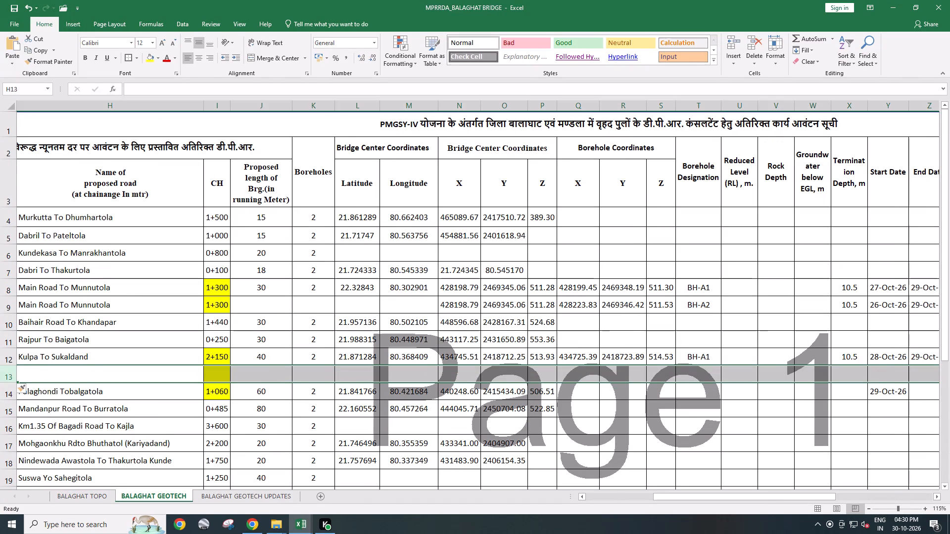
# Copy the Kulpa To Sukaldand entry, from bridge number through boreholes, into the blank row 13 beneath it and save the workbook.
pyautogui.moveTo(665, 500); pyautogui.dragTo(560, 515)
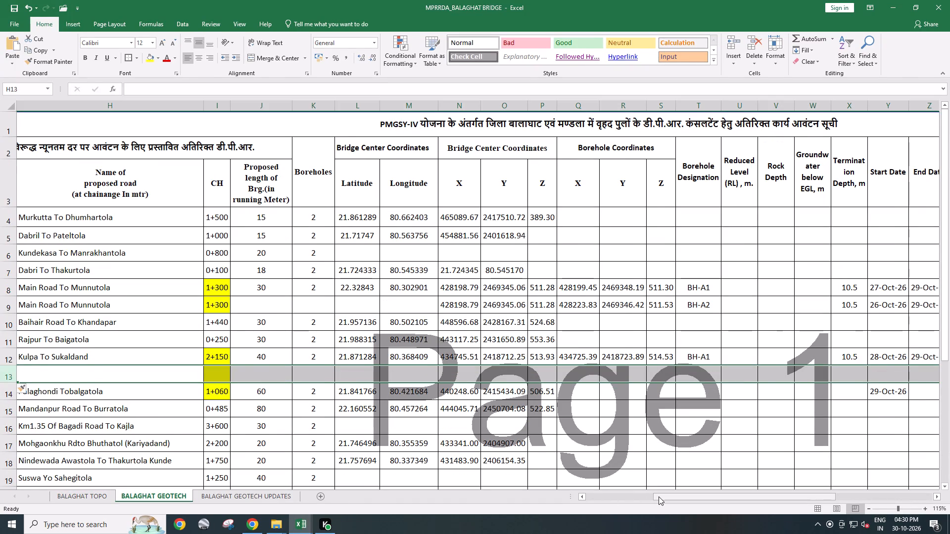
pyautogui.moveTo(659, 496); pyautogui.dragTo(417, 488)
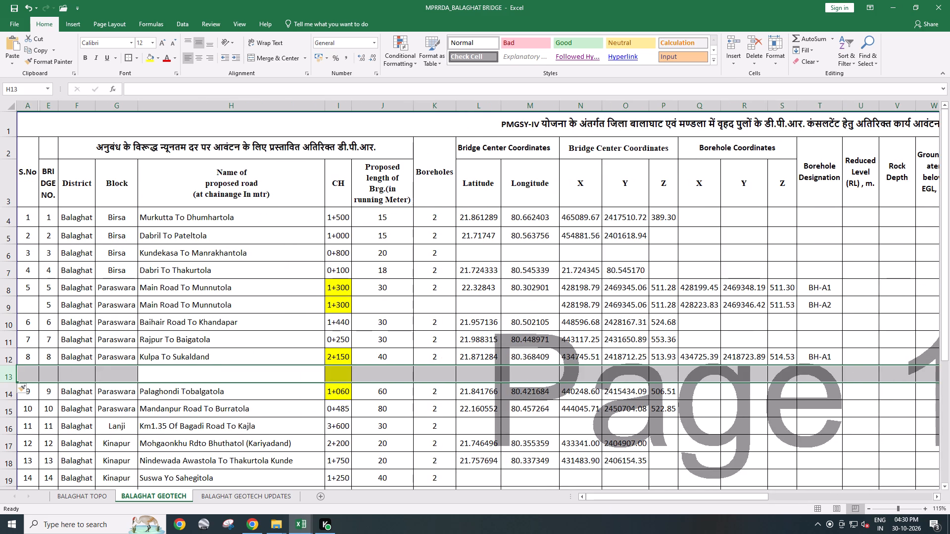
pyautogui.click(159, 402)
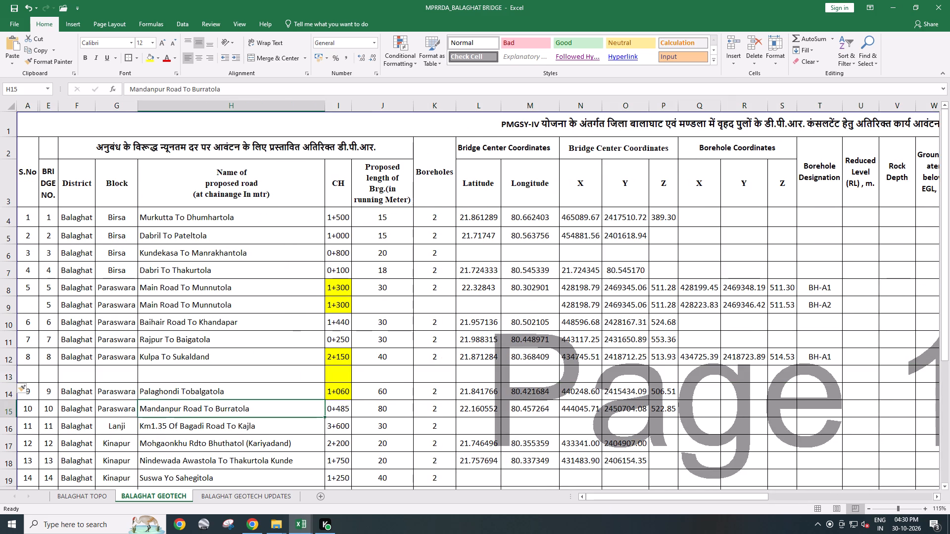
pyautogui.moveTo(54, 356); pyautogui.dragTo(498, 344)
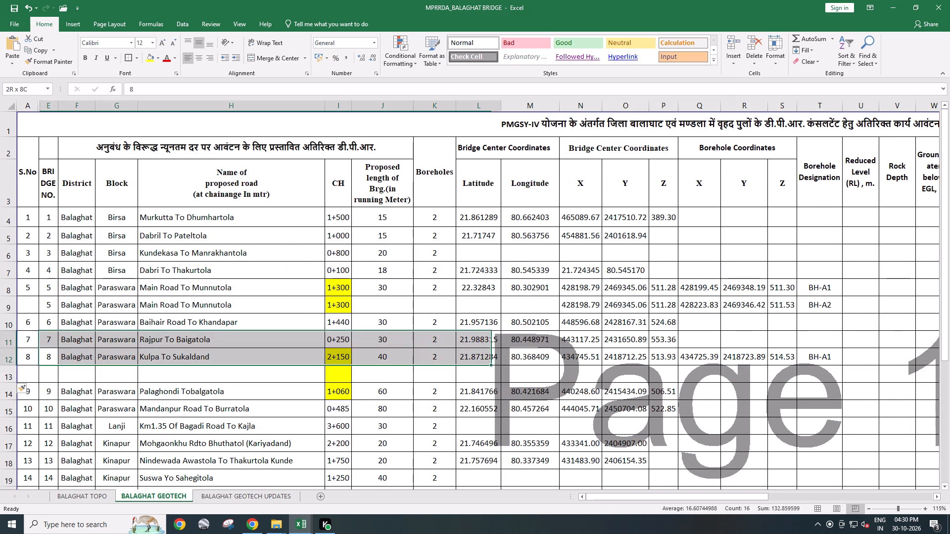
pyautogui.moveTo(498, 344); pyautogui.dragTo(599, 356)
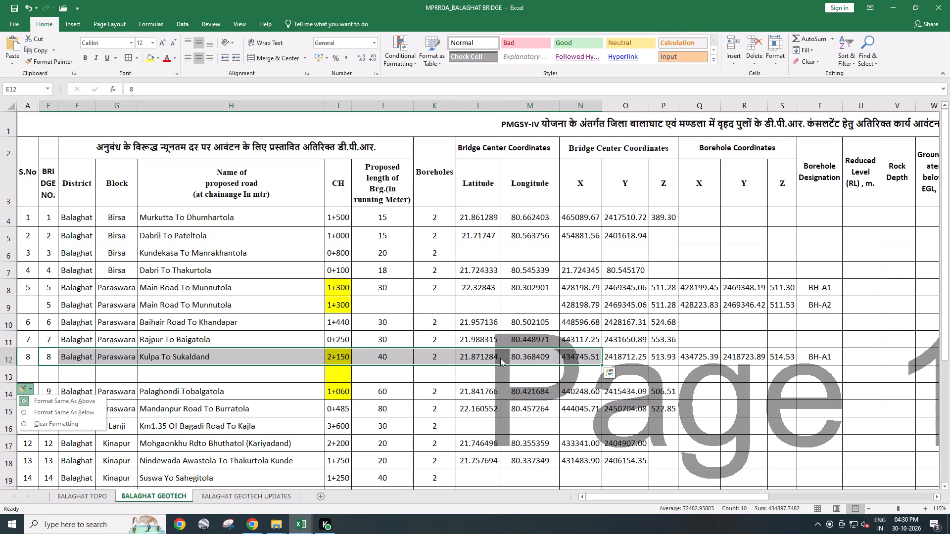
pyautogui.keyDown('shift'); pyautogui.click(431, 355); pyautogui.keyUp('shift')
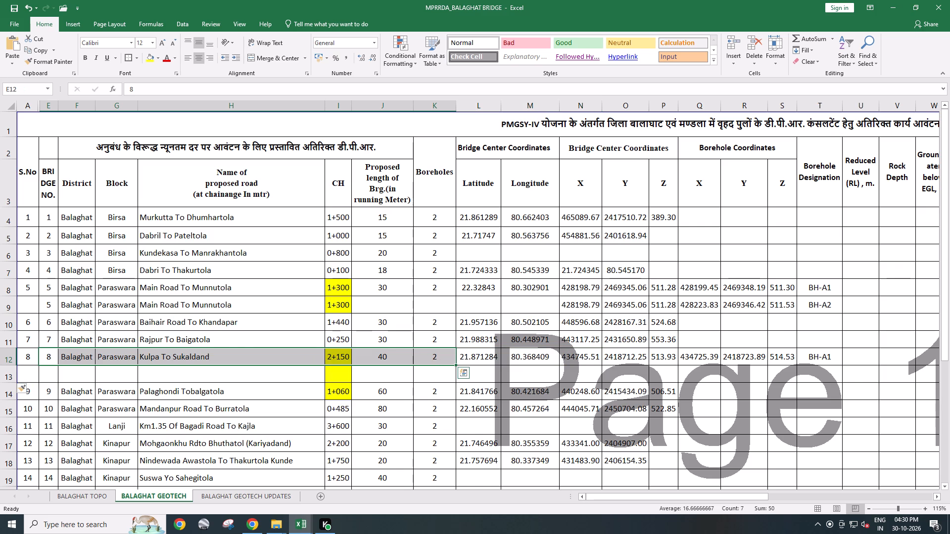
pyautogui.hotkey('ctrl', 'c')
pyautogui.click(48, 378)
pyautogui.hotkey('ctrl', 'v')
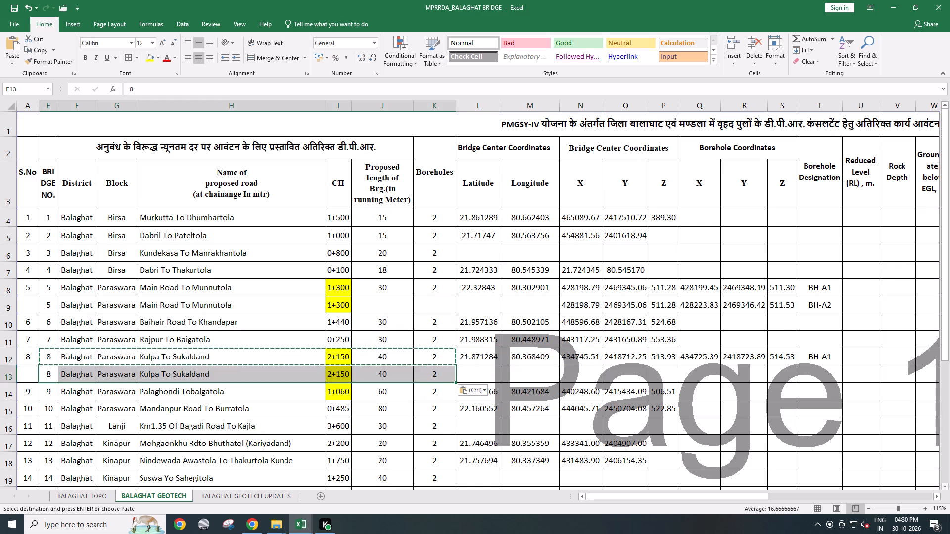
pyautogui.hotkey('ctrl', 's')
pyautogui.hotkey('ctrl', 's')
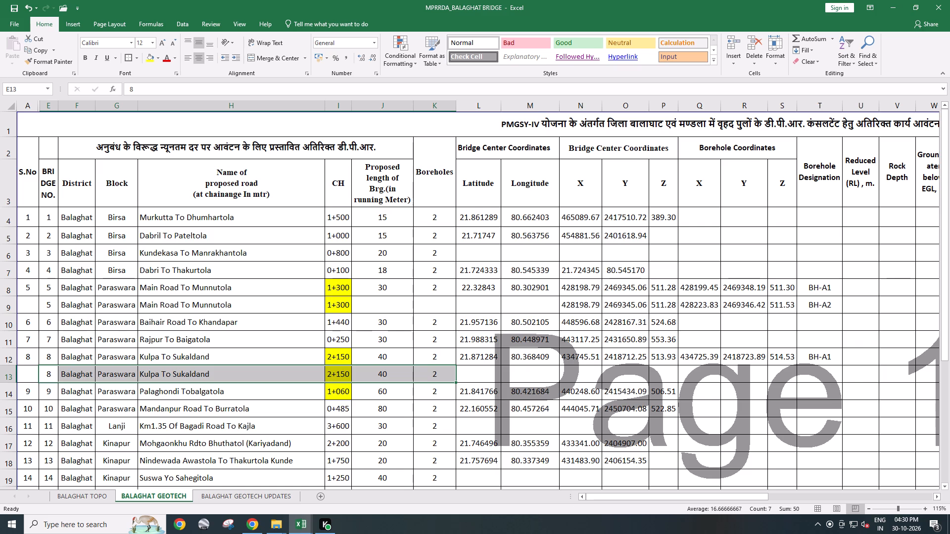
pyautogui.scroll(1, 32, 253)
# Copy the bridge center X, Y and Z coordinates from row 12 into row 13 for Kulpa To Sukaldand and save the workbook.
pyautogui.moveTo(596, 356); pyautogui.dragTo(663, 357)
pyautogui.hotkey('ctrl', 'c')
pyautogui.click(582, 376)
pyautogui.hotkey('ctrl', 'v')
pyautogui.hotkey('ctrl', 's')
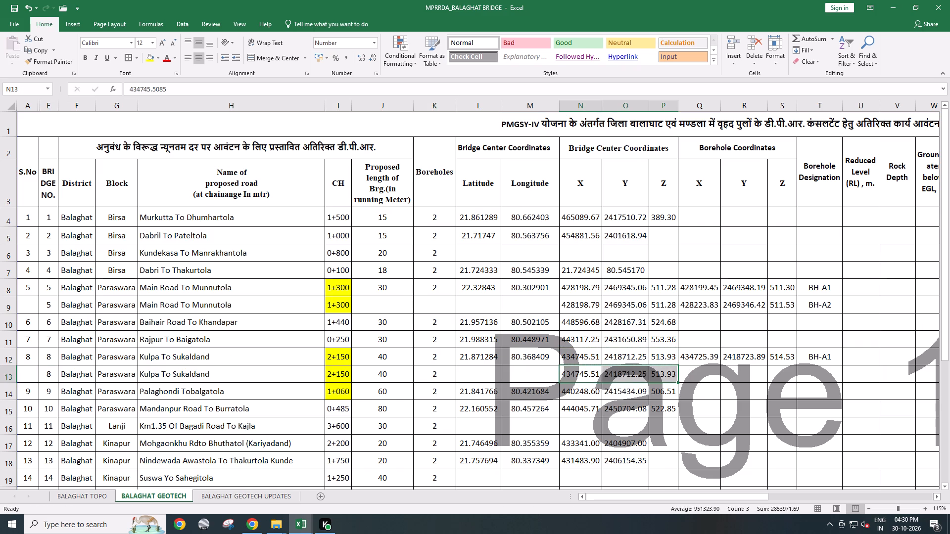
pyautogui.hotkey('ctrl', 's')
# Copy the borehole designation BH-A2 from the second Main Road To Munnutola row into Kulpa To Sukaldand row 13 and save the workbook.
pyautogui.scroll(-1, 576, 361)
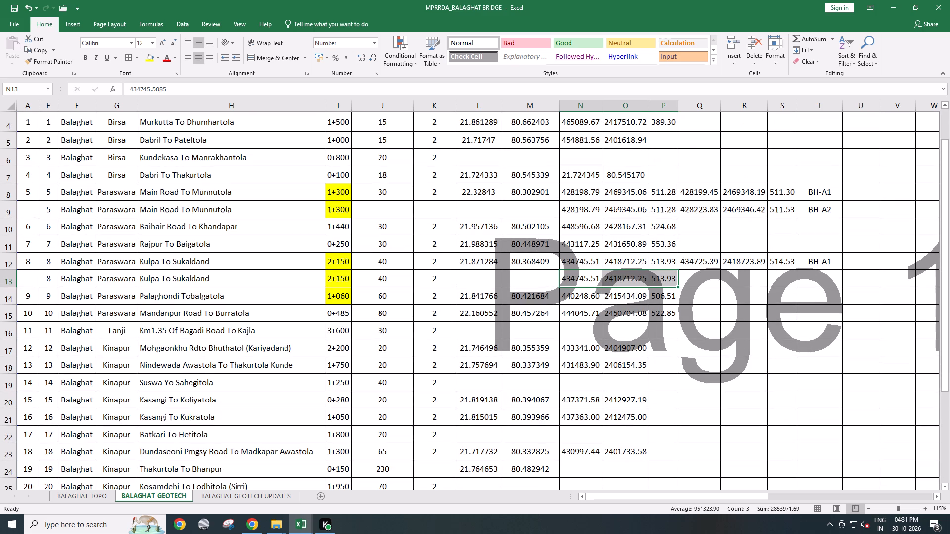
pyautogui.click(833, 210)
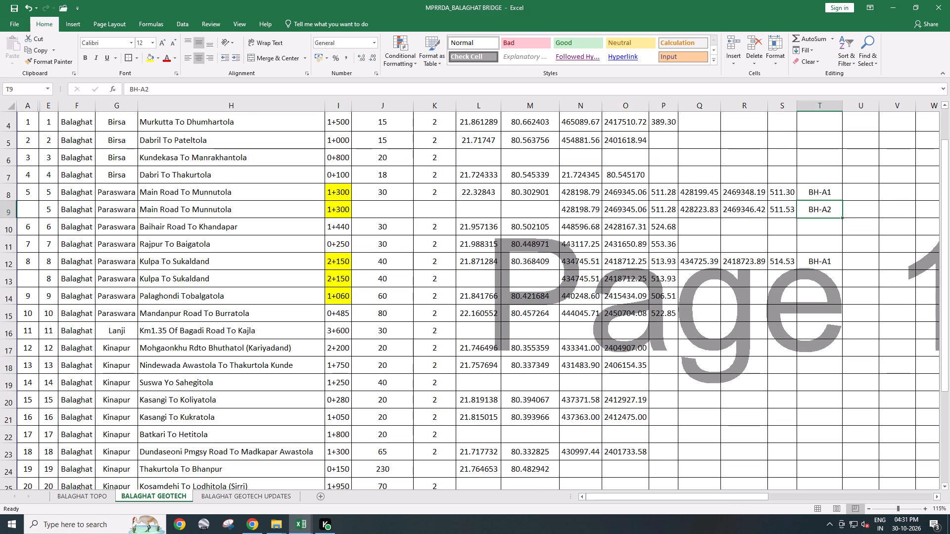
pyautogui.hotkey('ctrl', 'c')
pyautogui.click(819, 277)
pyautogui.hotkey('ctrl', 'v')
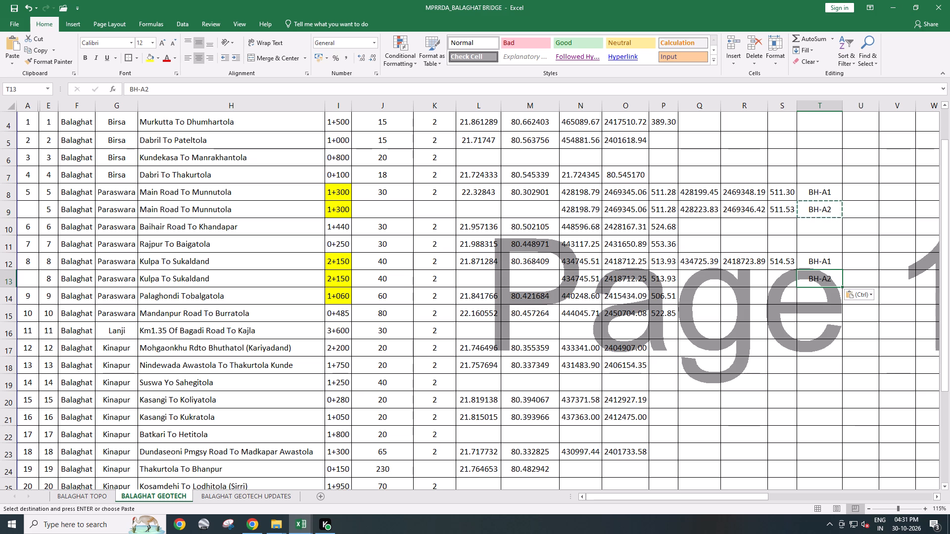
pyautogui.hotkey('ctrl', 's')
pyautogui.hotkey('ctrl', 's')
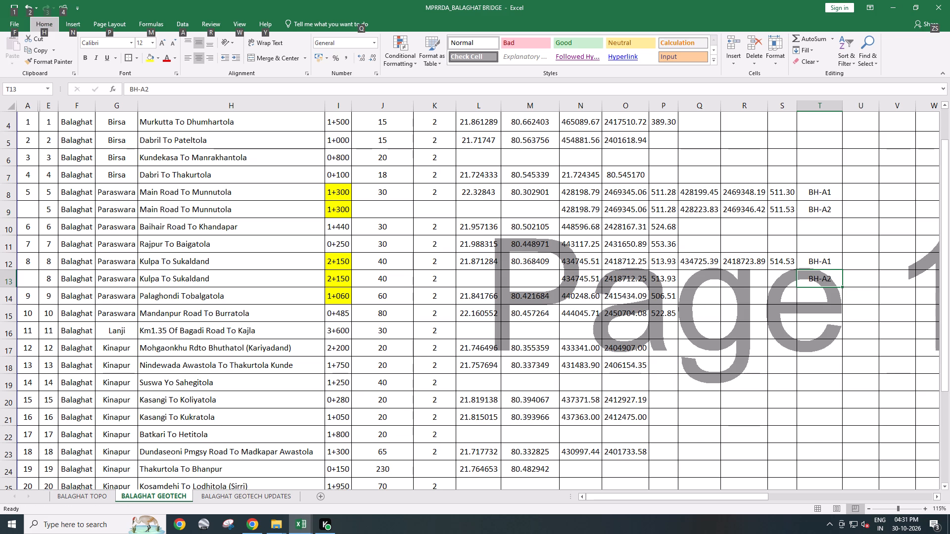
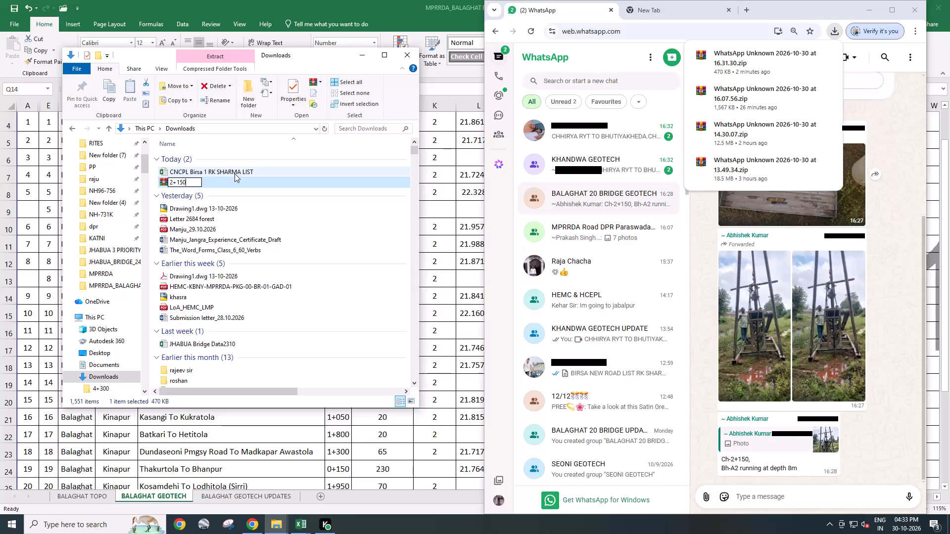
# Complete the new name of the downloaded survey photo archive as 2+150-BH-A2.
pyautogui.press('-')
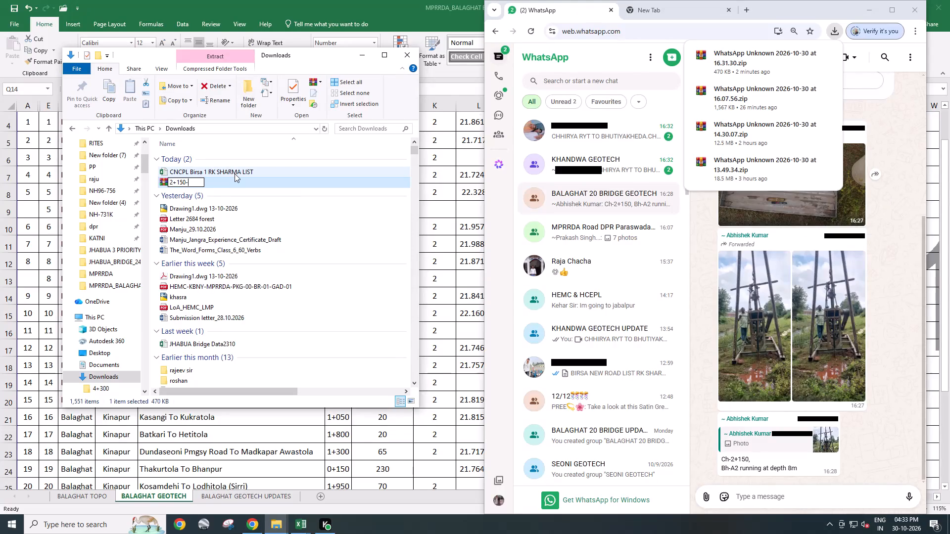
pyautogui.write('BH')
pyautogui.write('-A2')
pyautogui.click(239, 211)
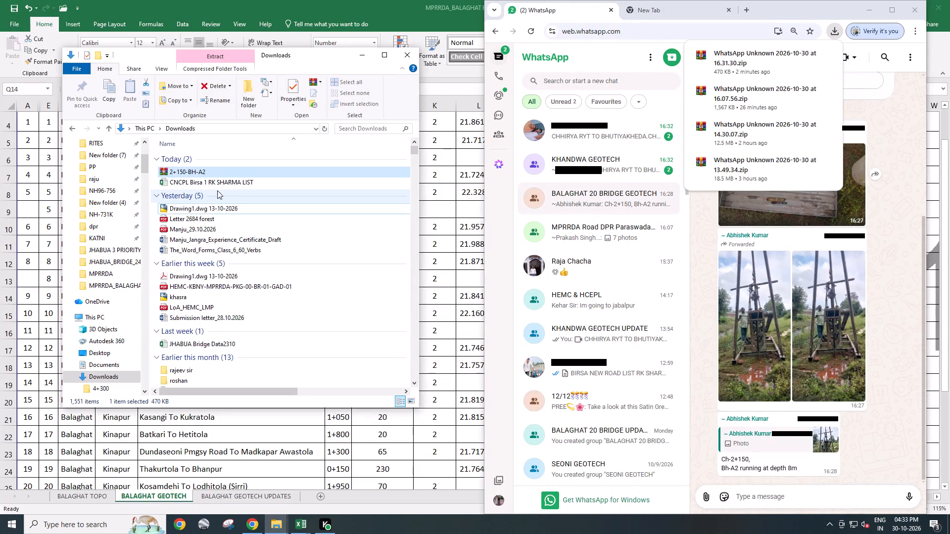
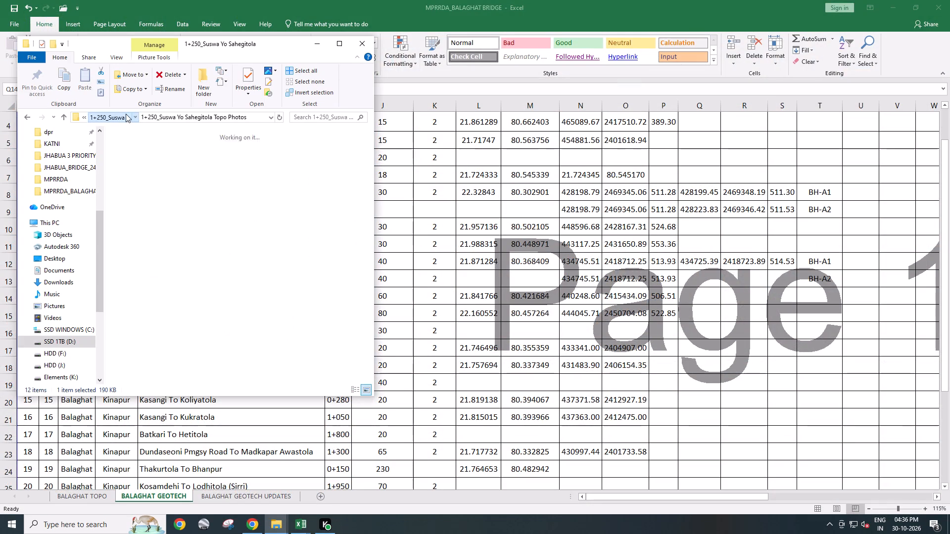
# Open the Kulpa To Sukaldand bridge submission drawing from the 2+150_Kulpa To Sukaldand folder.
pyautogui.click(125, 113)
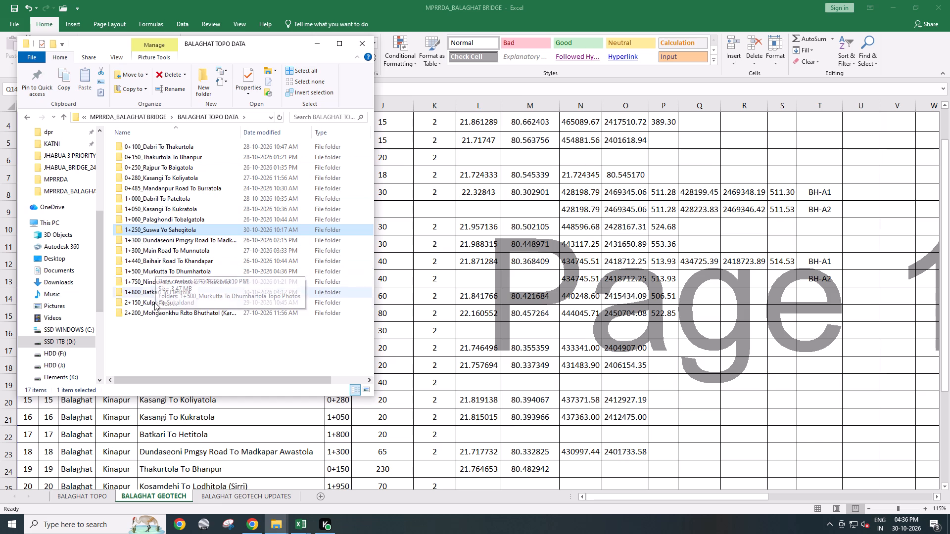
pyautogui.doubleClick(155, 301)
pyautogui.doubleClick(150, 167)
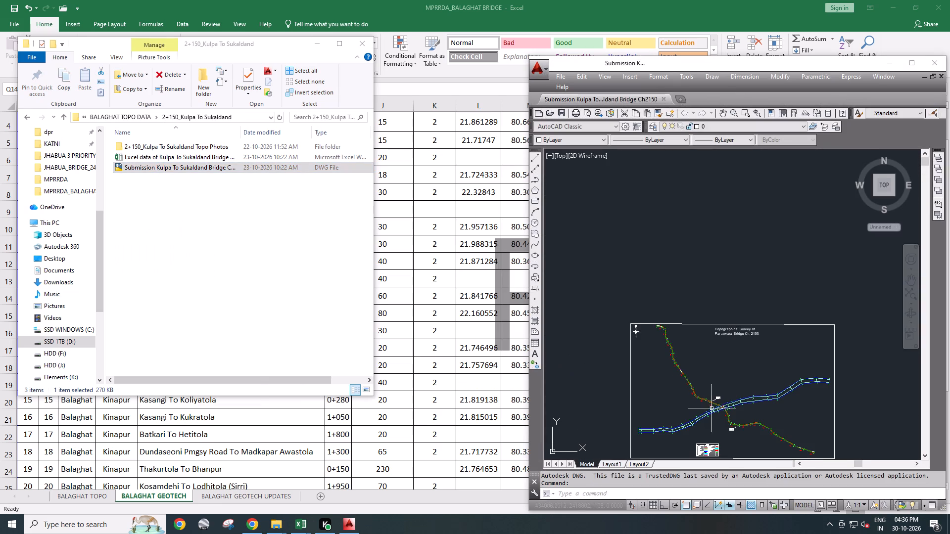
# Use ID on the lower blue line beside the road past the proposed bridge, at about 434769.53, 2418707.22, and copy the X, Y, Z coordinates.
pyautogui.scroll(8, 731, 412)
pyautogui.scroll(1, 658, 338)
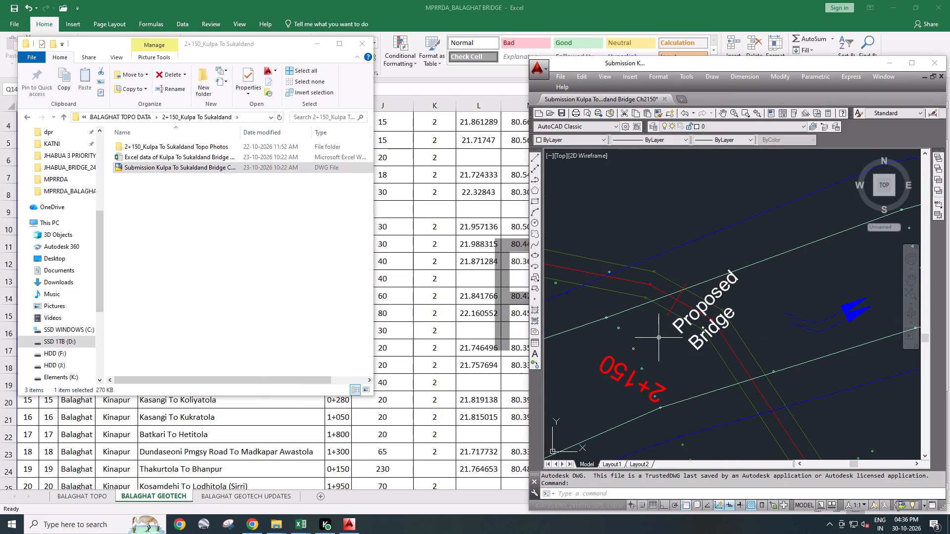
pyautogui.scroll(-2, 643, 283)
pyautogui.scroll(1, 689, 347)
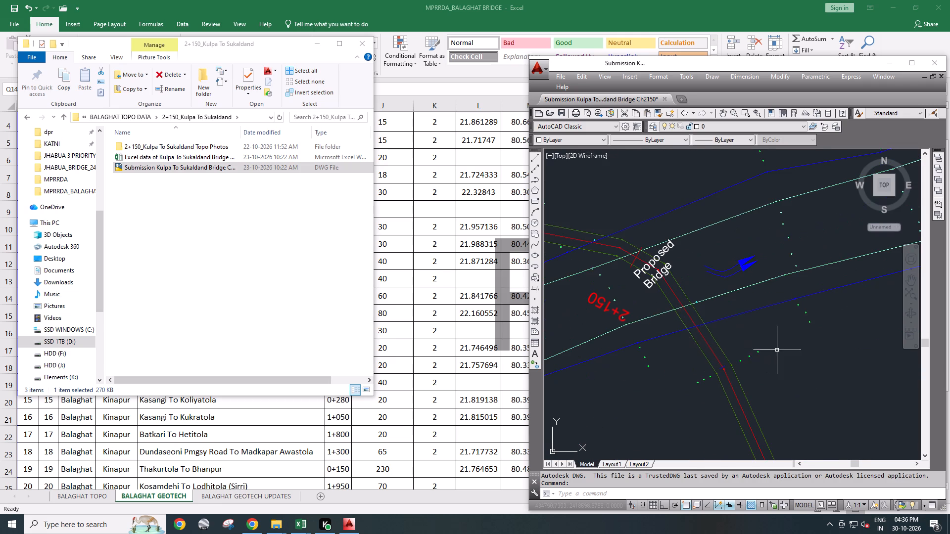
pyautogui.press('i')
pyautogui.write('D')
pyautogui.press('space')
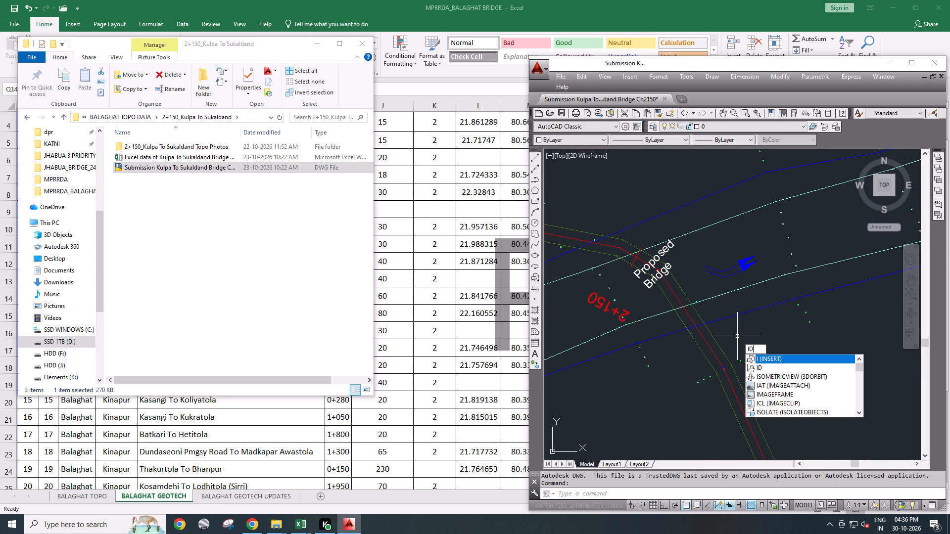
pyautogui.scroll(4, 729, 324)
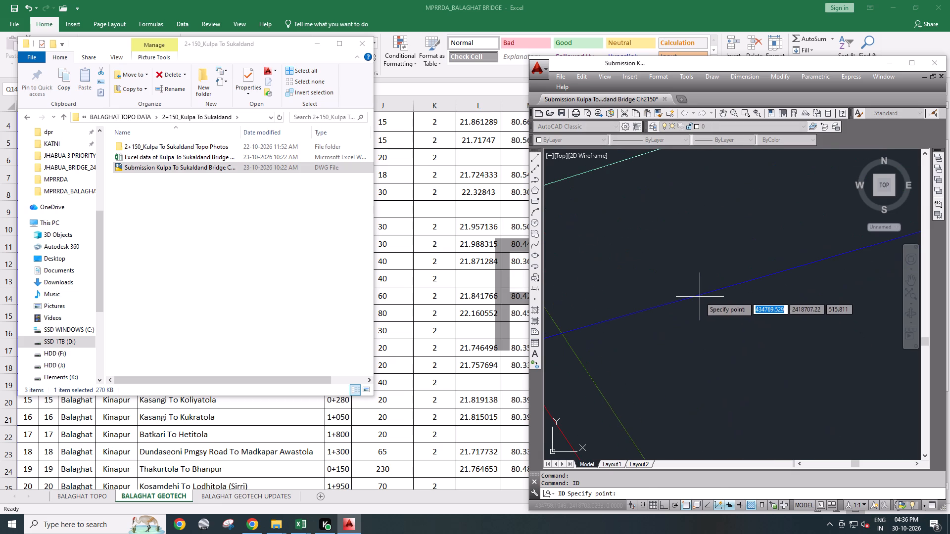
pyautogui.click(698, 297)
pyautogui.moveTo(611, 481); pyautogui.dragTo(611, 482)
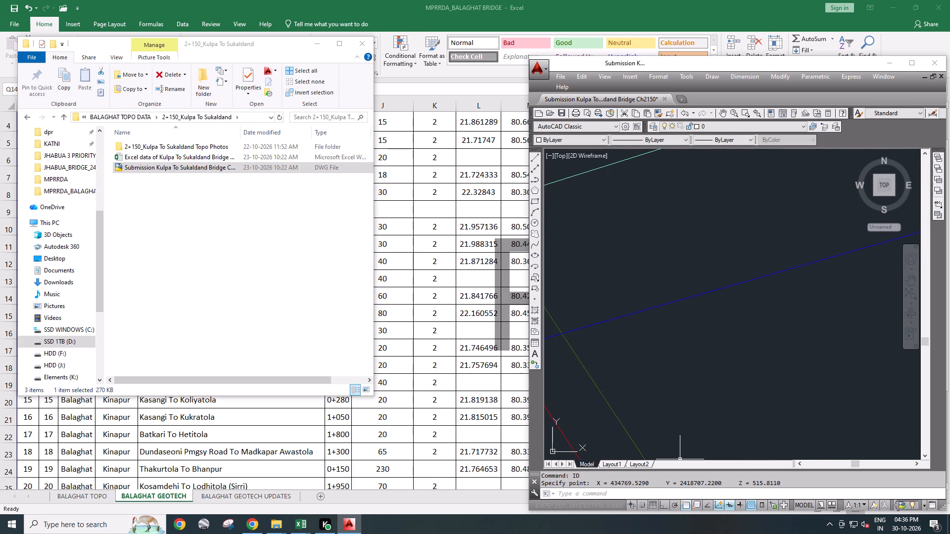
pyautogui.moveTo(611, 482); pyautogui.dragTo(792, 482)
pyautogui.hotkey('ctrl', 'c')
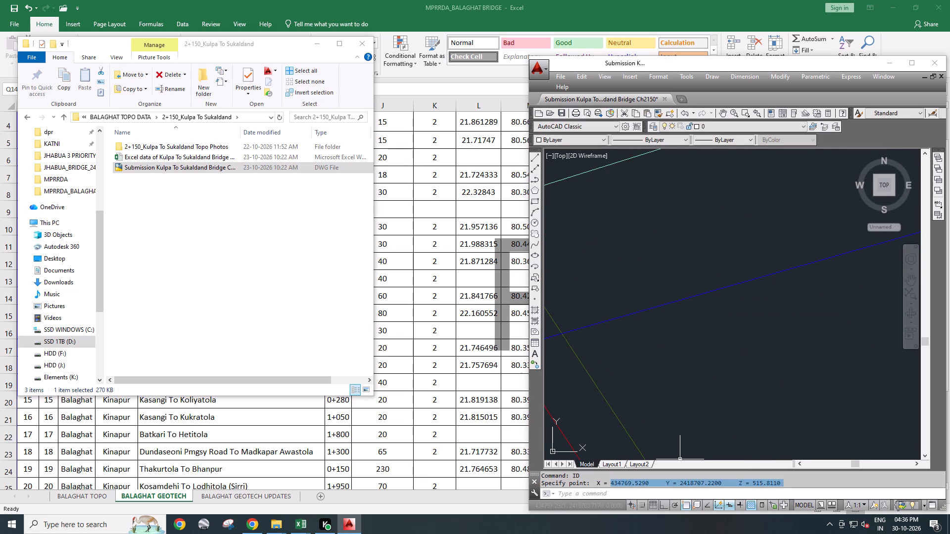
# Paste the copied coordinates into cell Q13 of the BALAGHAT GEOTECH sheet, on the Kulpa To Sukaldand BH-A2 row.
pyautogui.click(451, 403)
pyautogui.click(696, 281)
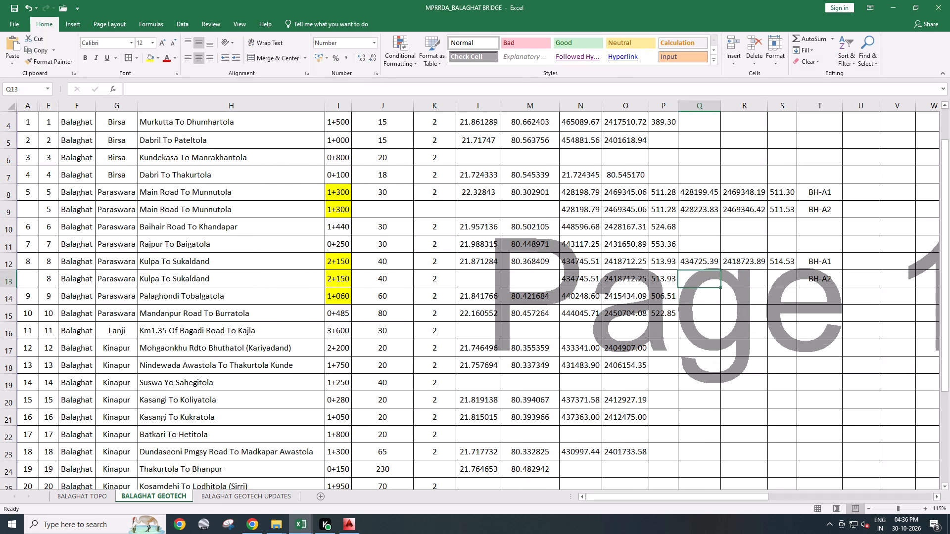
pyautogui.hotkey('ctrl', 'v')
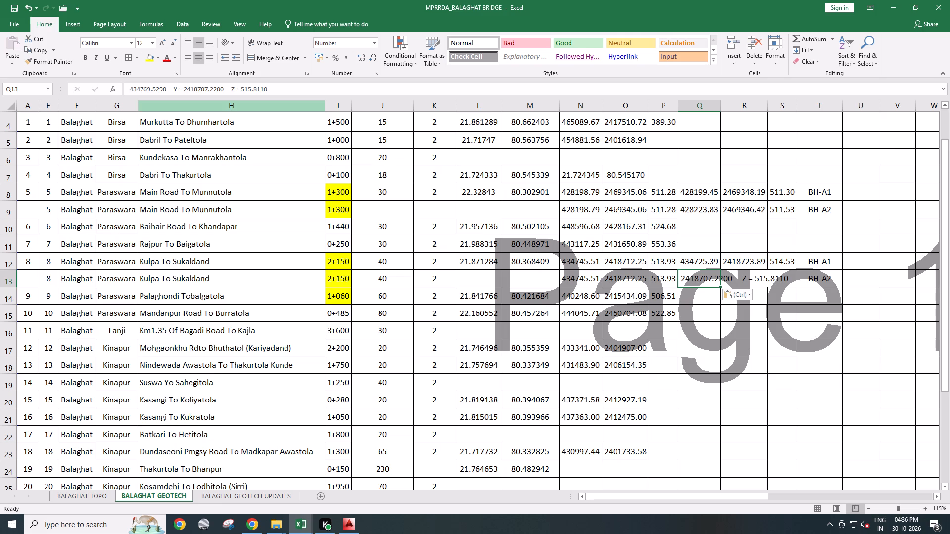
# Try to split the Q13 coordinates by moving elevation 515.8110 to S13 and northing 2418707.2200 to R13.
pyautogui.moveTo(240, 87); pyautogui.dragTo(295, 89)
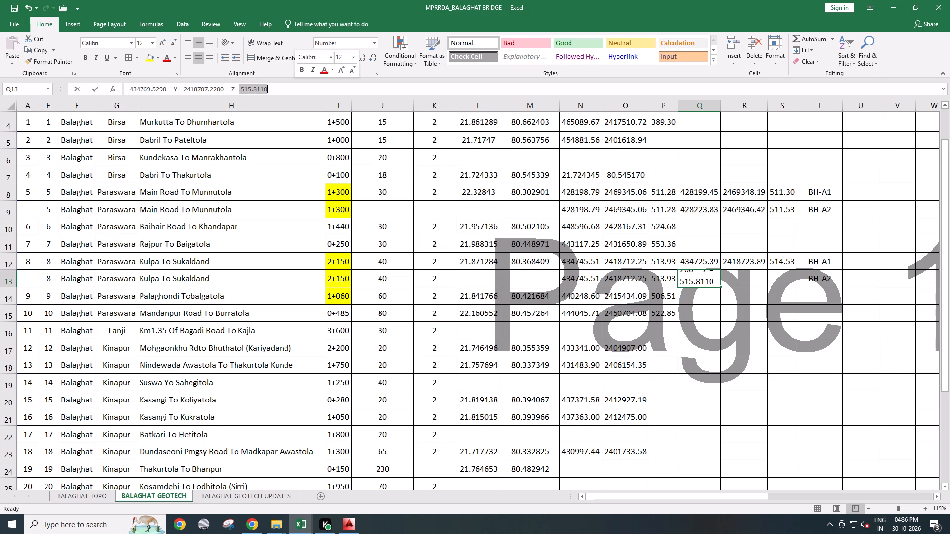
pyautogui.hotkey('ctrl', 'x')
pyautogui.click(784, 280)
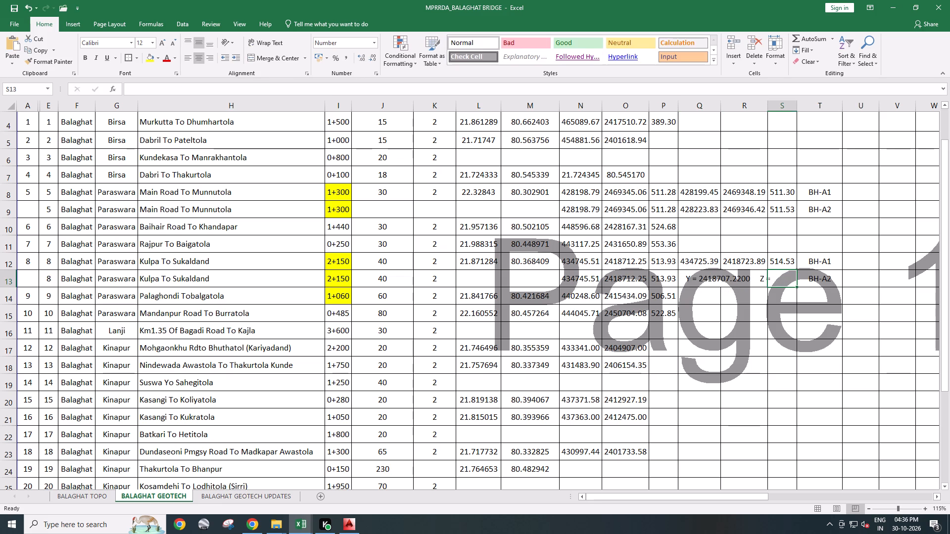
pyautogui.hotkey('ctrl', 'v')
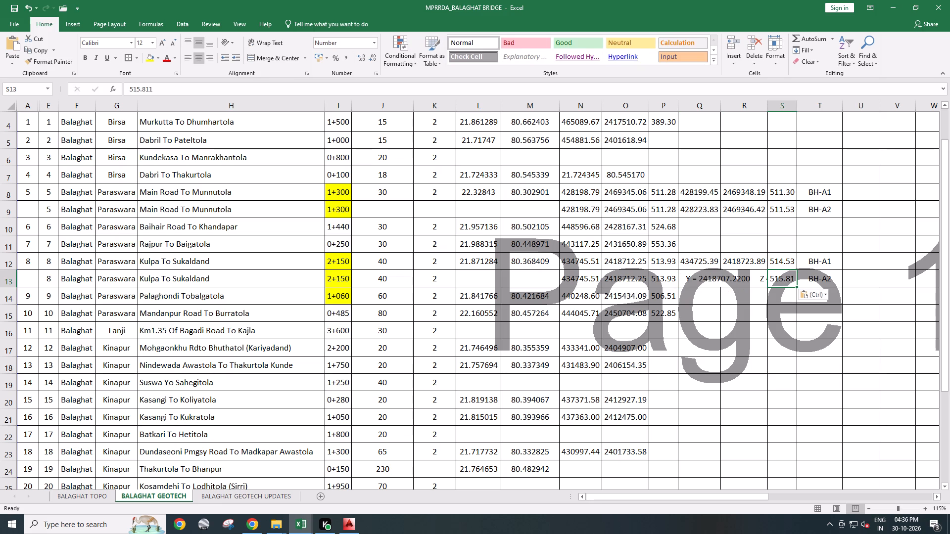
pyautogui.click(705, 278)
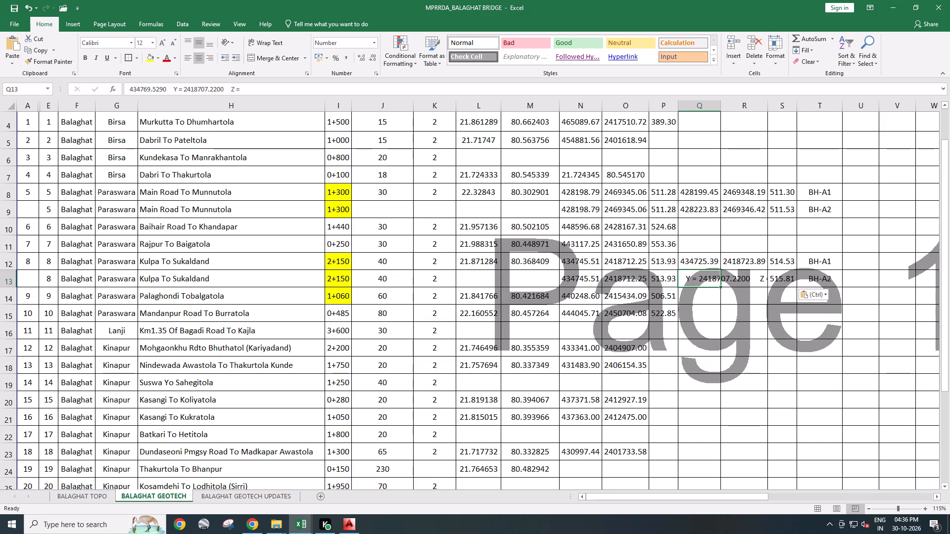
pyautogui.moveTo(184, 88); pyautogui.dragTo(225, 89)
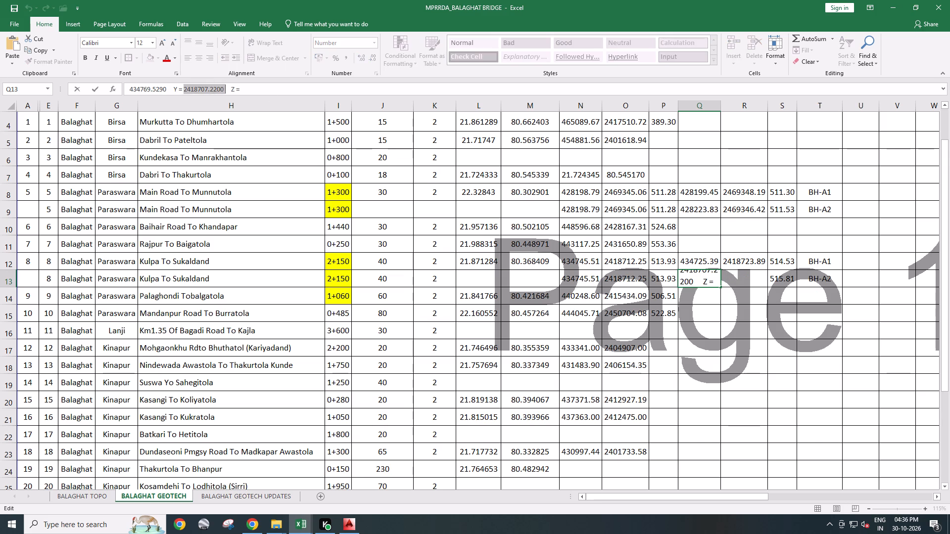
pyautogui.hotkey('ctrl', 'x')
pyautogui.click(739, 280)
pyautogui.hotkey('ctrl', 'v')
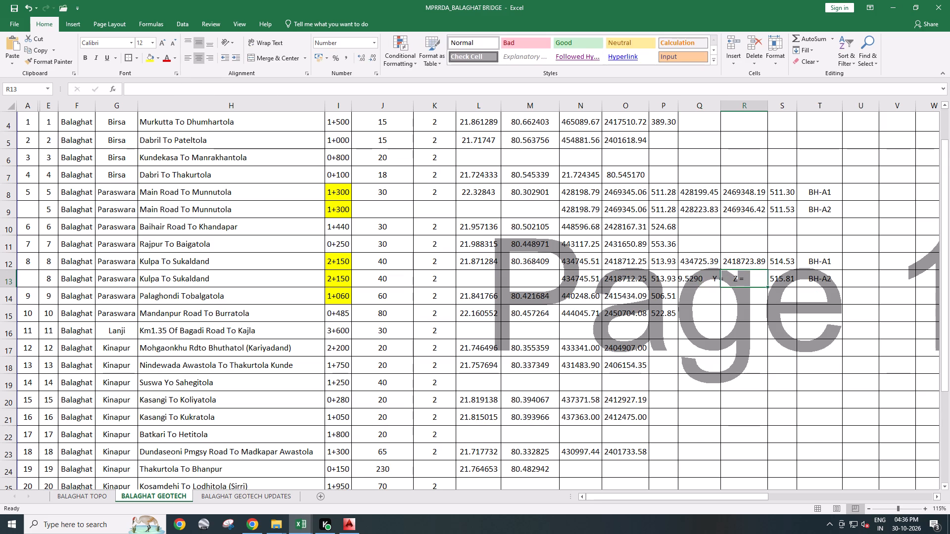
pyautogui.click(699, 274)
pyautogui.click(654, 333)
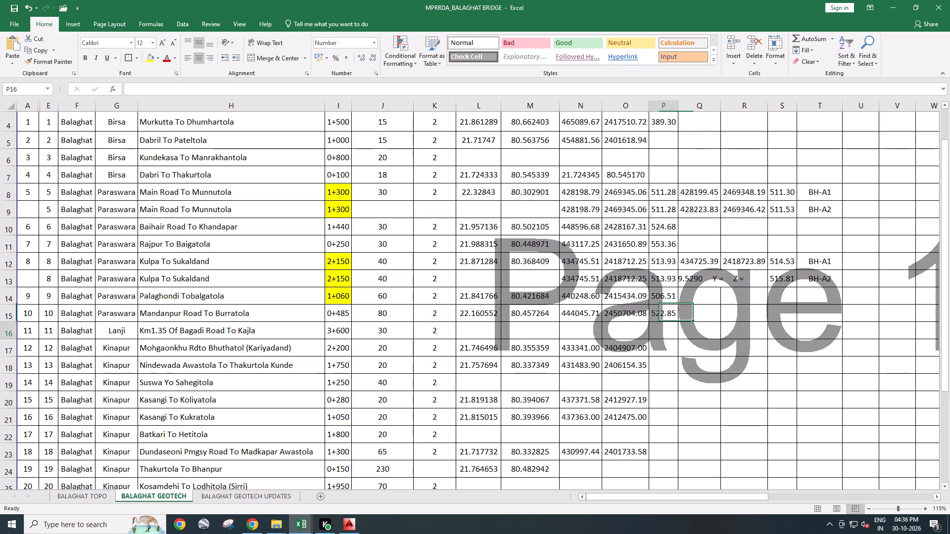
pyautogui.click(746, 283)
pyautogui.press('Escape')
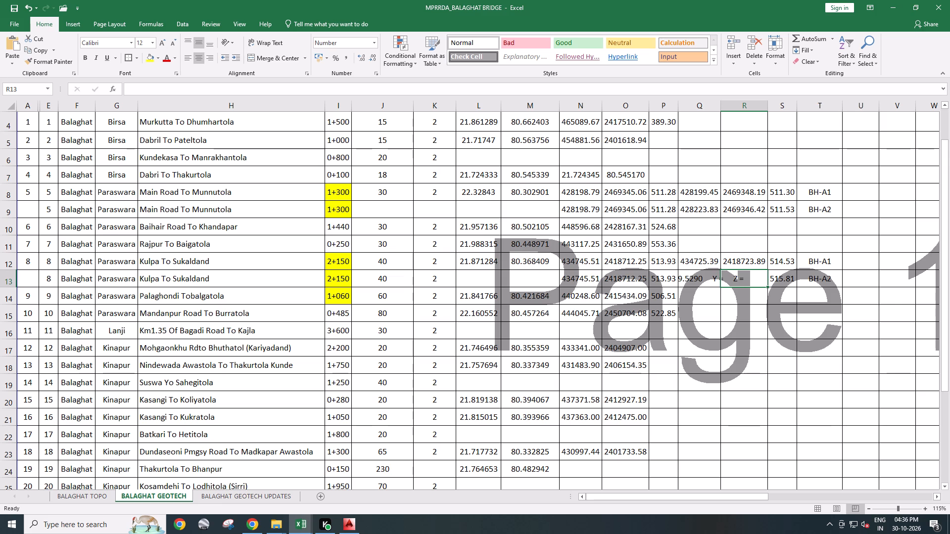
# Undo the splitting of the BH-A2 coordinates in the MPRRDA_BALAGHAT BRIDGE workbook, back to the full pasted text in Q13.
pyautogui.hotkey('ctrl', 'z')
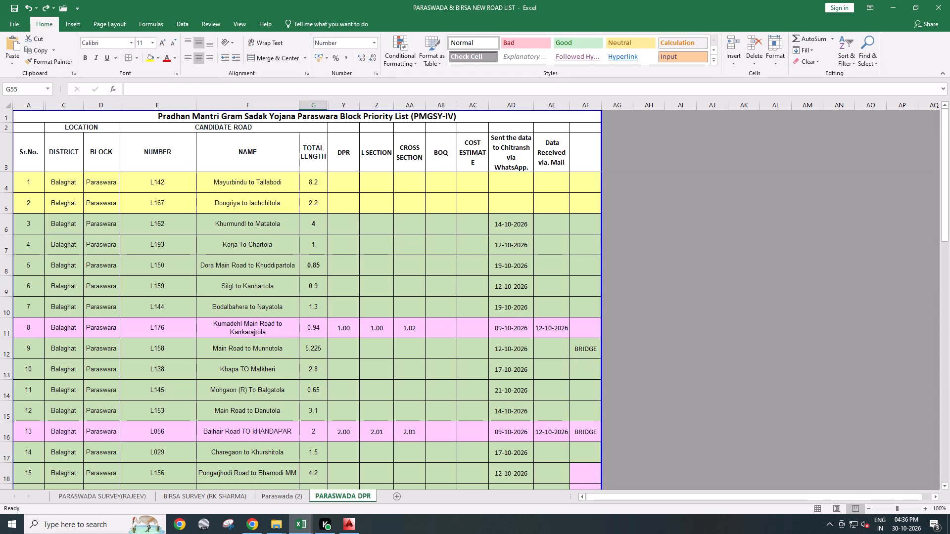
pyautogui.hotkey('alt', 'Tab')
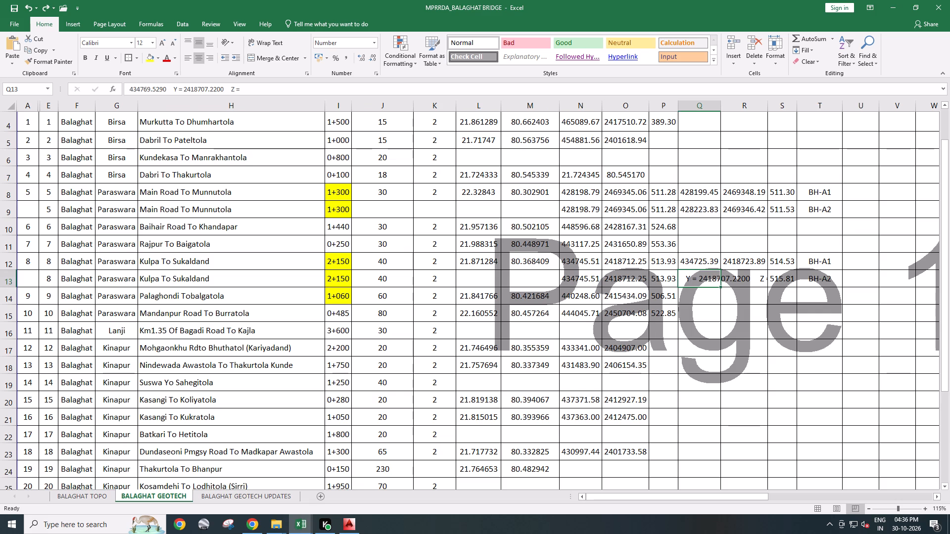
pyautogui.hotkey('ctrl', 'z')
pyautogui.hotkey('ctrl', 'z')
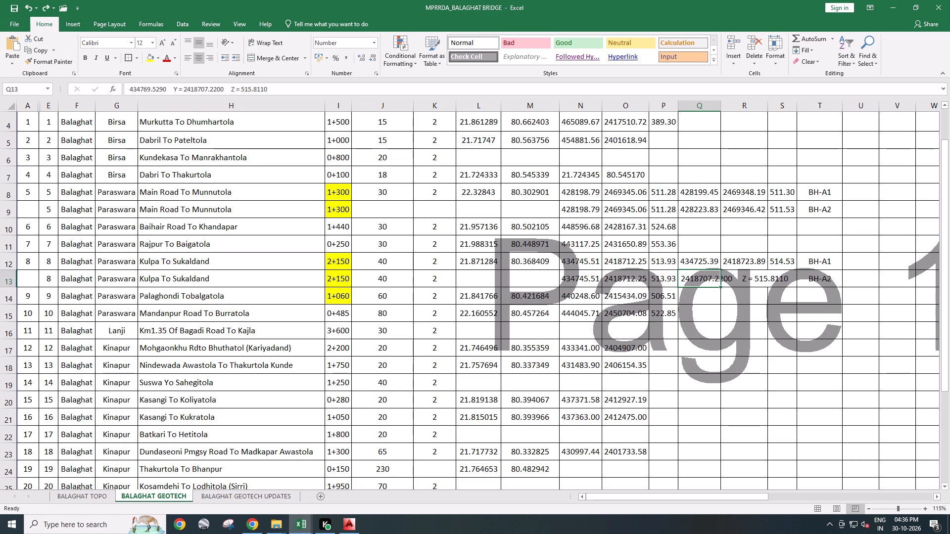
# Move the Z value 515.8110 out of the Q13 coordinate text into elevation cell S13.
pyautogui.click(698, 309)
pyautogui.click(692, 281)
pyautogui.moveTo(241, 88); pyautogui.dragTo(279, 90)
pyautogui.hotkey('ctrl', 'x')
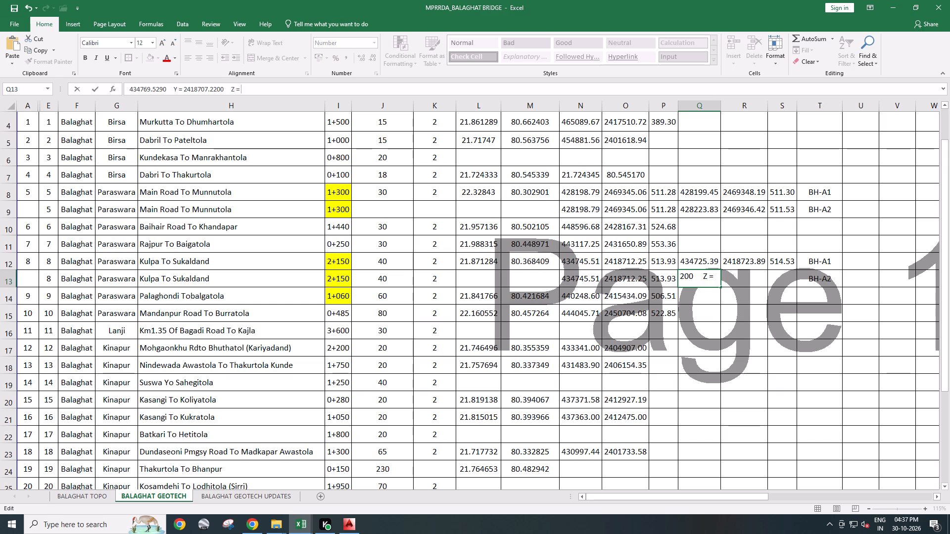
pyautogui.click(752, 316)
pyautogui.click(786, 275)
pyautogui.hotkey('ctrl', 'v')
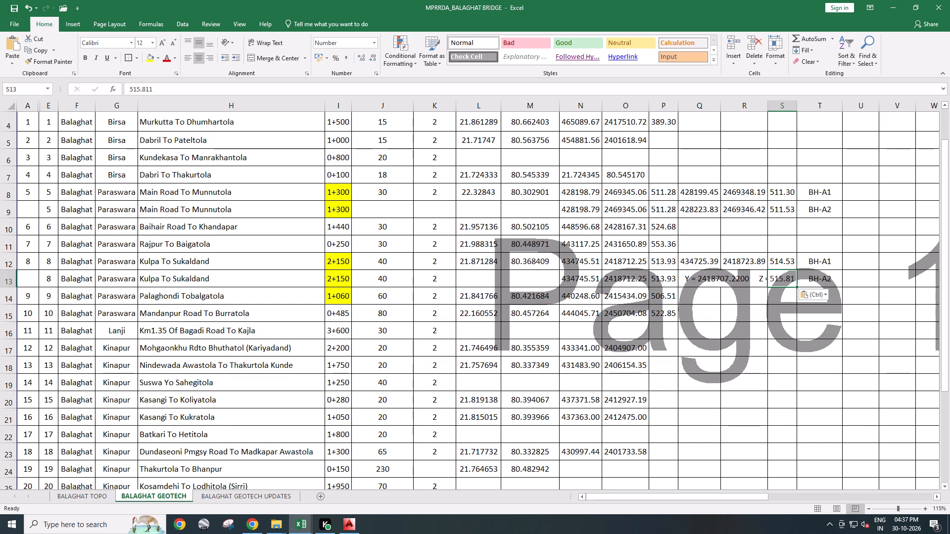
# Move the Y value 2418707.2200 out of the Q13 coordinate text into cell R13.
pyautogui.click(701, 277)
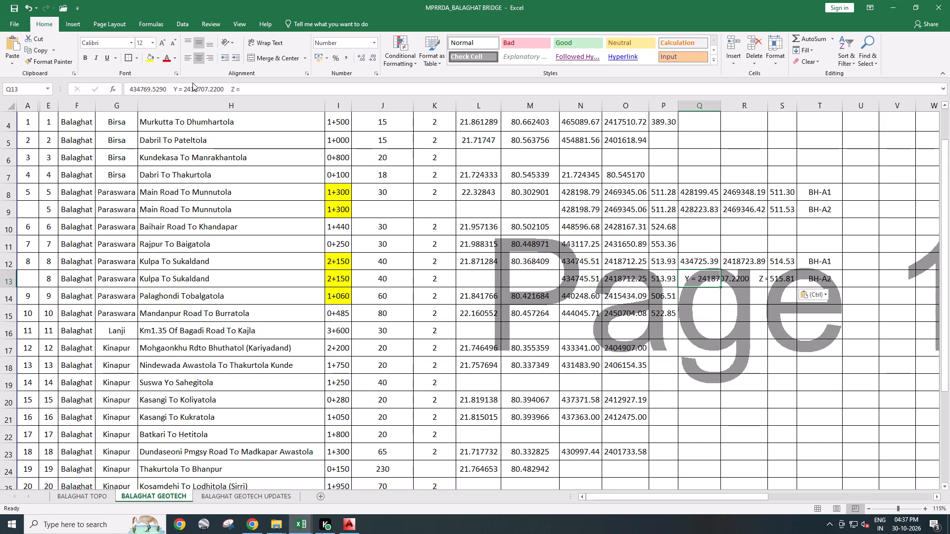
pyautogui.moveTo(184, 88); pyautogui.dragTo(226, 89)
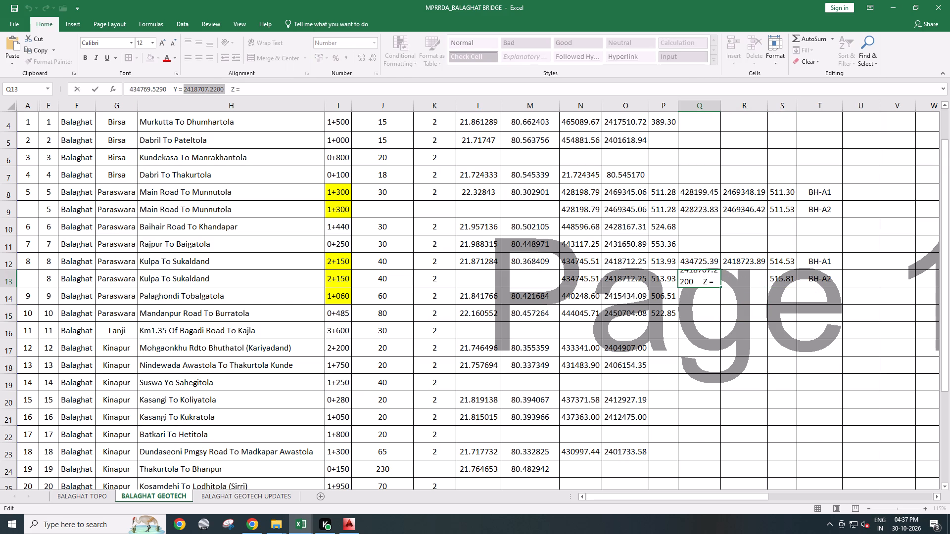
pyautogui.hotkey('ctrl', 'x')
pyautogui.click(726, 326)
pyautogui.click(729, 278)
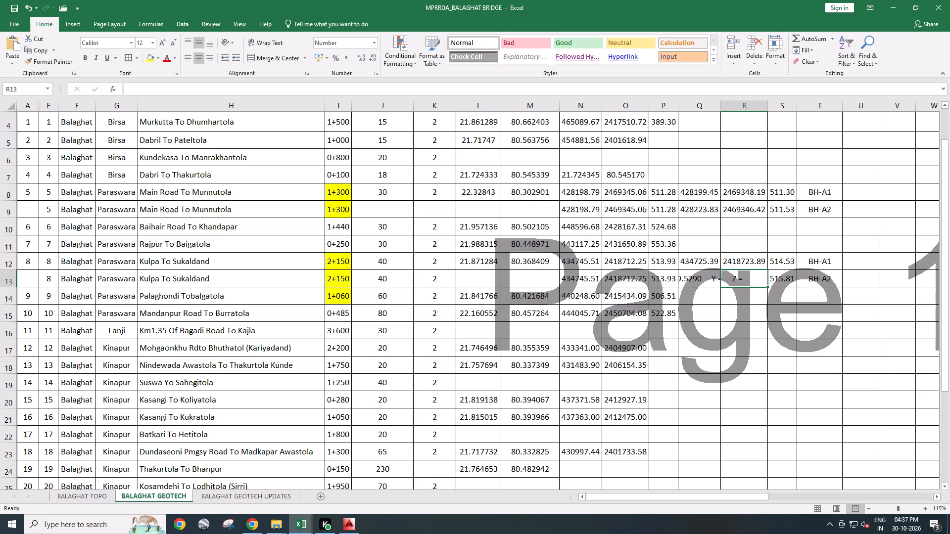
pyautogui.hotkey('ctrl', 'v')
# Remove the leftover Y and Z labels from Q13, keeping only 434769.5290, and save the workbook.
pyautogui.click(689, 279)
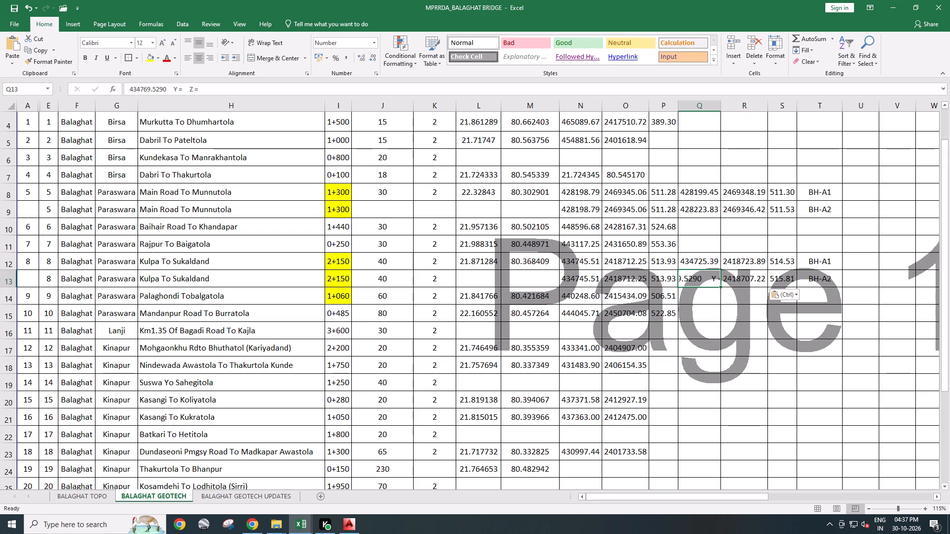
pyautogui.moveTo(176, 87); pyautogui.dragTo(223, 94)
pyautogui.press('BackSpace')
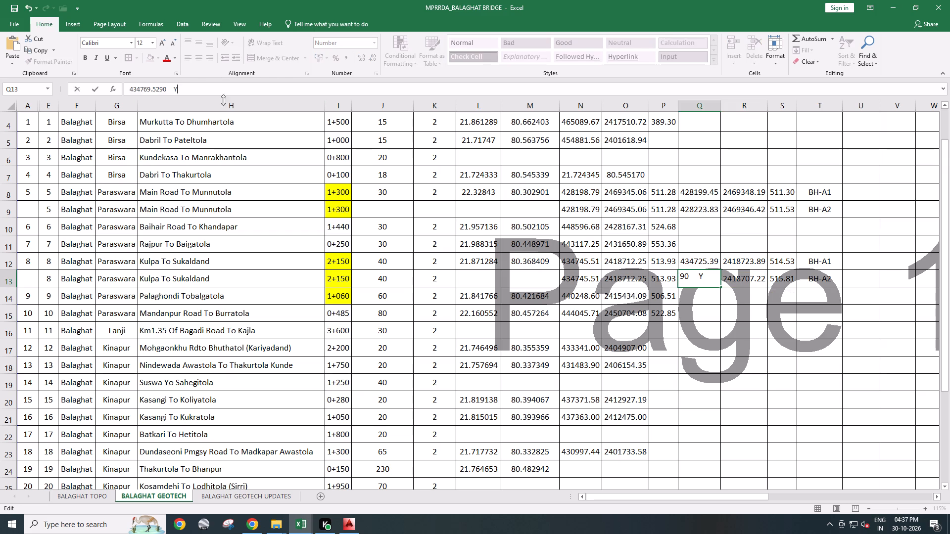
pyautogui.press('BackSpace')
pyautogui.click(727, 384)
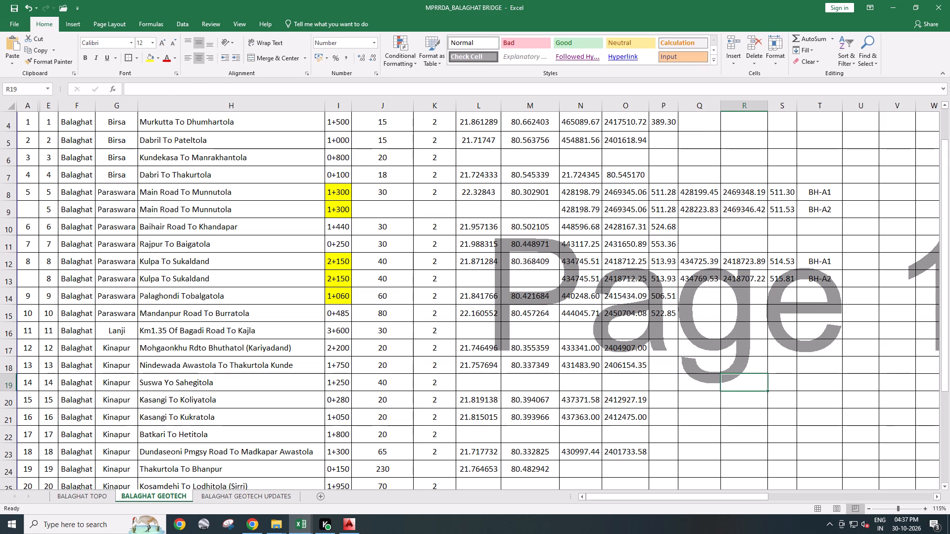
pyautogui.hotkey('ctrl', 's')
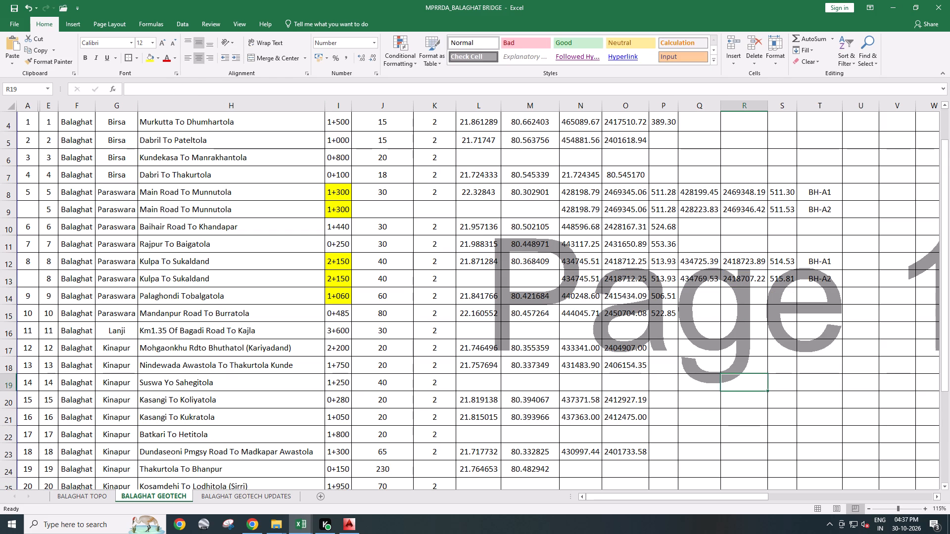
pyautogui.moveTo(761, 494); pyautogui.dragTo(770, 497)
# Enter the date 29-OCT-2026 in cell Y13 of the BH-A2 row for Kulpa To Sukaldand.
pyautogui.moveTo(770, 497); pyautogui.dragTo(846, 494)
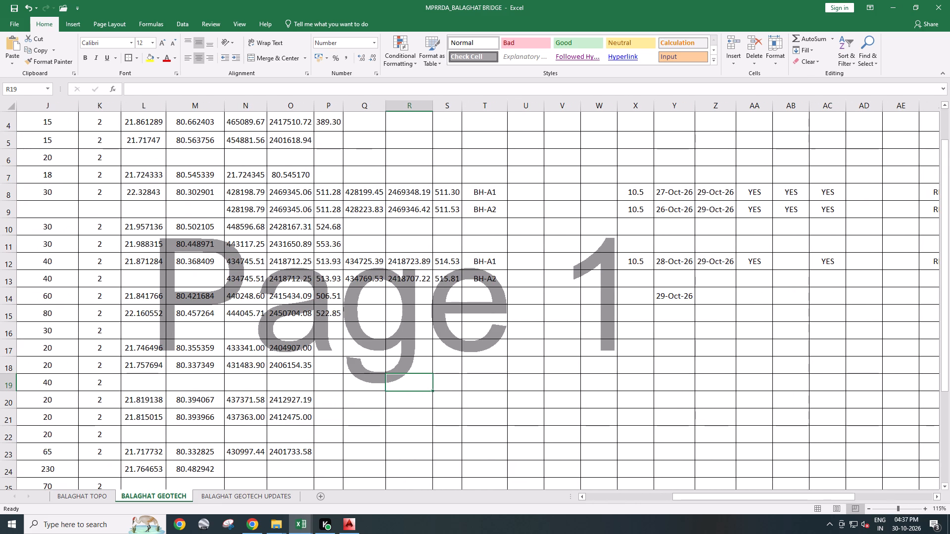
pyautogui.click(663, 276)
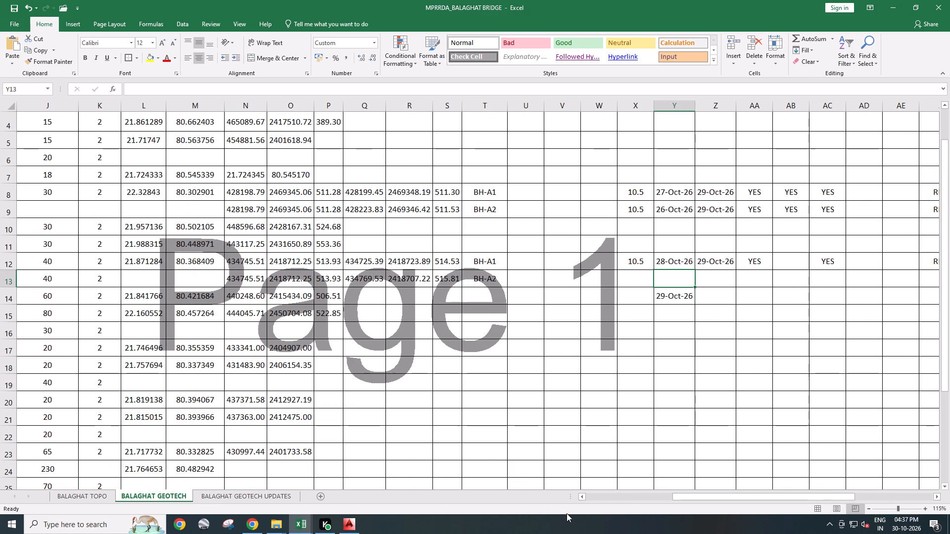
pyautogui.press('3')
pyautogui.press('BackSpace')
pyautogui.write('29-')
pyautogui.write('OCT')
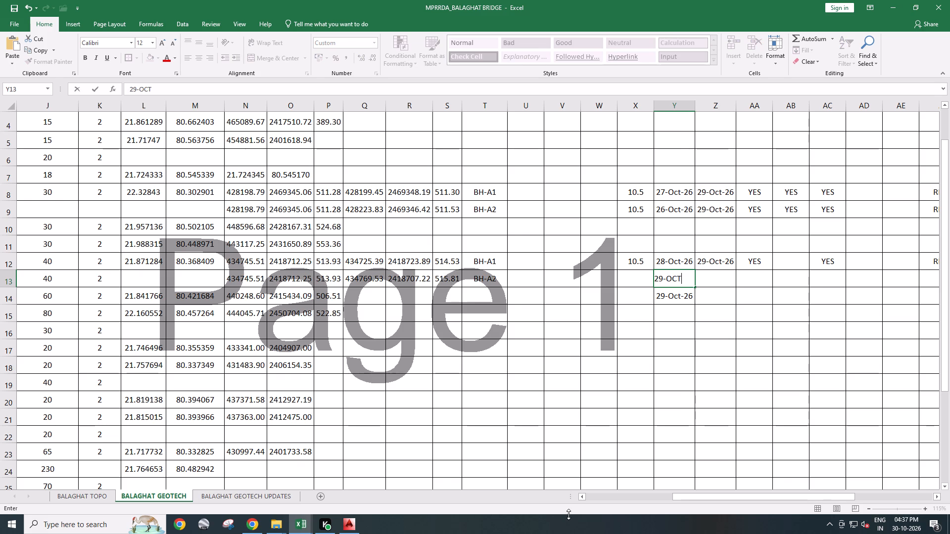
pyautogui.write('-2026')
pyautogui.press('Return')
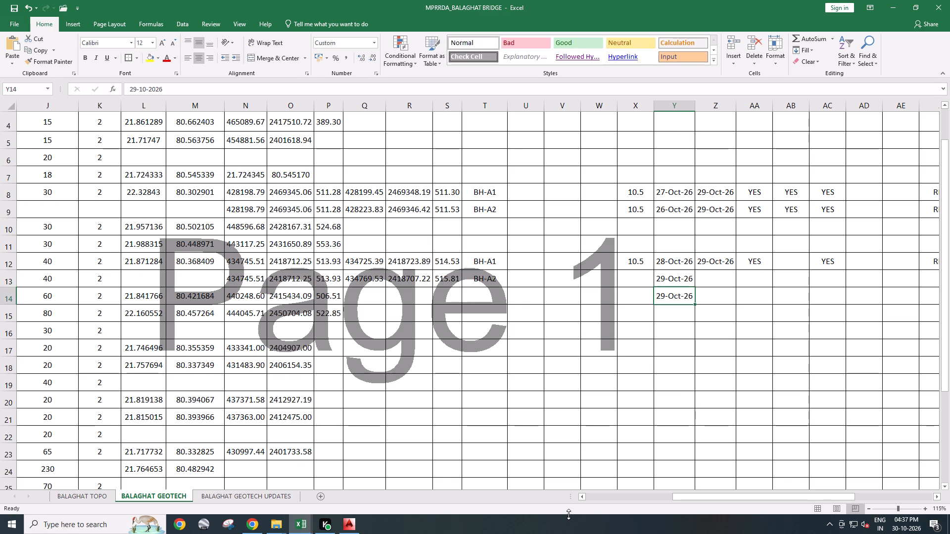
# Copy the YES entry from AC12 into AC13 for the BH-A2 row and save the workbook.
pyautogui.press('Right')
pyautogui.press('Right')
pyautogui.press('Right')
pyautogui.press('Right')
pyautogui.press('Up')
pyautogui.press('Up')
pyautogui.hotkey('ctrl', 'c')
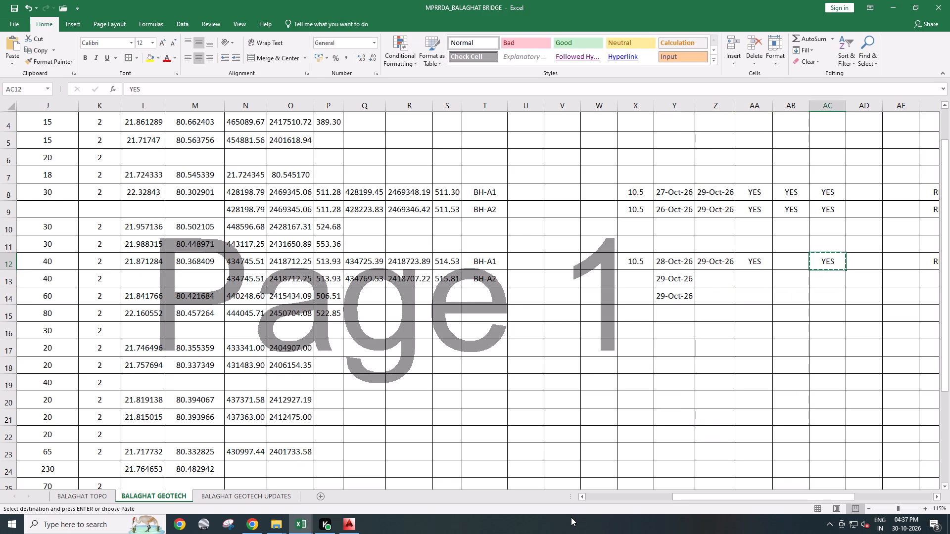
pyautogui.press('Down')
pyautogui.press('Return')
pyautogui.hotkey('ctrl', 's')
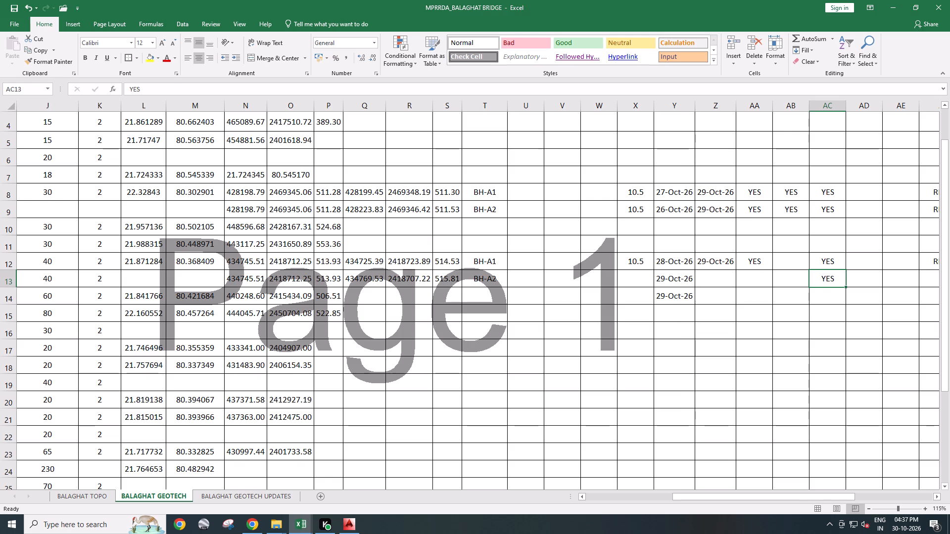
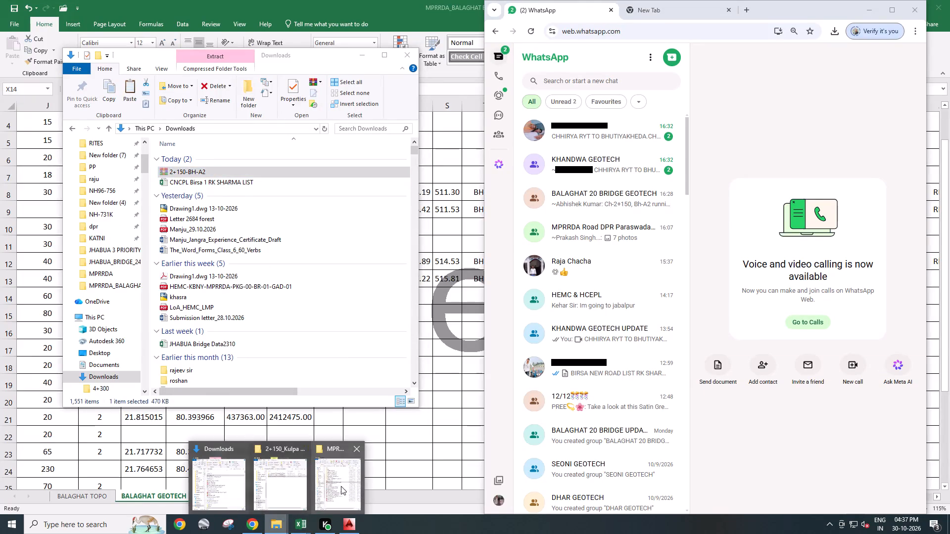
# Move the cut 2+150-BH-A2 archive into the 2+150_Kulpa To Sukaldand folder under BALAGHAT GEOTECH DATA.
pyautogui.click(279, 479)
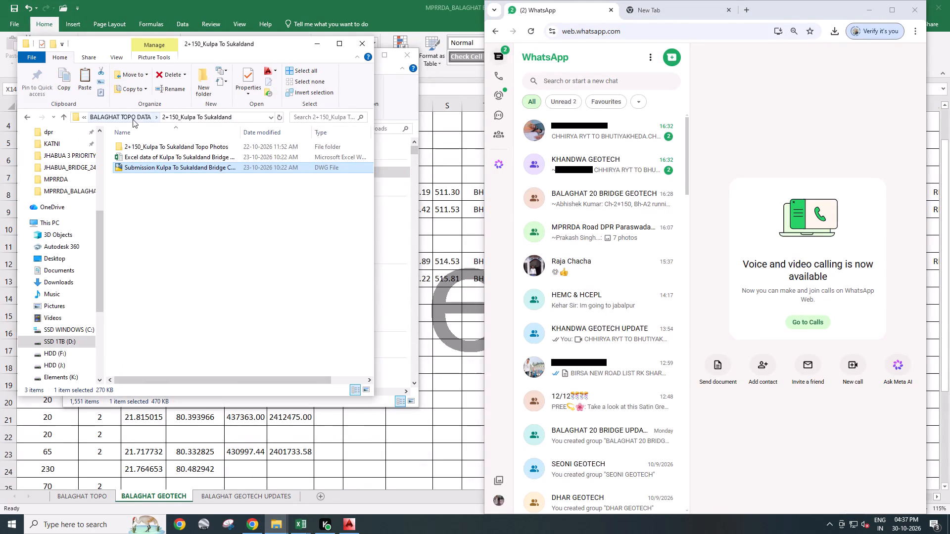
pyautogui.click(133, 119)
pyautogui.click(127, 117)
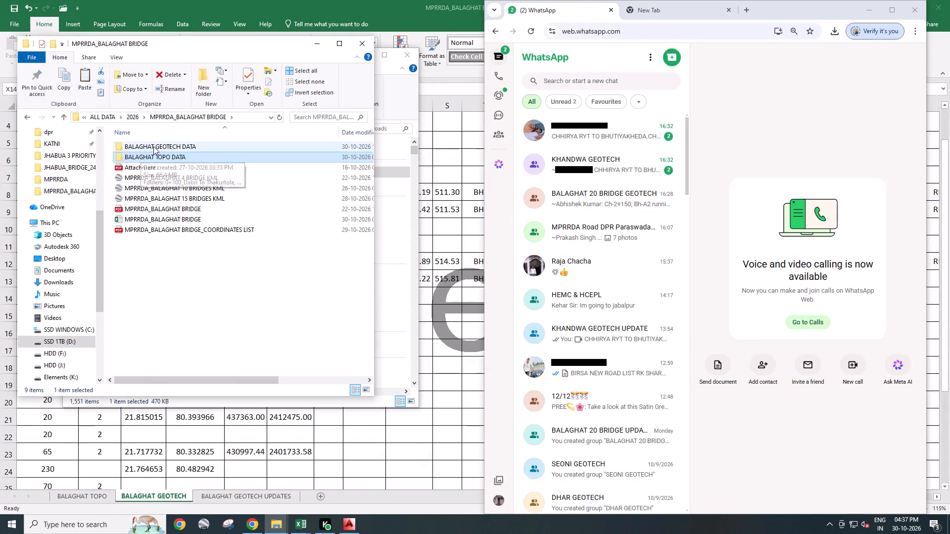
pyautogui.doubleClick(153, 146)
pyautogui.doubleClick(156, 170)
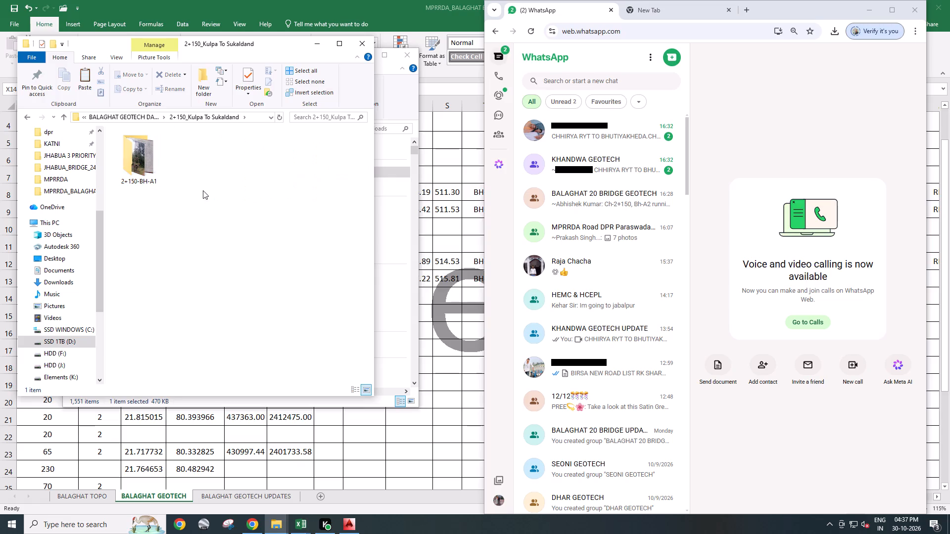
pyautogui.hotkey('ctrl', 'v')
# Extract the 2+150-BH-A2 archive to a 2+150-BH-A2 subfolder beside it and delete the archive.
pyautogui.rightClick(193, 173)
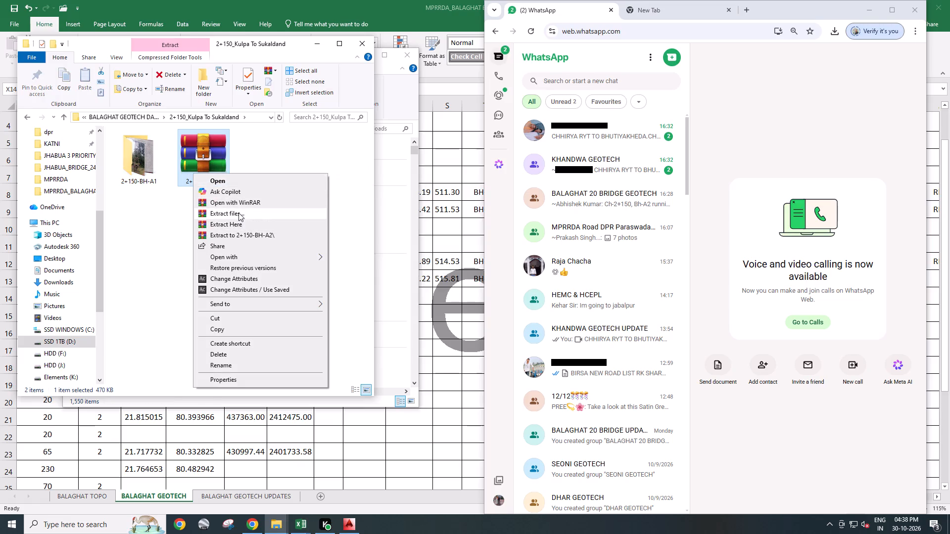
pyautogui.click(238, 213)
pyautogui.click(514, 364)
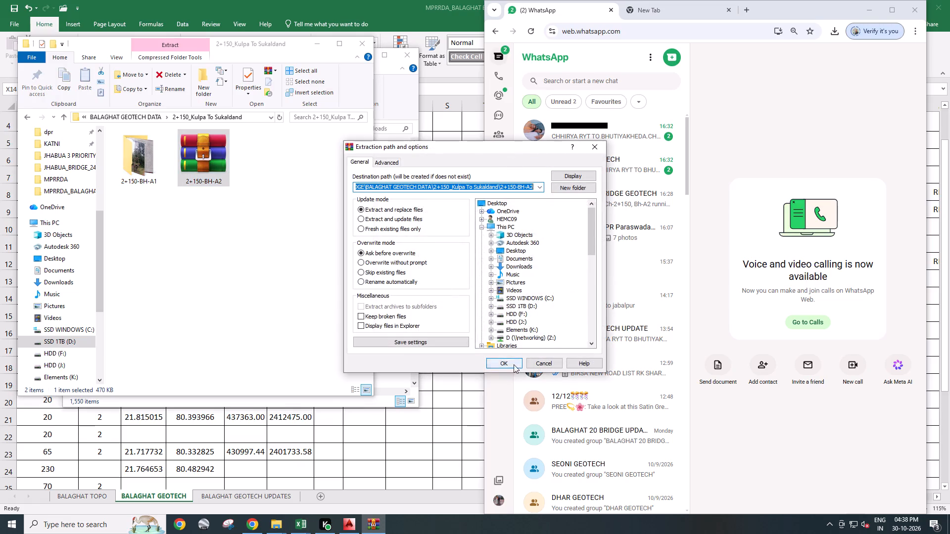
pyautogui.press('Delete')
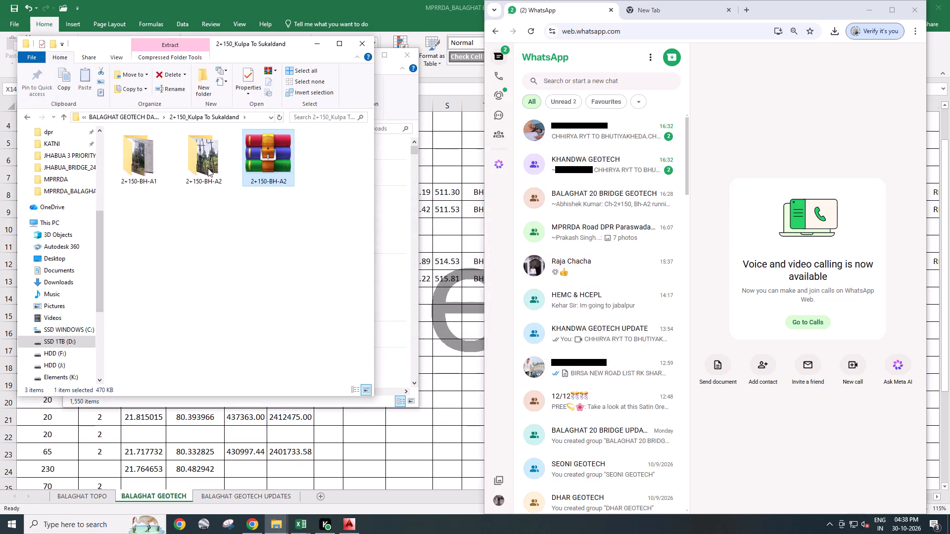
# Rename the WhatsApp photo ending in (1) in the 2+150-BH-A2 folder as 2+150-BH-A2_F, reusing the folder's name.
pyautogui.doubleClick(206, 168)
pyautogui.click(144, 117)
pyautogui.press('F2')
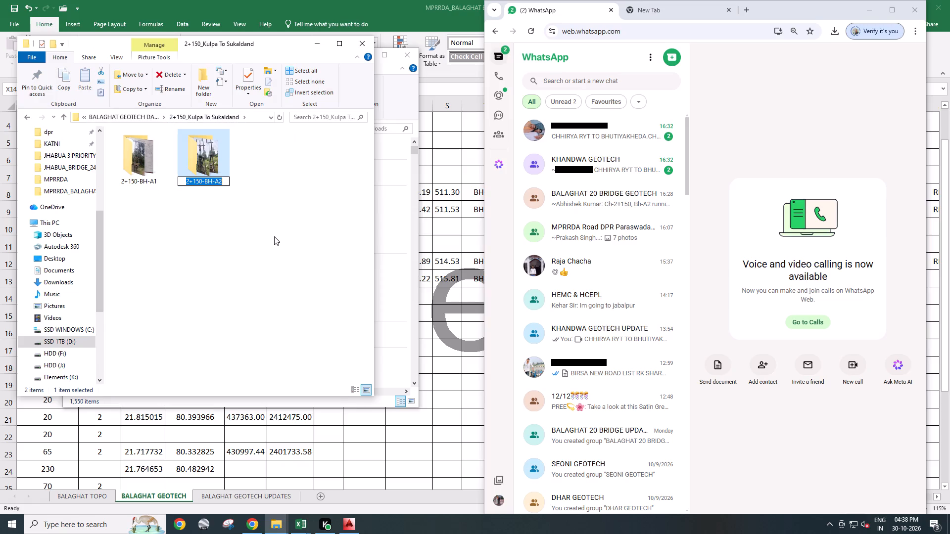
pyautogui.hotkey('ctrl', 'c')
pyautogui.click(264, 229)
pyautogui.doubleClick(203, 163)
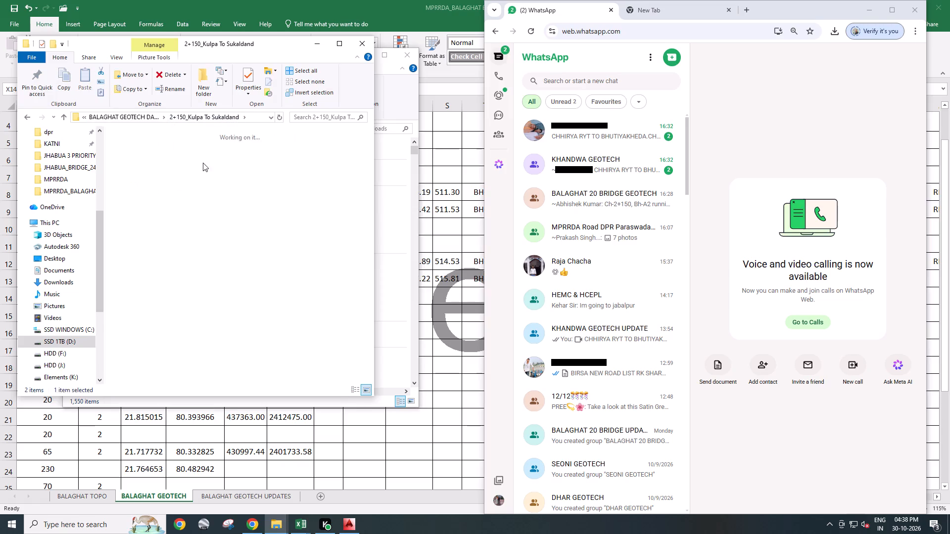
pyautogui.click(142, 185)
pyautogui.press('F2')
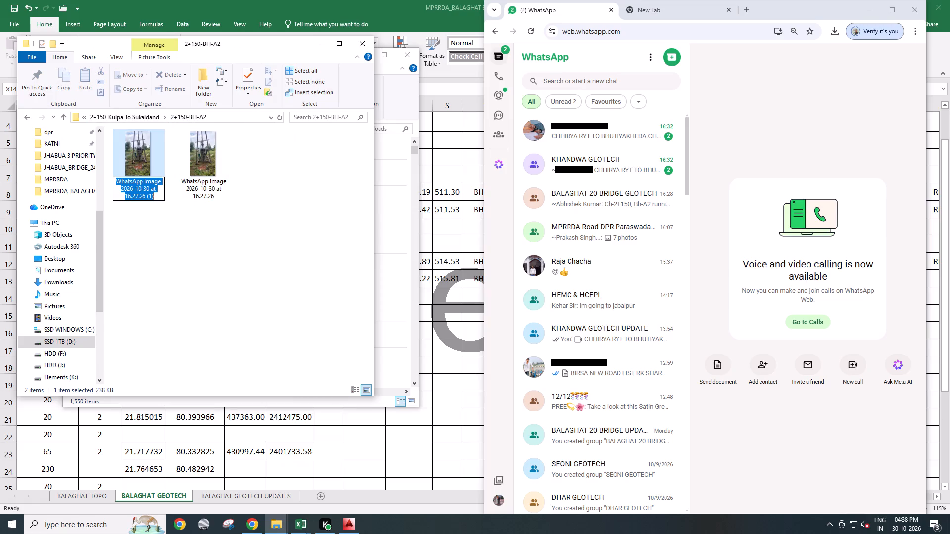
pyautogui.hotkey('ctrl', 'v')
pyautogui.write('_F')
# Copy the name 2+150-BH-A2_F and open the remaining WhatsApp photo's name for editing.
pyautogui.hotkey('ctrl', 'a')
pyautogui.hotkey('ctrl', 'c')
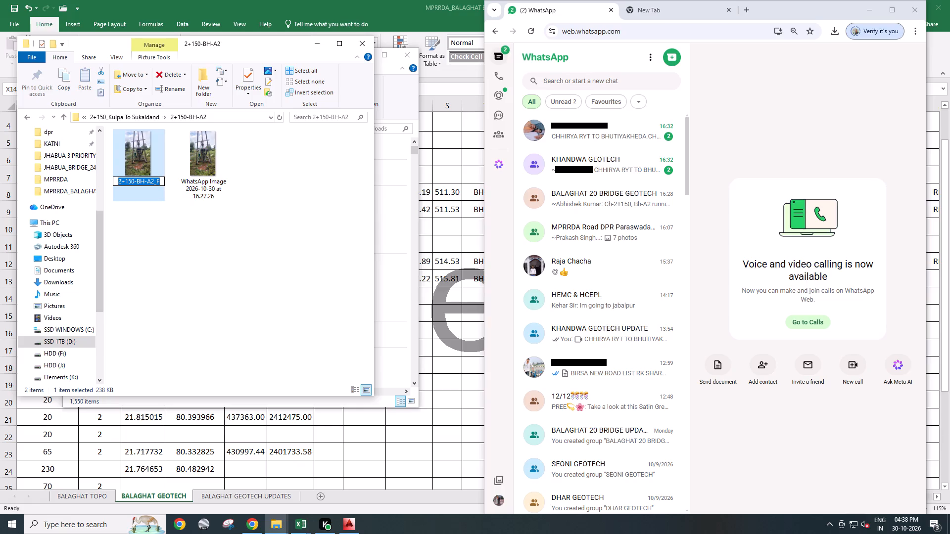
pyautogui.click(188, 187)
pyautogui.press('F2')
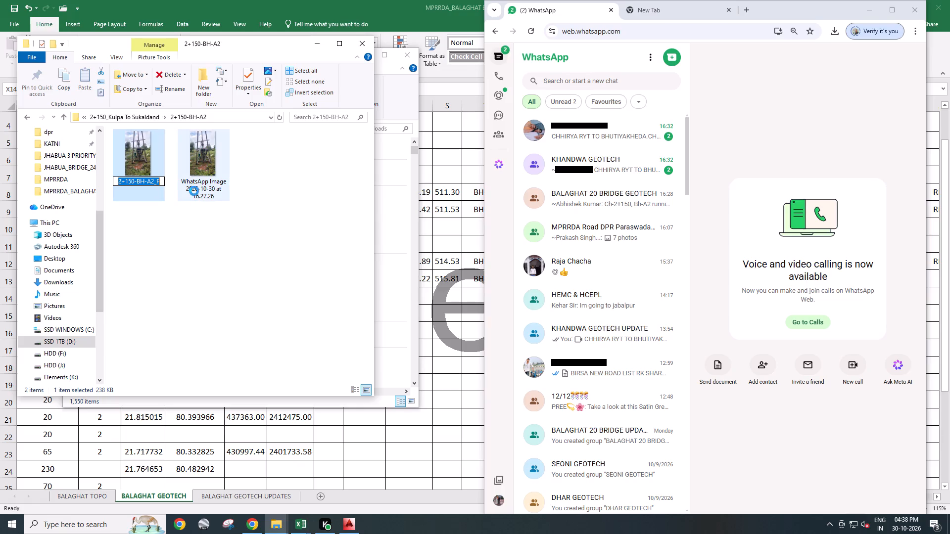
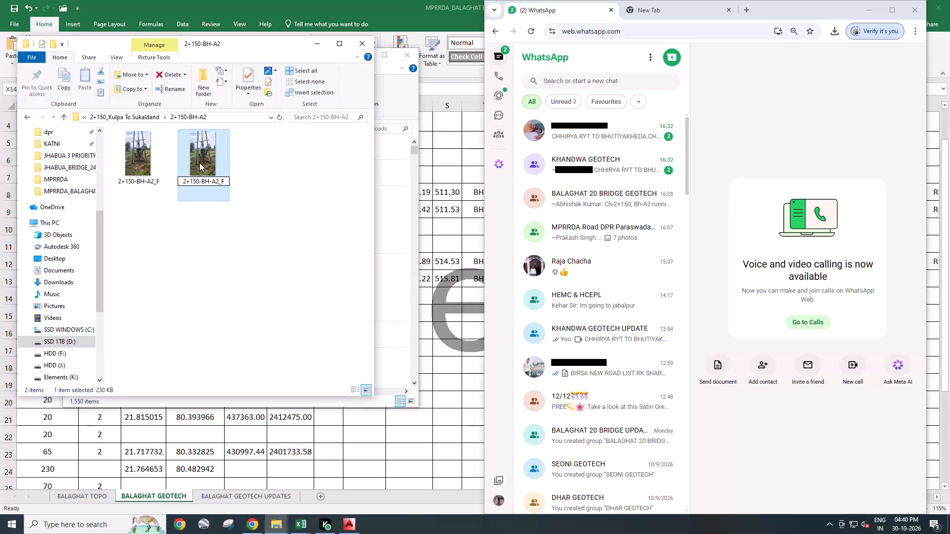
# Rename the second photo in the 2+150-BH-A2 folder as 2+150-BH-A2_F, accepting the numbered variant 2+150-BH-A2_F (2).
pyautogui.click(220, 253)
pyautogui.click(223, 279)
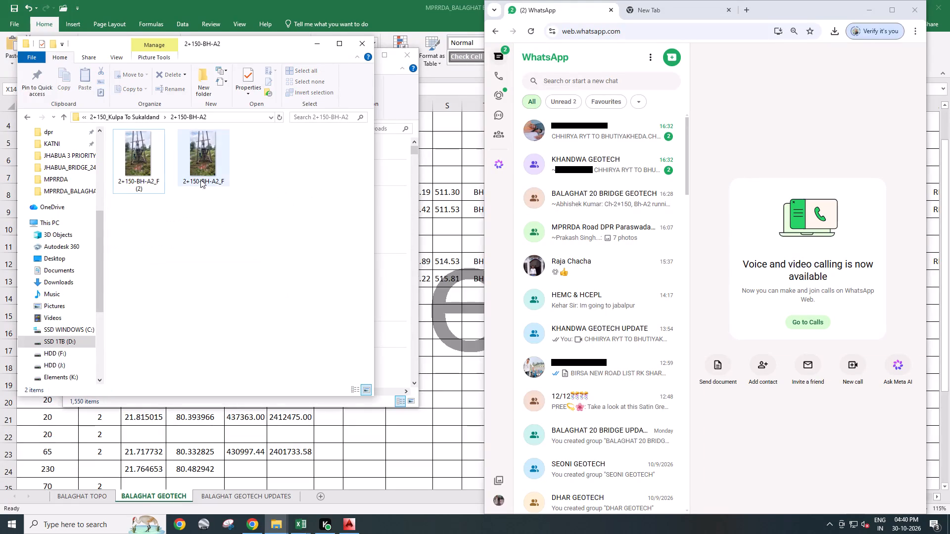
# Copy the 2+150-BH-A2_F photo into the BALAGHAT 20 BRIDGE SITE PHOTOS folder and return to BALAGHAT GEOTECH DATA.
pyautogui.click(191, 160)
pyautogui.hotkey('ctrl', 'c')
pyautogui.click(142, 115)
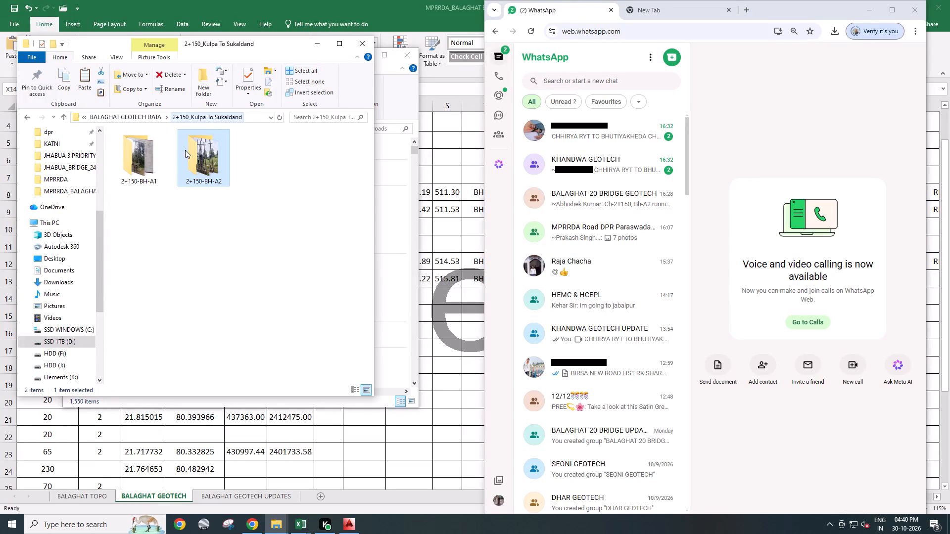
pyautogui.click(143, 117)
pyautogui.doubleClick(165, 201)
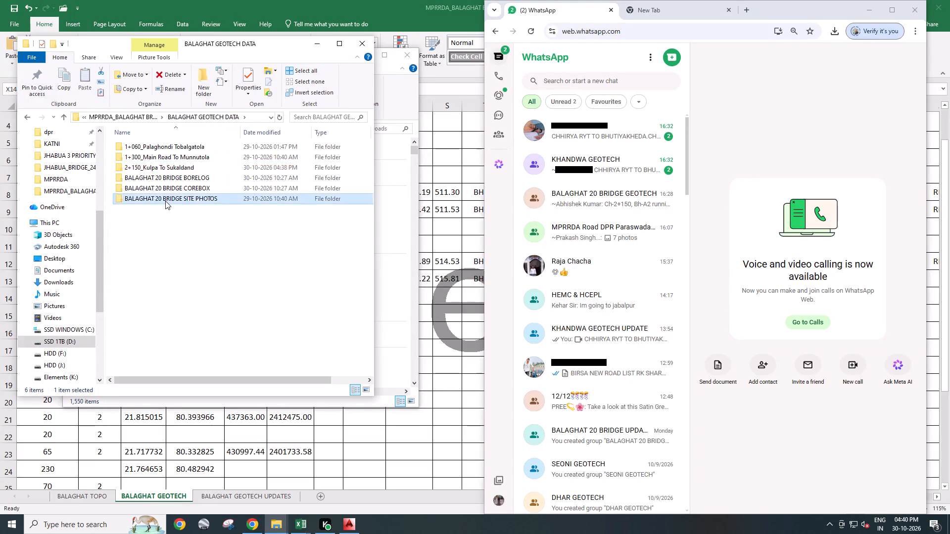
pyautogui.hotkey('ctrl', 'v')
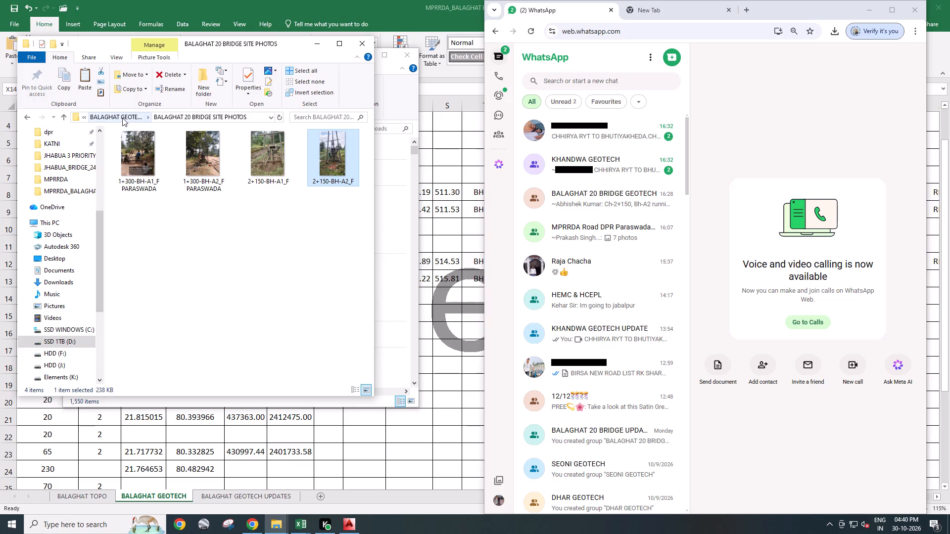
pyautogui.click(122, 118)
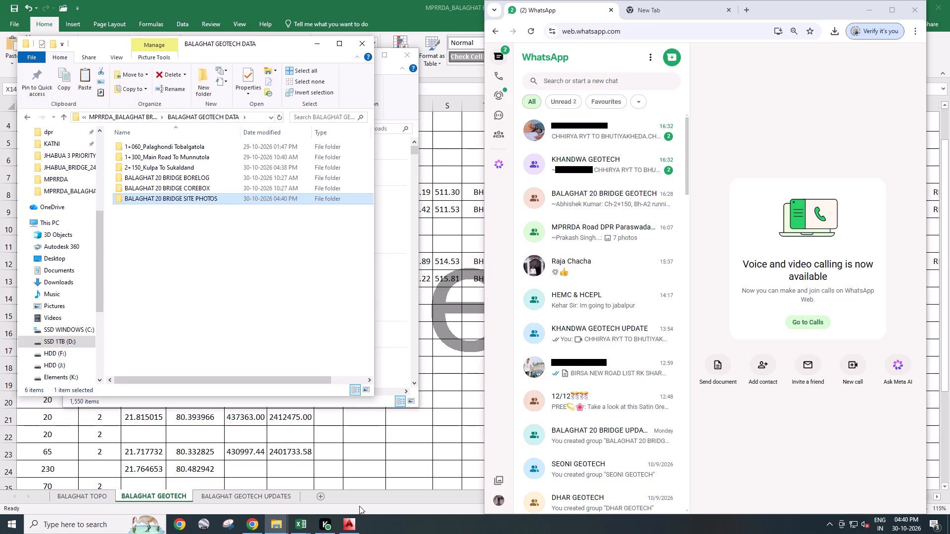
# Switch to the open Downloads folder window.
pyautogui.click(284, 519)
pyautogui.click(209, 471)
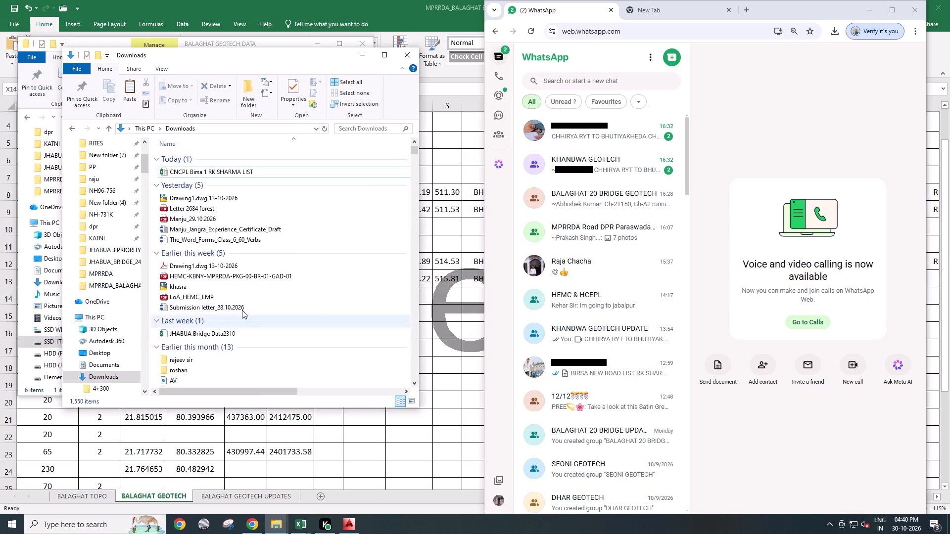
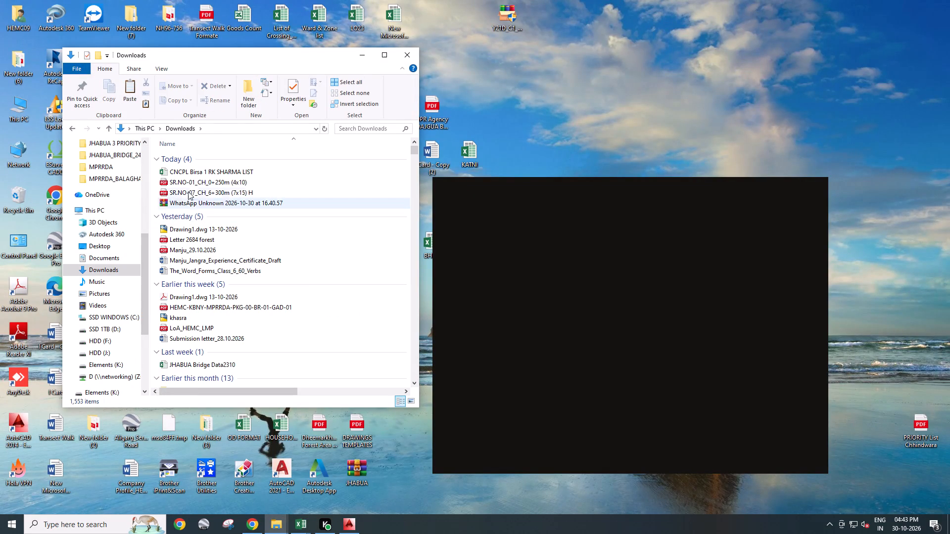
# Open the SR.NO-01_CH_0+250m (4x10) PDF from the Downloads folder for viewing.
pyautogui.doubleClick(211, 184)
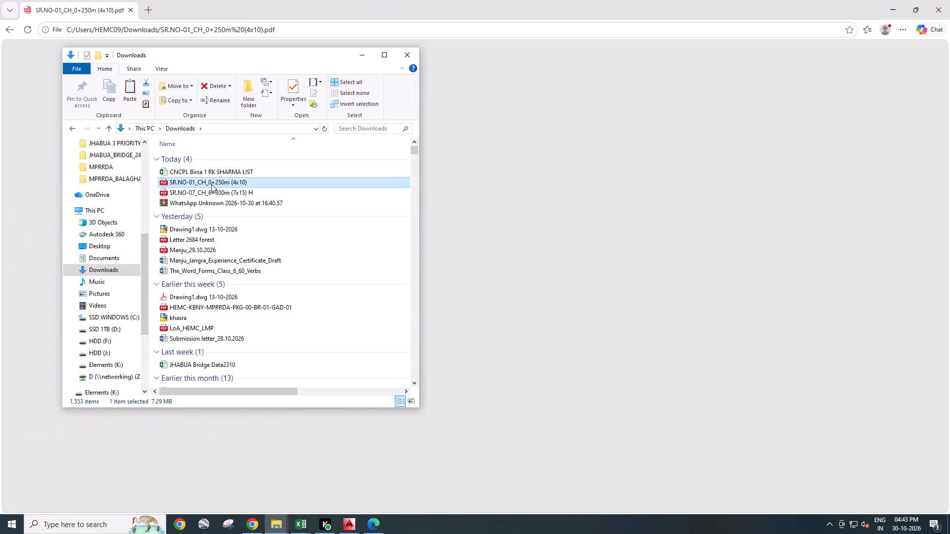
# Bring up page 7 of the SR.NO-01_CH_0+250m (4x10) PDF, the pier and foundation drawing.
pyautogui.click(532, 231)
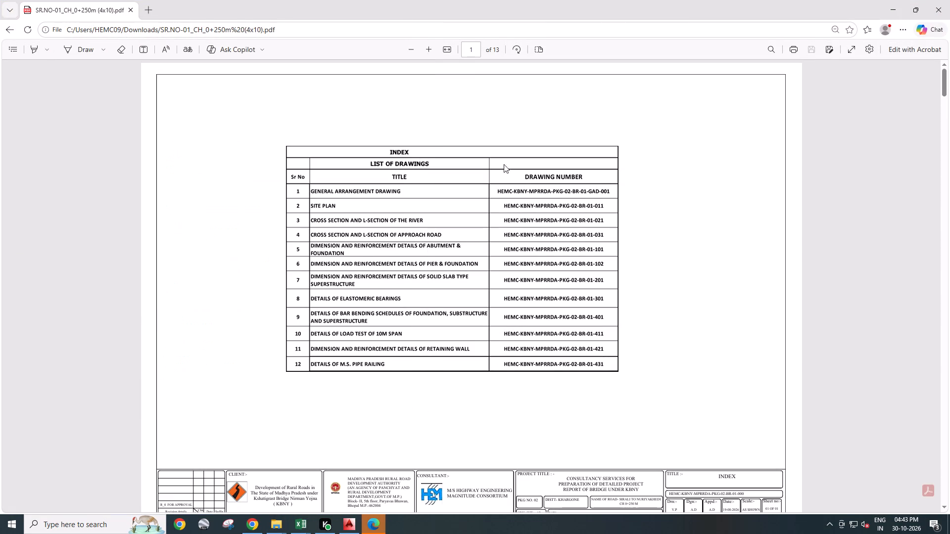
pyautogui.click(473, 52)
pyautogui.press('7')
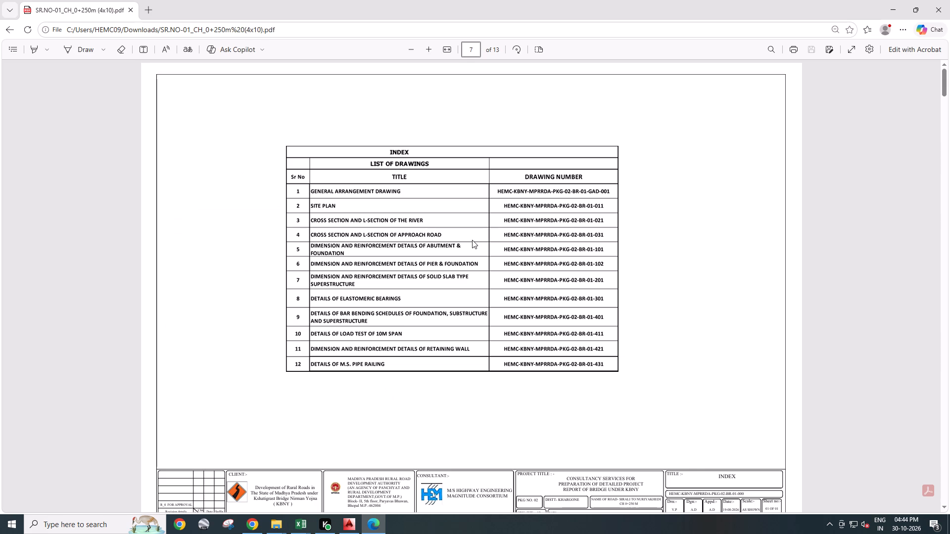
pyautogui.press('Return')
pyautogui.scroll(-1, 506, 286)
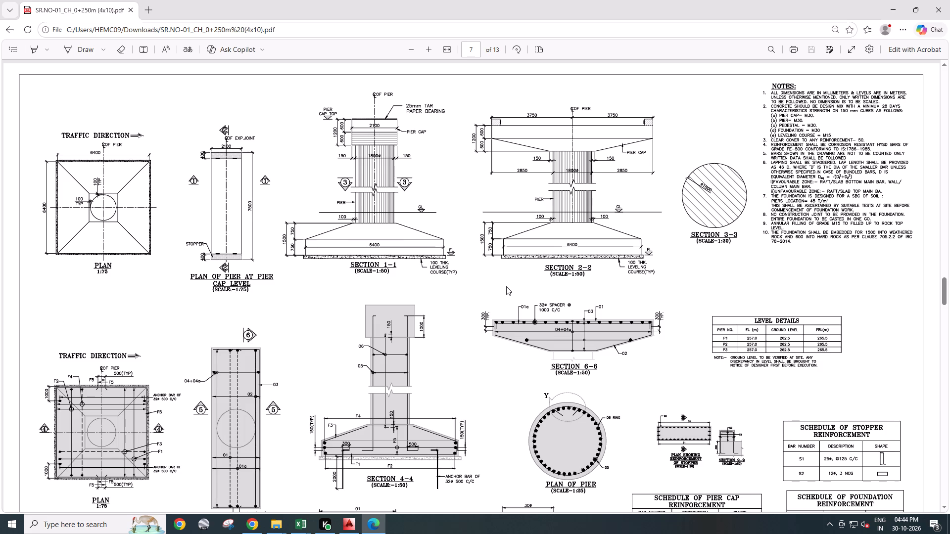
pyautogui.scroll(-1, 506, 286)
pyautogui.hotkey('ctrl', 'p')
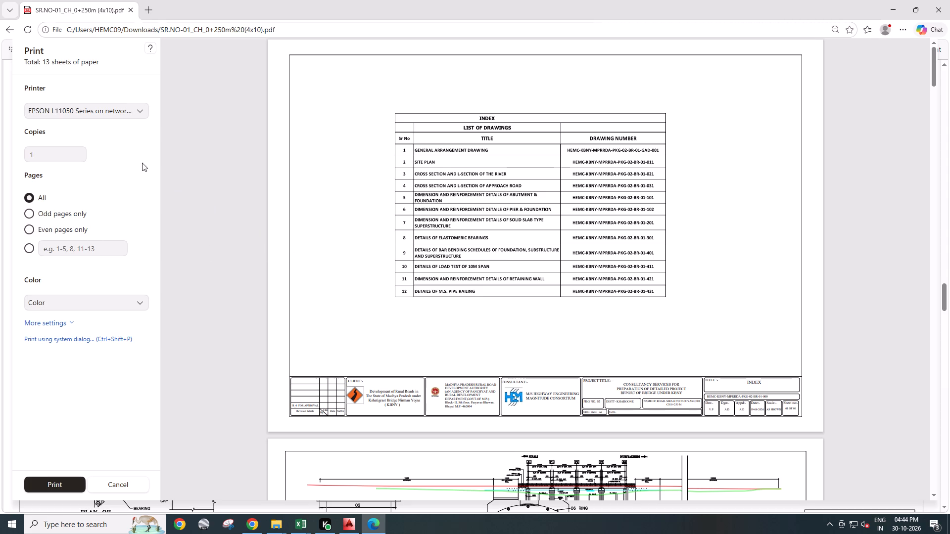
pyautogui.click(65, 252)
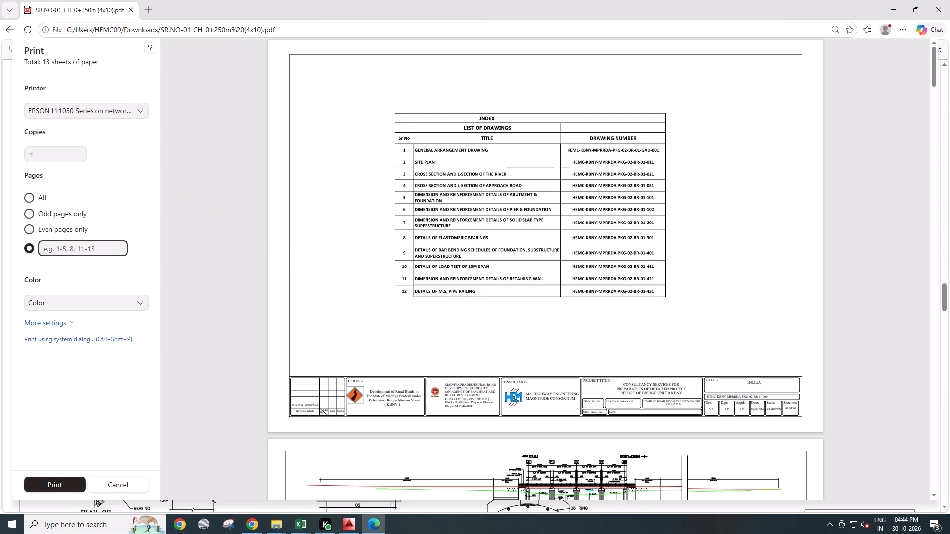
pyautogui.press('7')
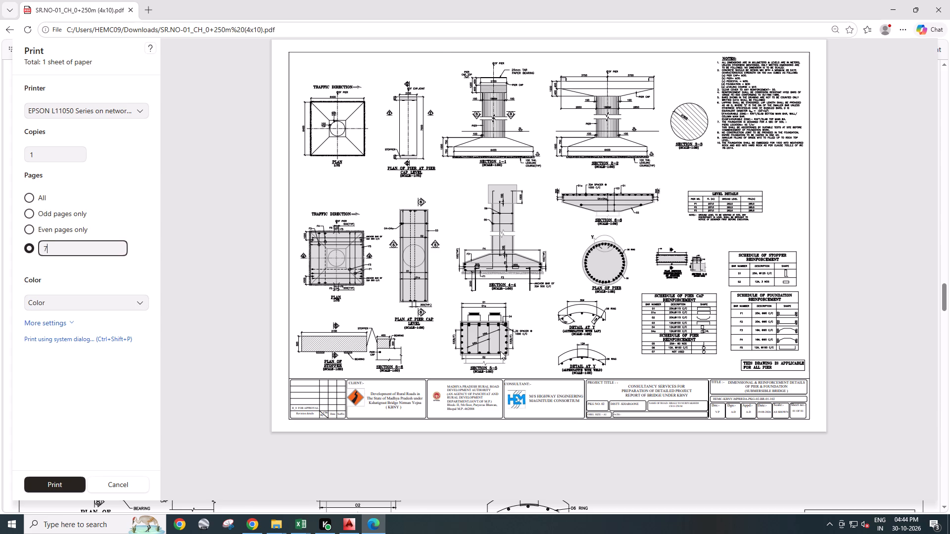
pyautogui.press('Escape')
# Examine the pier and foundation reinforcement sheet on page 7, including its schedules, level details and title block.
pyautogui.scroll(-5, 626, 415)
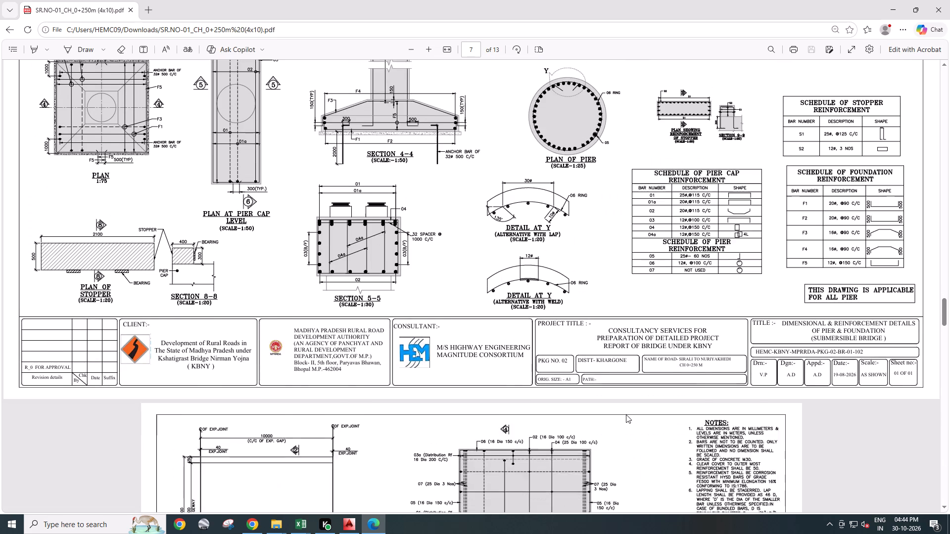
pyautogui.scroll(1, 626, 413)
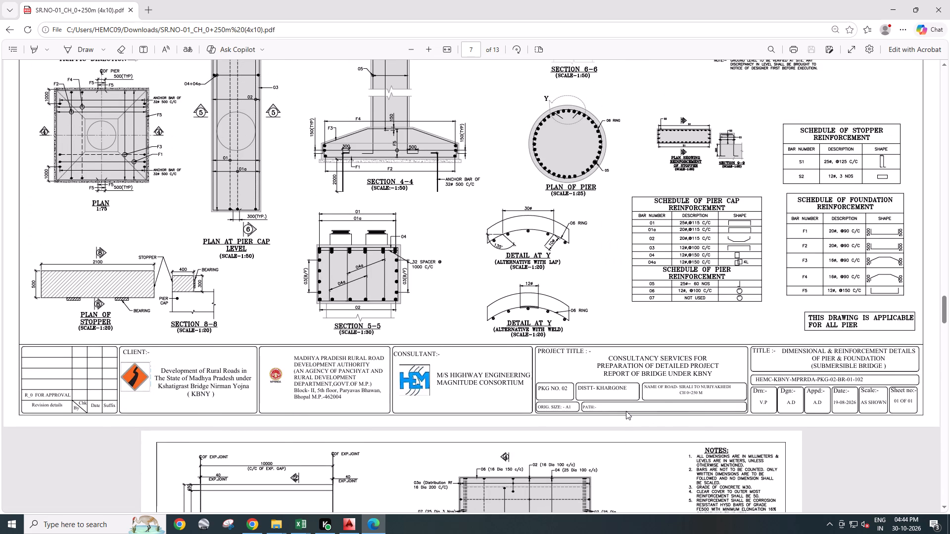
pyautogui.scroll(1, 627, 410)
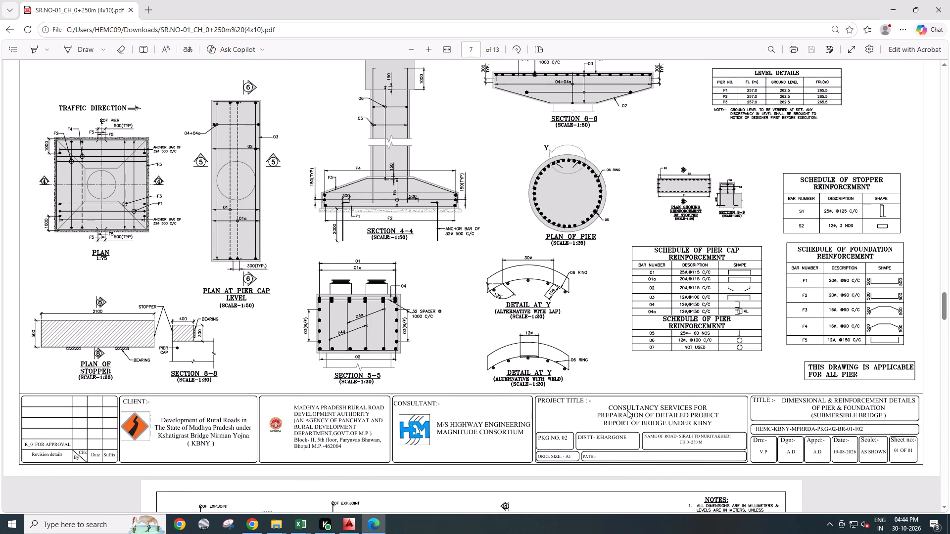
pyautogui.scroll(1, 627, 410)
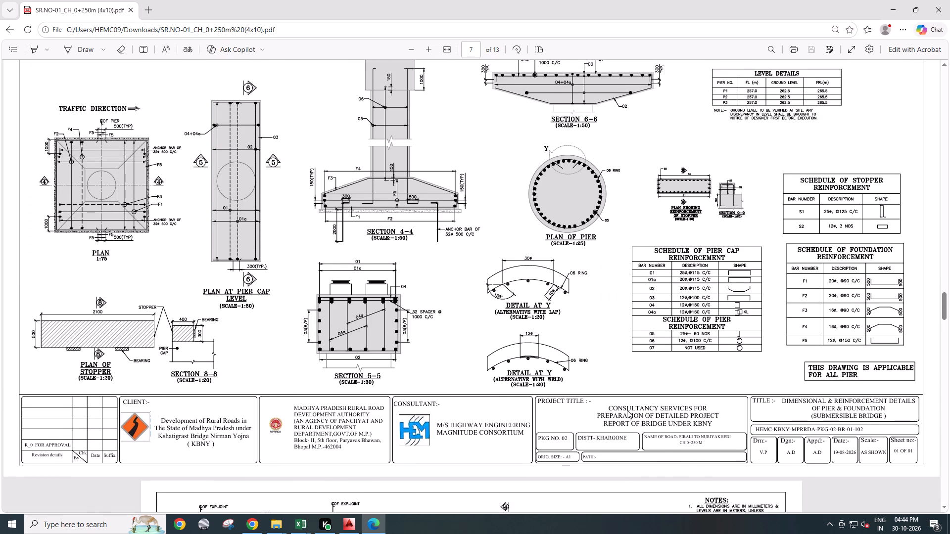
pyautogui.scroll(7, 627, 410)
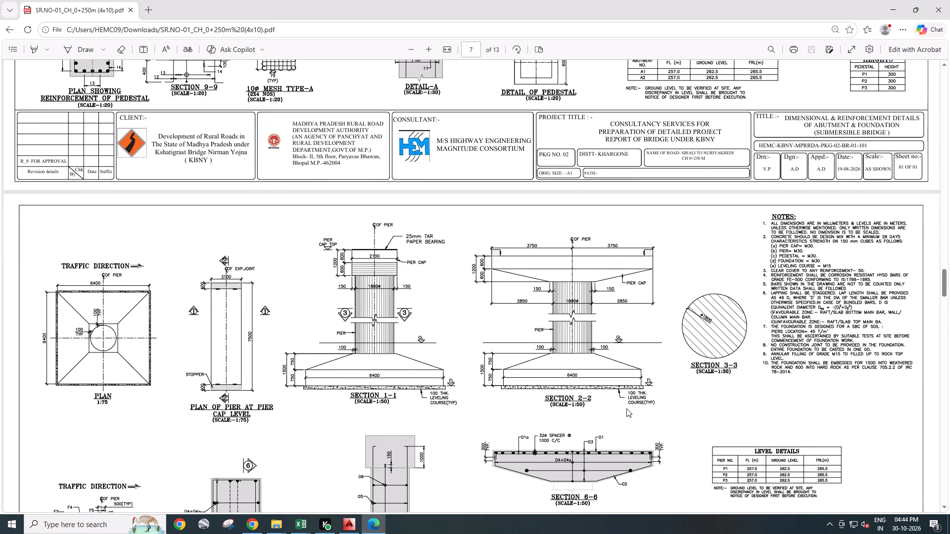
pyautogui.scroll(-8, 626, 408)
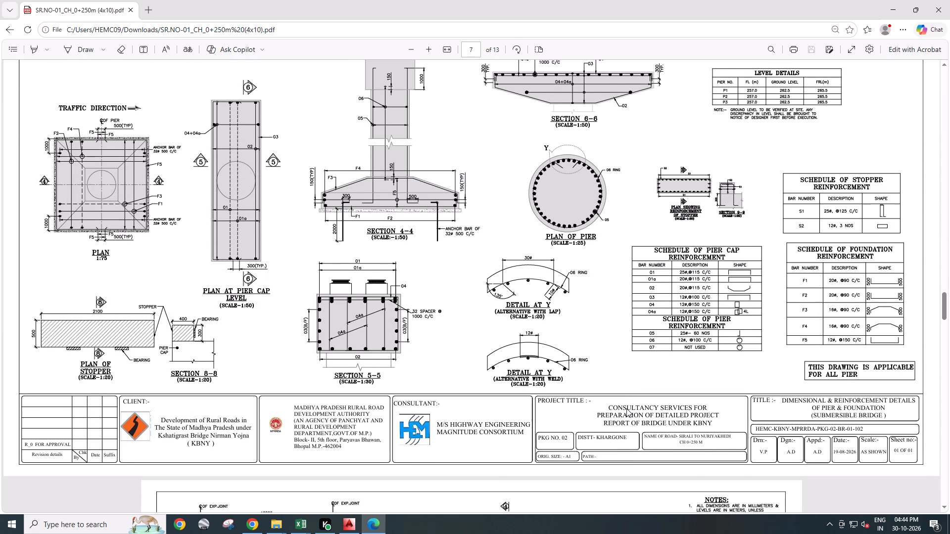
pyautogui.keyDown('ctrl'); pyautogui.scroll(-2, 626, 408); pyautogui.keyUp('ctrl')
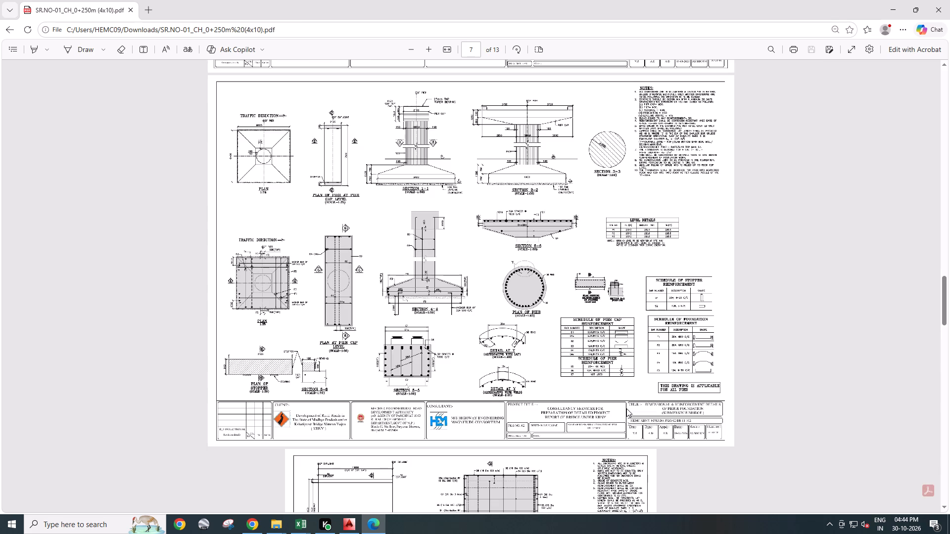
pyautogui.keyDown('ctrl'); pyautogui.scroll(1, 626, 408); pyautogui.keyUp('ctrl')
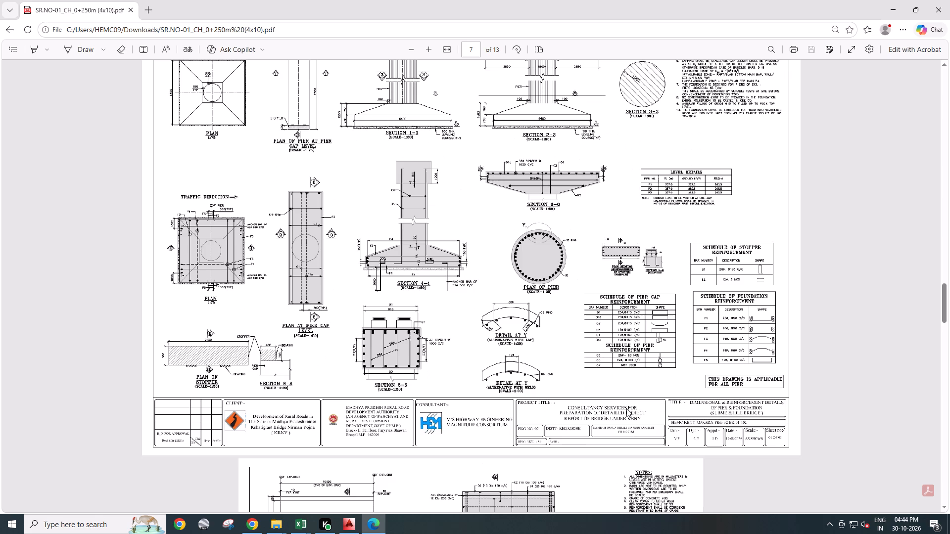
pyautogui.scroll(2, 626, 408)
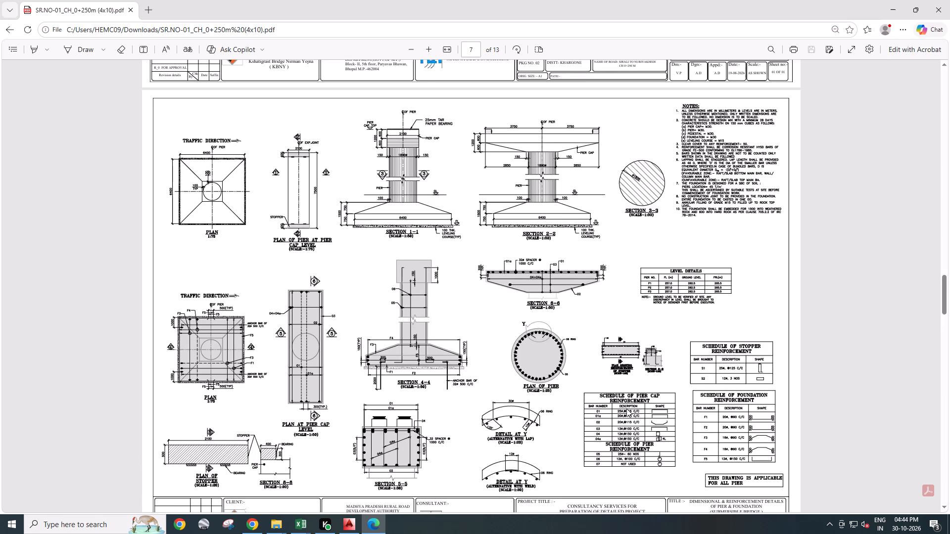
# Print three copies of page 7 only, on A3 297 x 420 mm paper.
pyautogui.hotkey('ctrl', 'p')
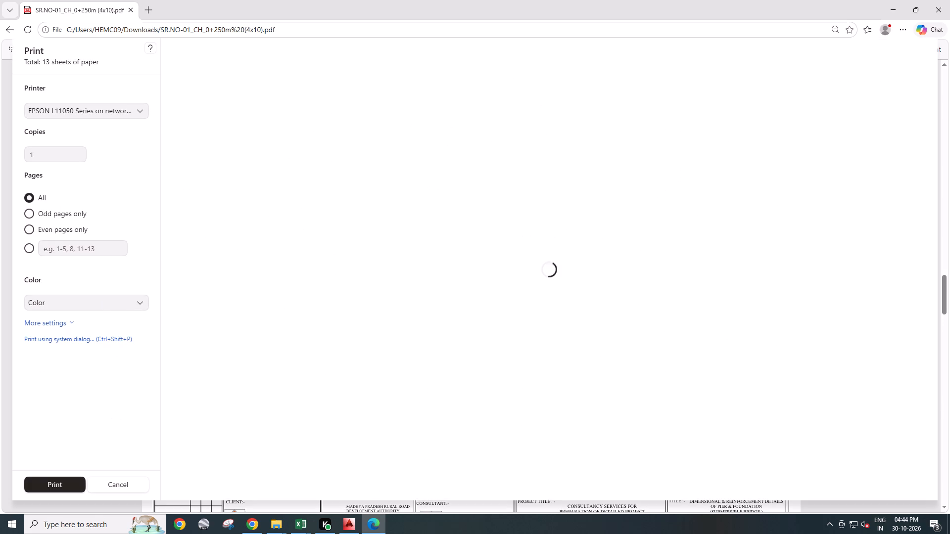
pyautogui.click(82, 245)
pyautogui.press('7')
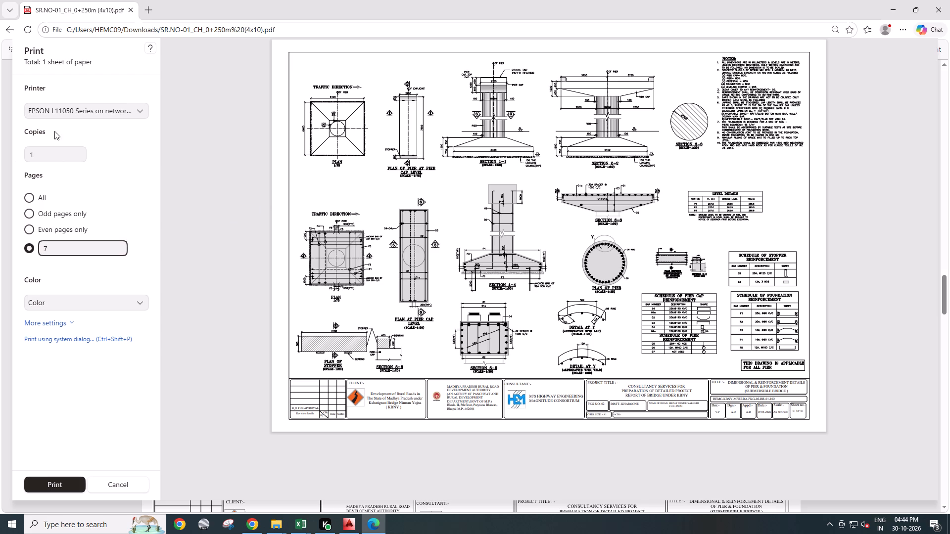
pyautogui.click(47, 322)
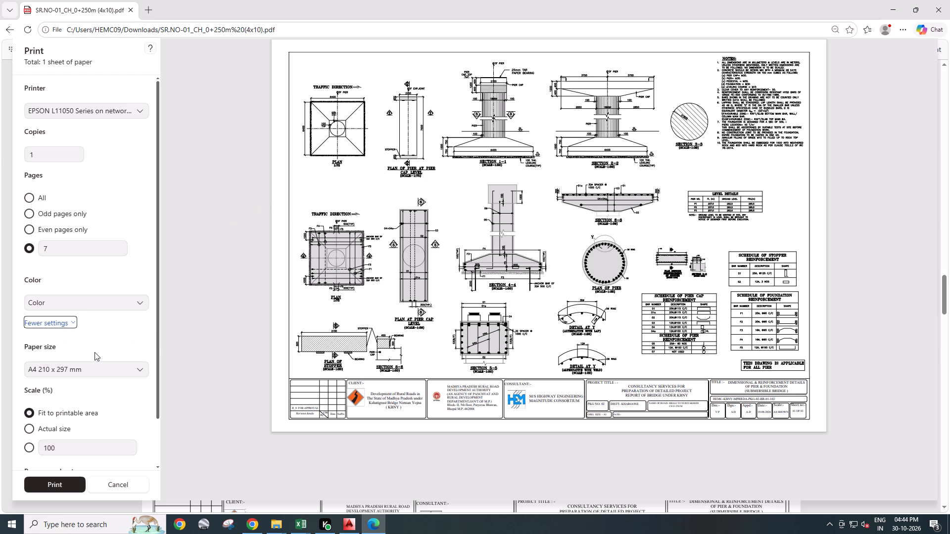
pyautogui.scroll(-2, 85, 392)
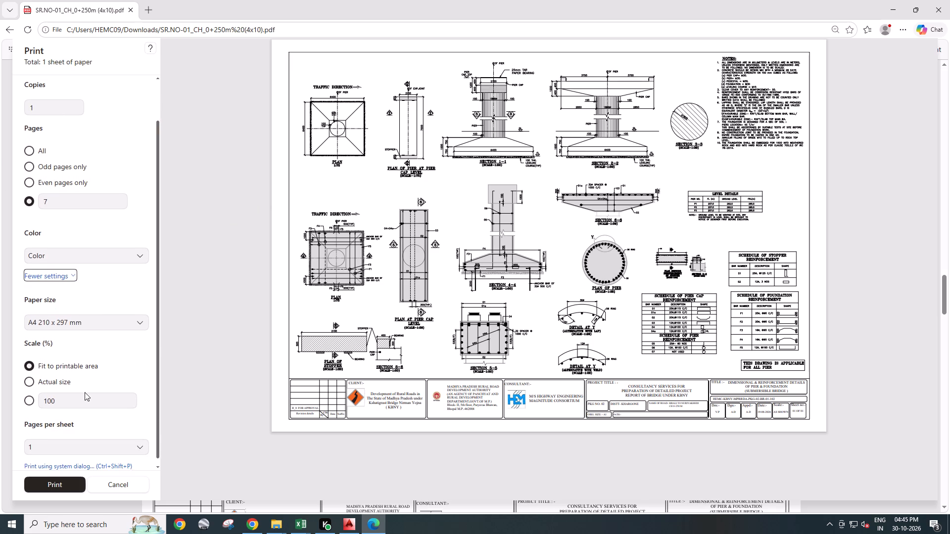
pyautogui.click(68, 317)
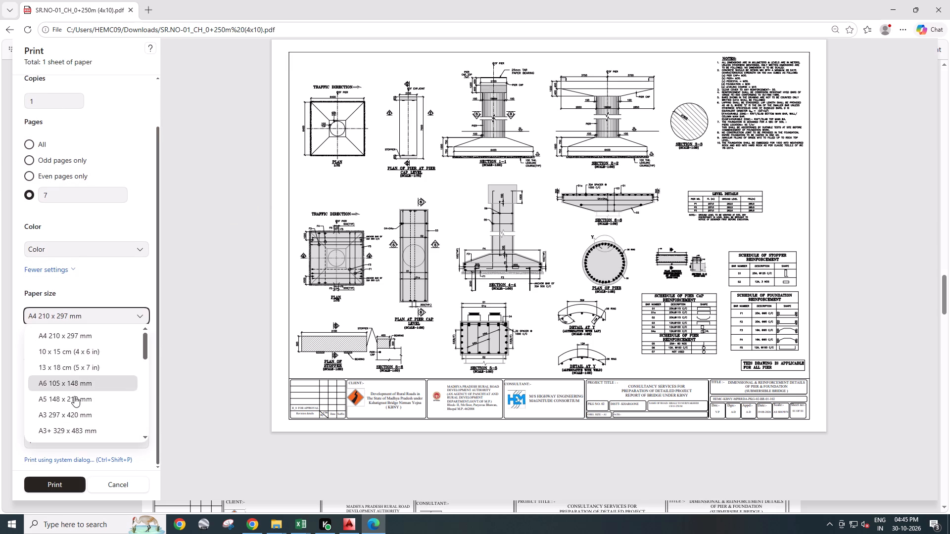
pyautogui.click(64, 415)
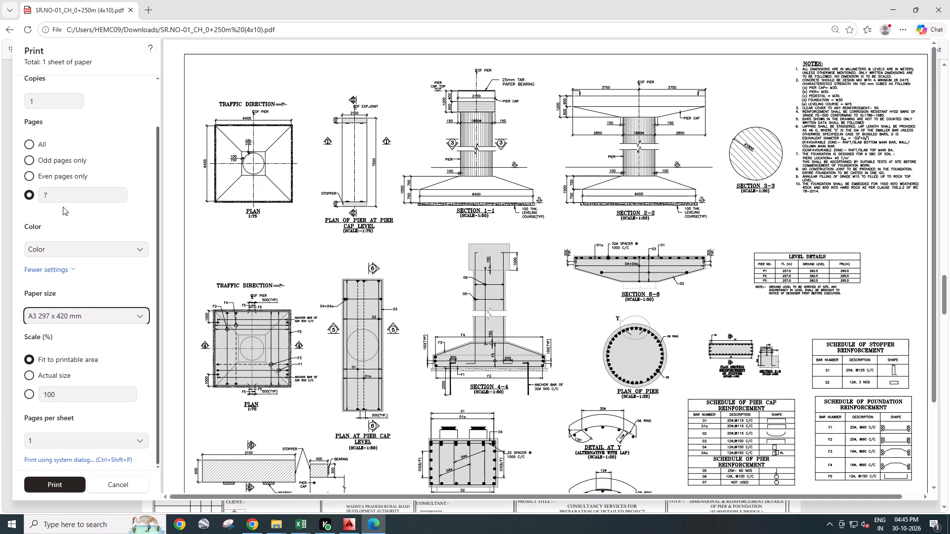
pyautogui.moveTo(45, 94); pyautogui.dragTo(16, 98)
pyautogui.click(31, 101)
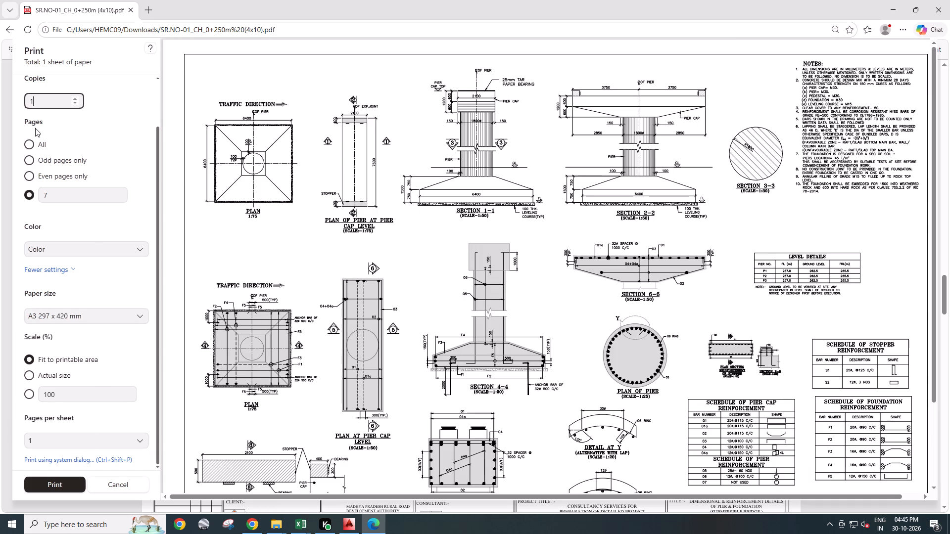
pyautogui.press('BackSpace')
pyautogui.press('3')
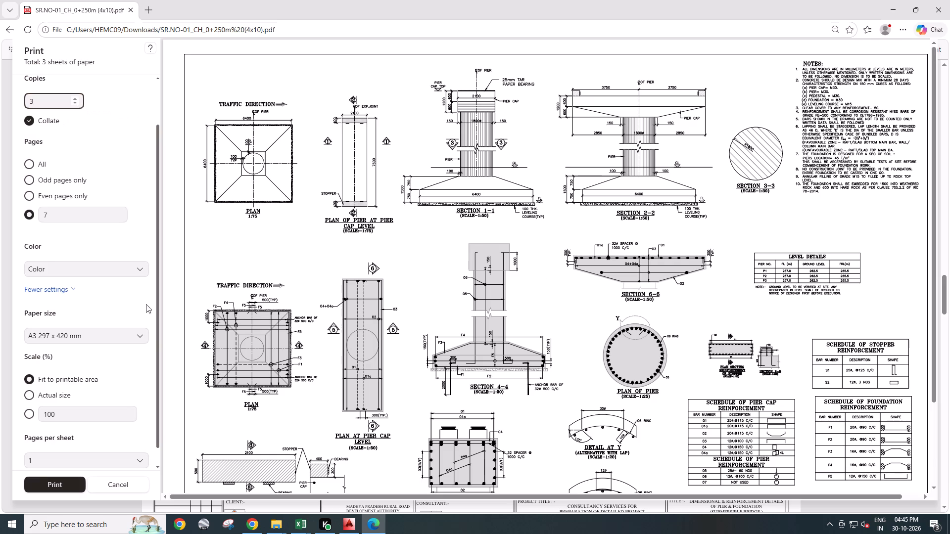
pyautogui.scroll(6, 102, 350)
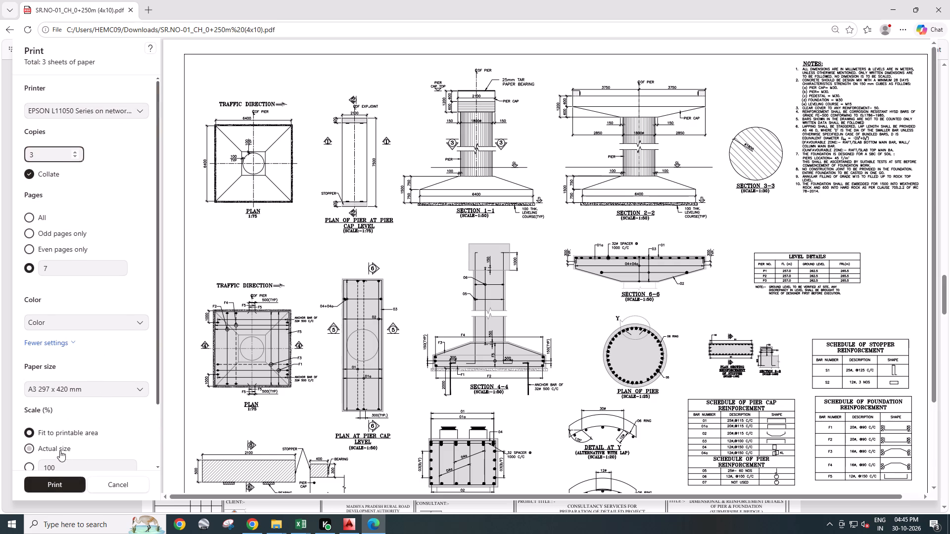
pyautogui.click(51, 486)
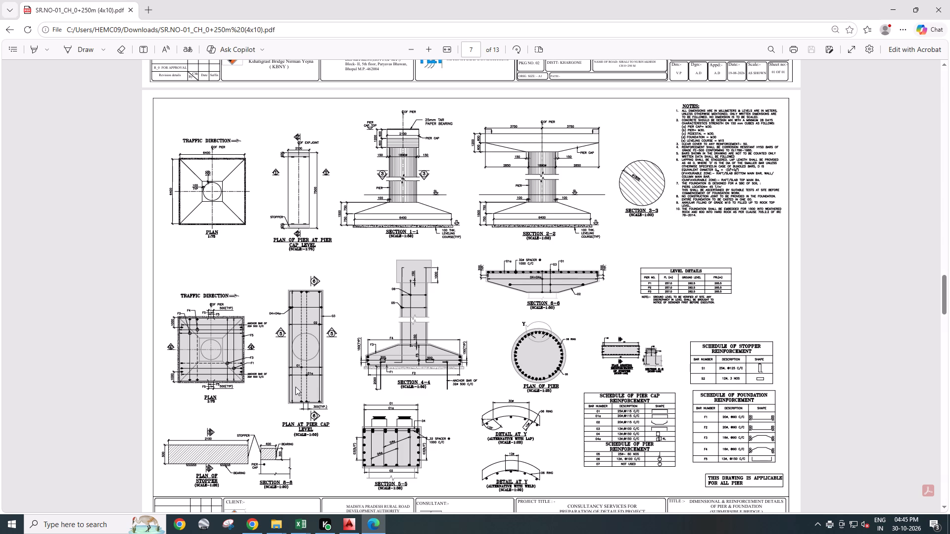
# Go to page 12 of the PDF and look over the RCC retaining wall drawing.
pyautogui.click(472, 50)
pyautogui.press('BackSpace')
pyautogui.write('12')
pyautogui.press('Return')
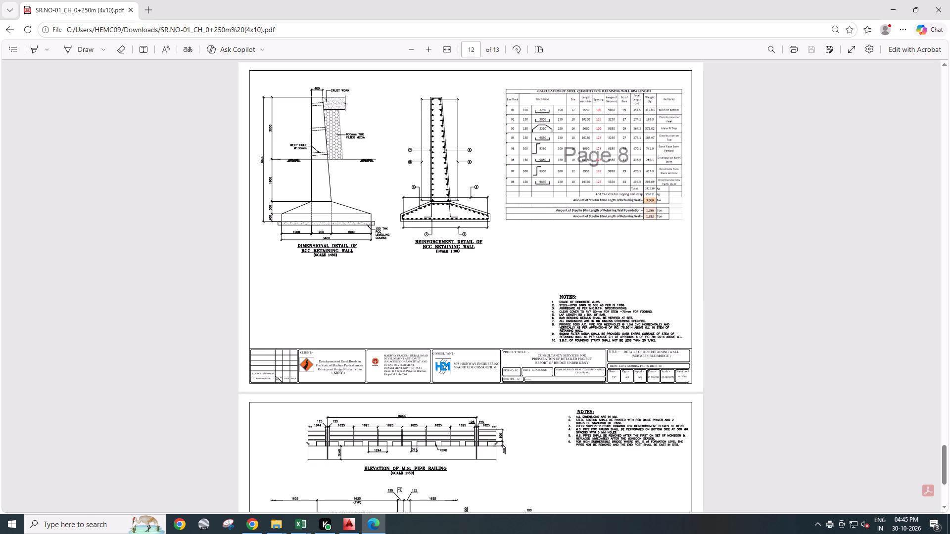
pyautogui.scroll(-14, 518, 225)
pyautogui.scroll(5, 517, 227)
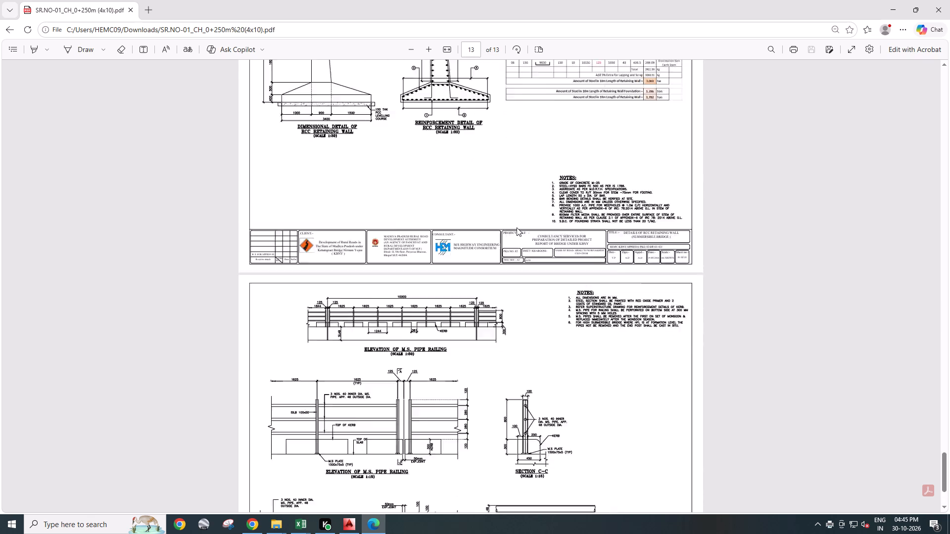
pyautogui.scroll(3, 517, 227)
pyautogui.scroll(-1, 517, 227)
# Print three copies of page 12 only, the RCC retaining wall drawing, on A3 297 x 420 mm paper.
pyautogui.hotkey('ctrl', 'p')
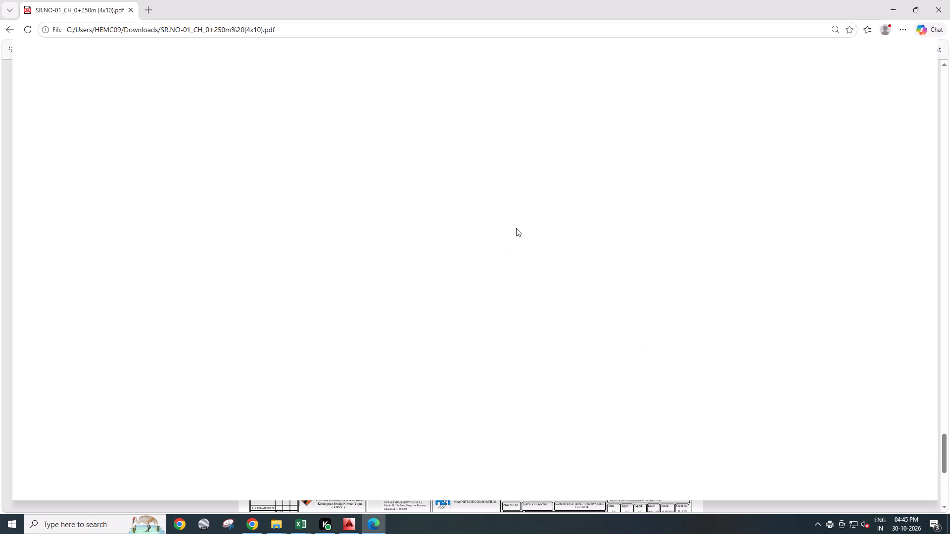
pyautogui.click(67, 250)
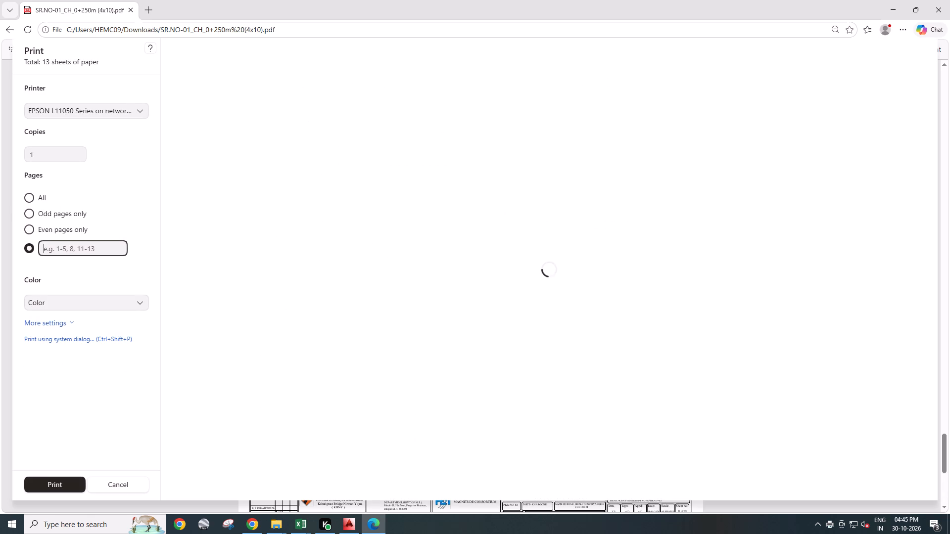
pyautogui.write('12')
pyautogui.click(39, 147)
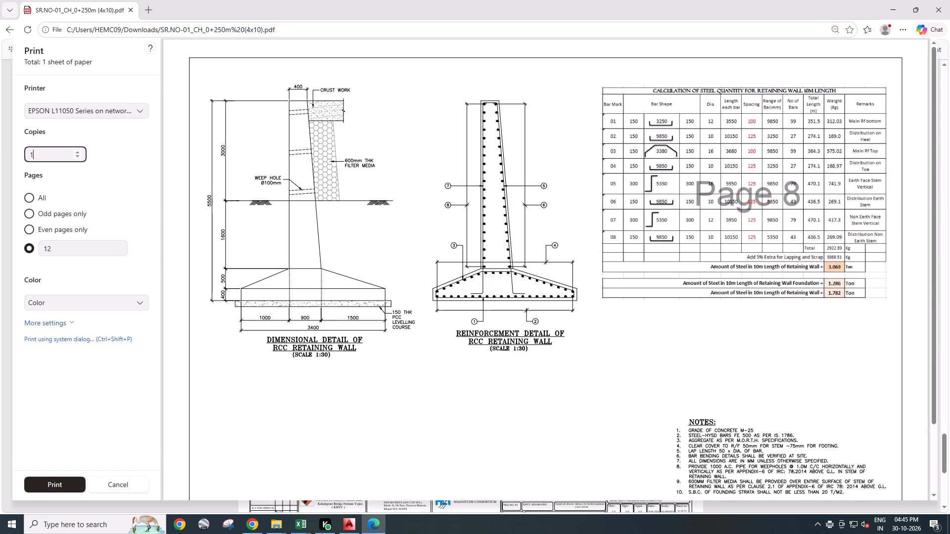
pyautogui.moveTo(37, 153); pyautogui.dragTo(22, 155)
pyautogui.press('BackSpace')
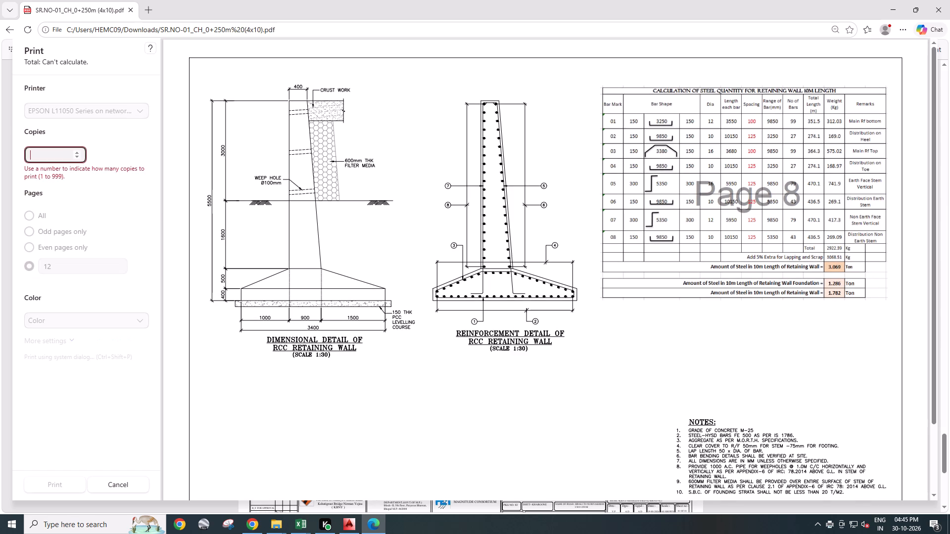
pyautogui.press('3')
pyautogui.scroll(-4, 63, 350)
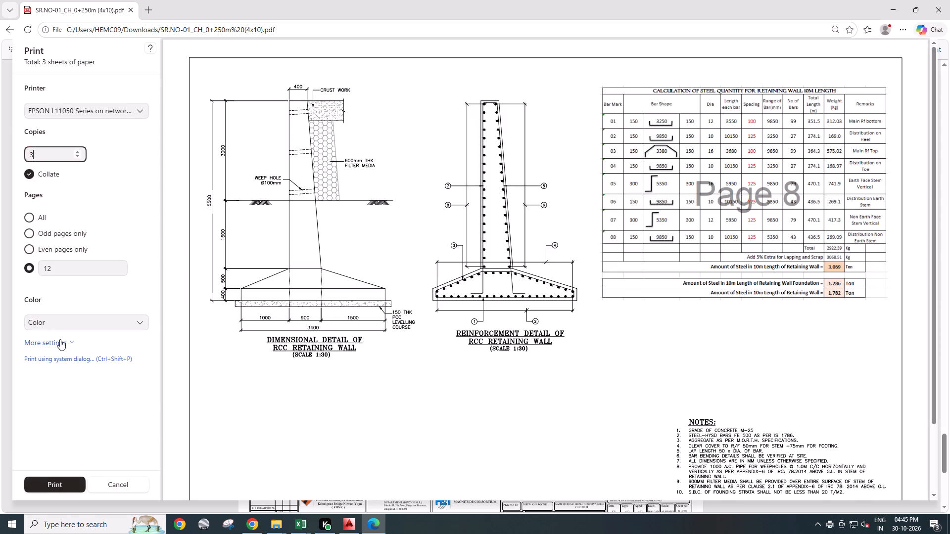
pyautogui.click(59, 339)
pyautogui.scroll(4, 97, 333)
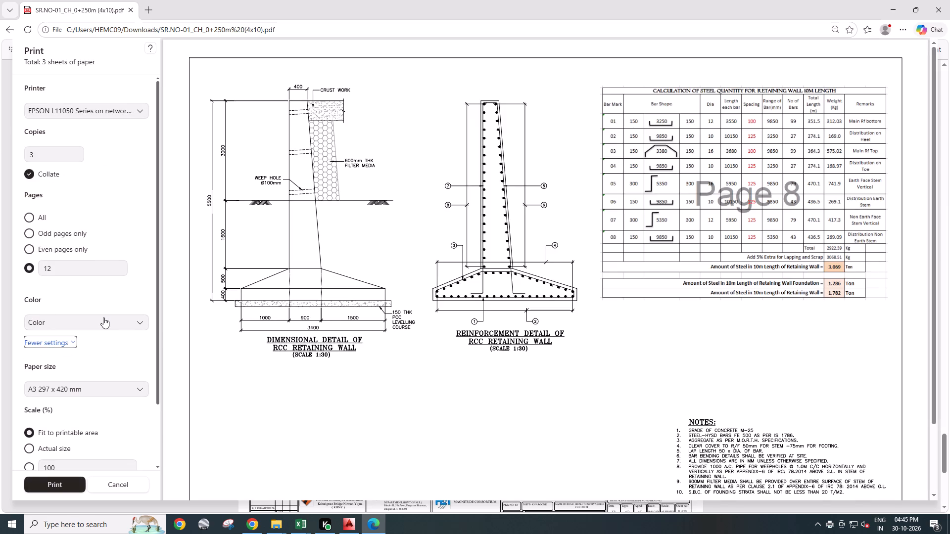
pyautogui.scroll(-4, 104, 317)
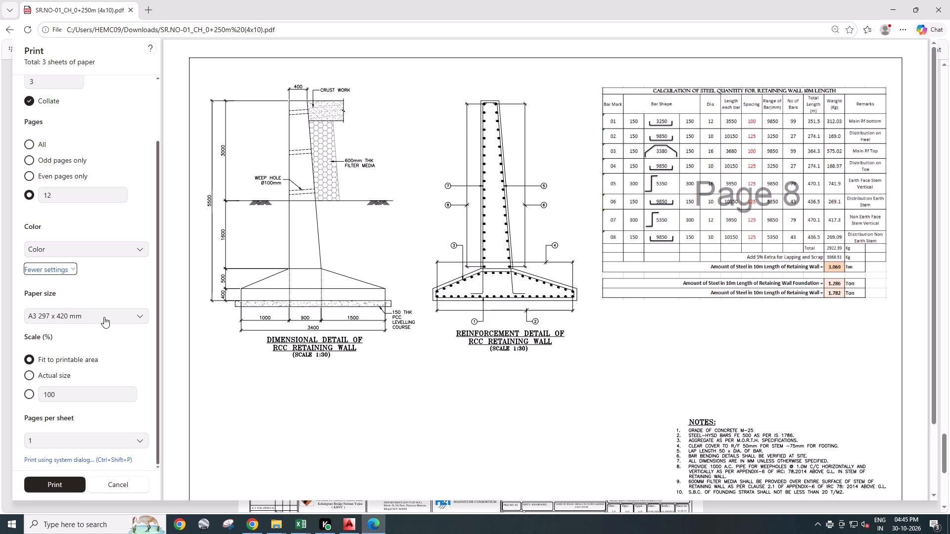
pyautogui.click(61, 487)
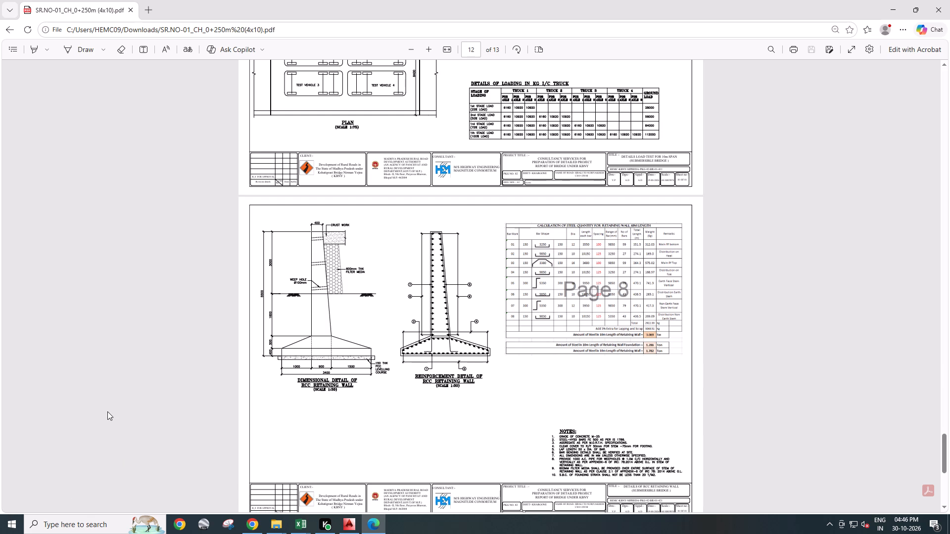
# Close the SR.NO-01 drawings and open the SR.NO-07_CH_6+300m (7x15) H PDF from the Downloads folder.
pyautogui.click(935, 0)
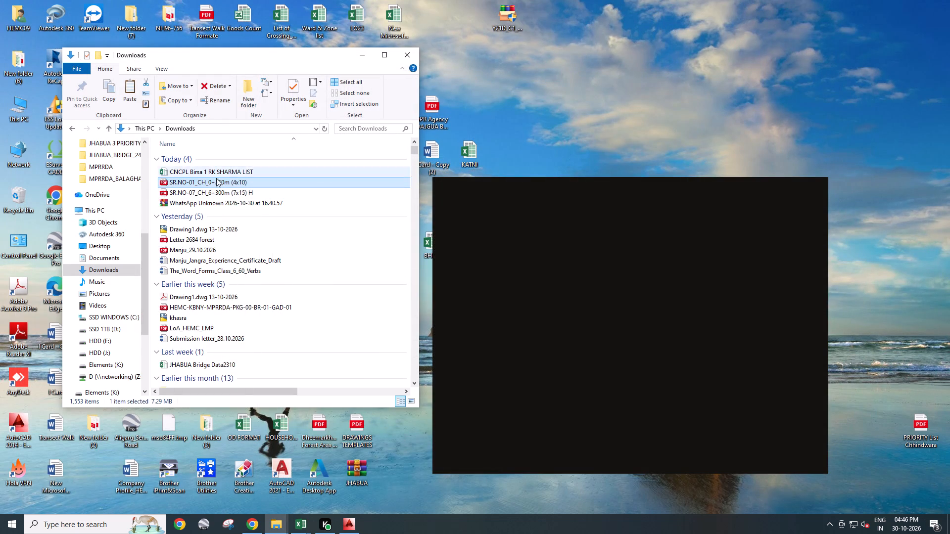
pyautogui.doubleClick(213, 197)
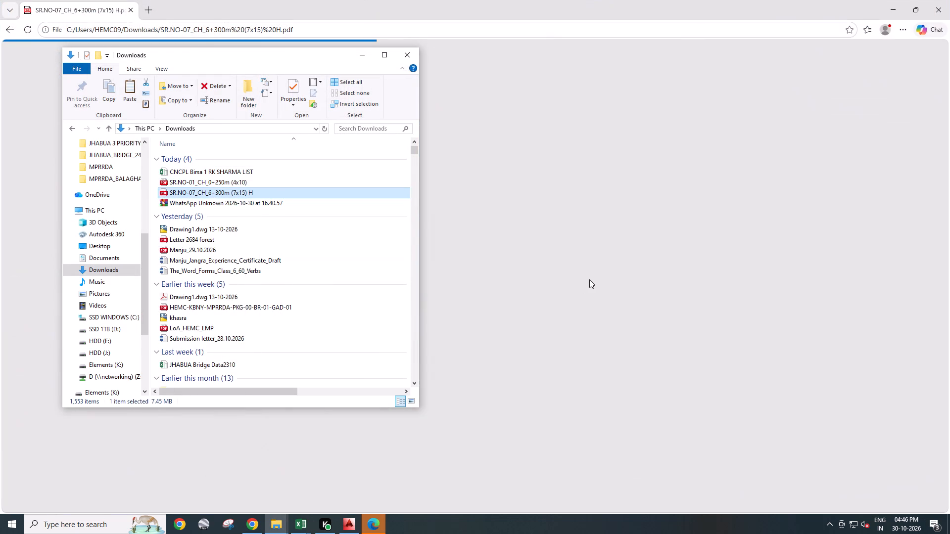
pyautogui.click(589, 279)
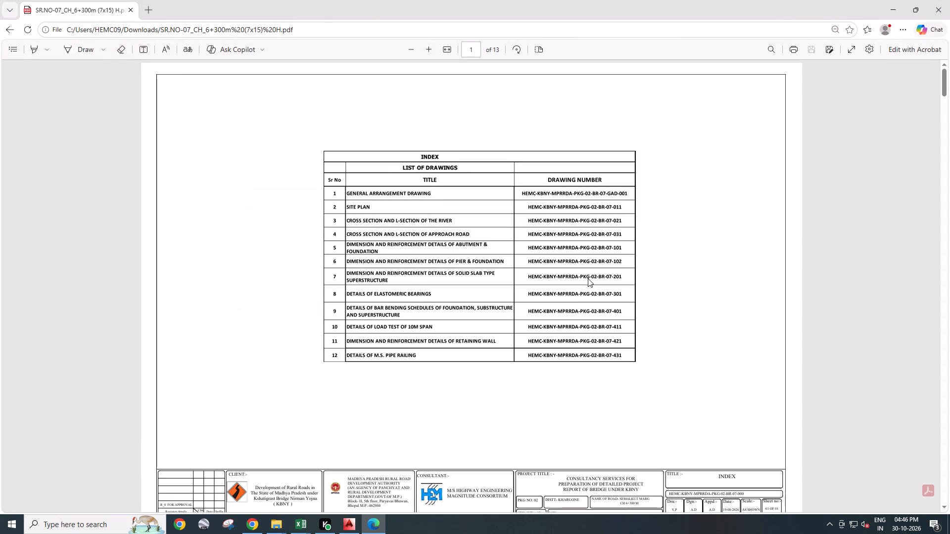
# Print three copies of page 7 only, the pier and foundation drawing, on A3 297 x 420 mm paper.
pyautogui.hotkey('ctrl', 'p')
pyautogui.click(68, 250)
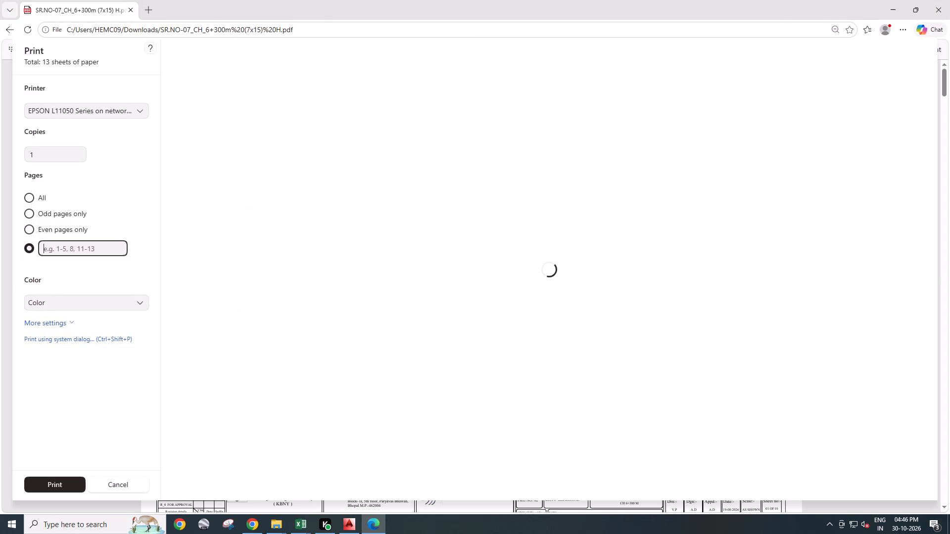
pyautogui.press('7')
pyautogui.moveTo(37, 156); pyautogui.dragTo(18, 154)
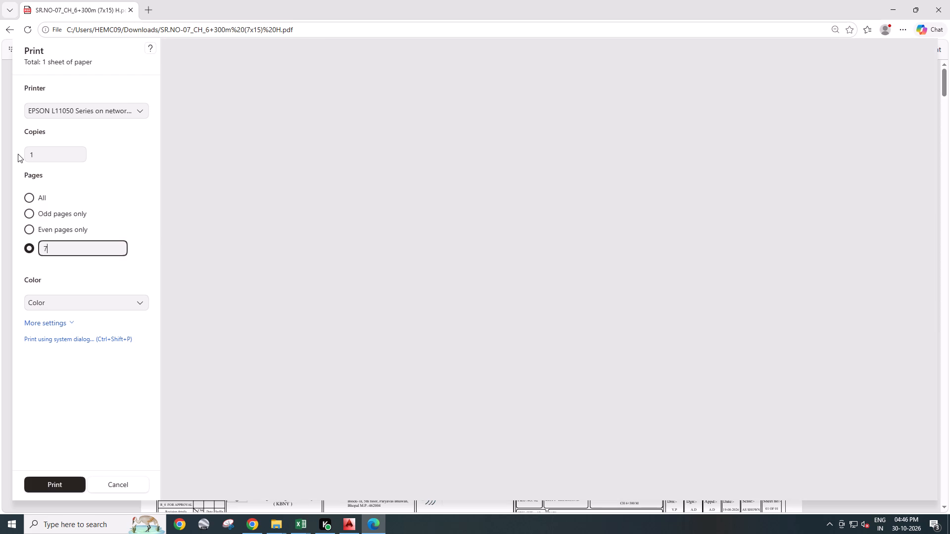
pyautogui.click(34, 156)
pyautogui.press('BackSpace')
pyautogui.press('3')
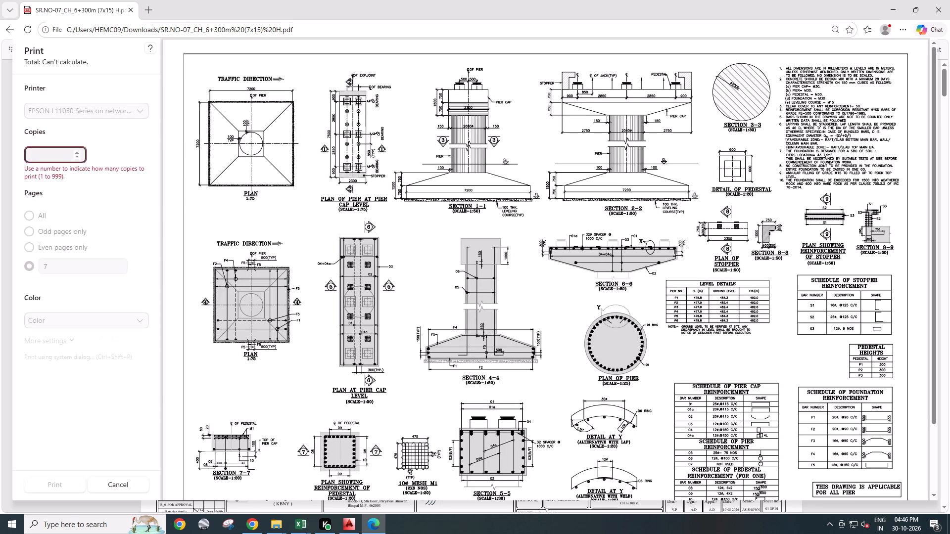
pyautogui.scroll(-3, 48, 398)
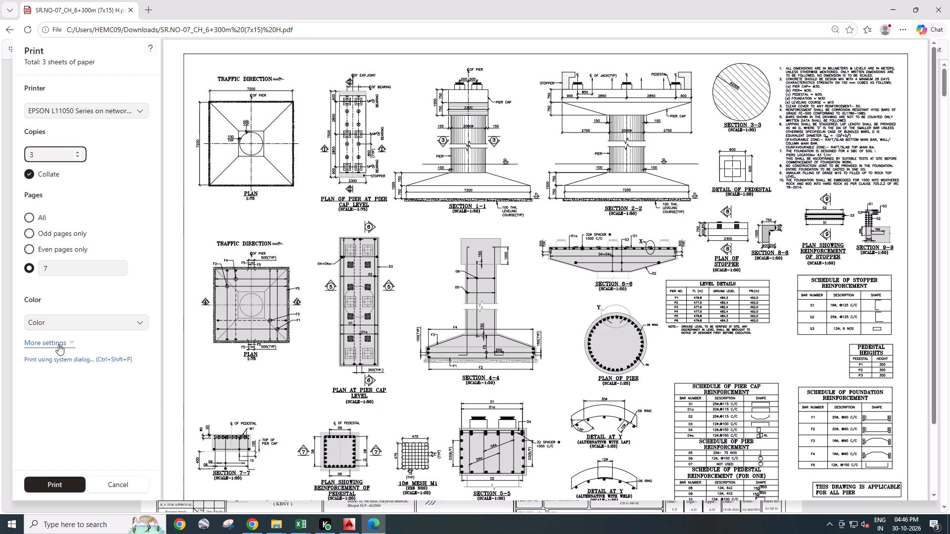
pyautogui.click(58, 344)
pyautogui.scroll(1, 96, 340)
pyautogui.scroll(-2, 96, 340)
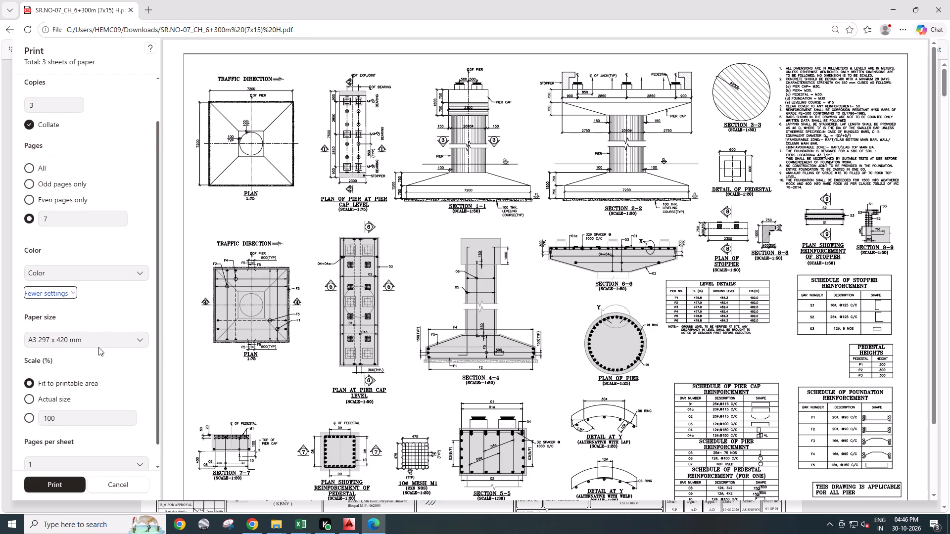
pyautogui.scroll(-1, 98, 347)
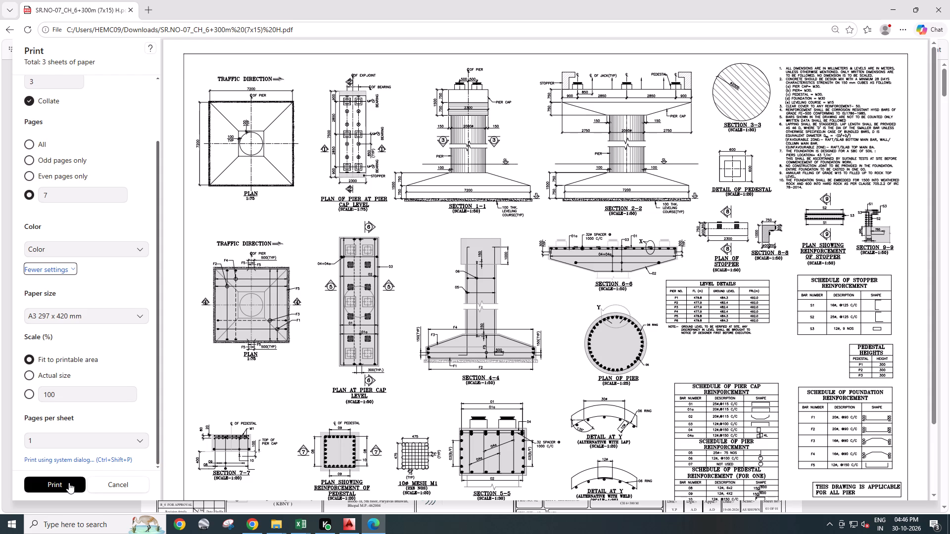
pyautogui.click(69, 483)
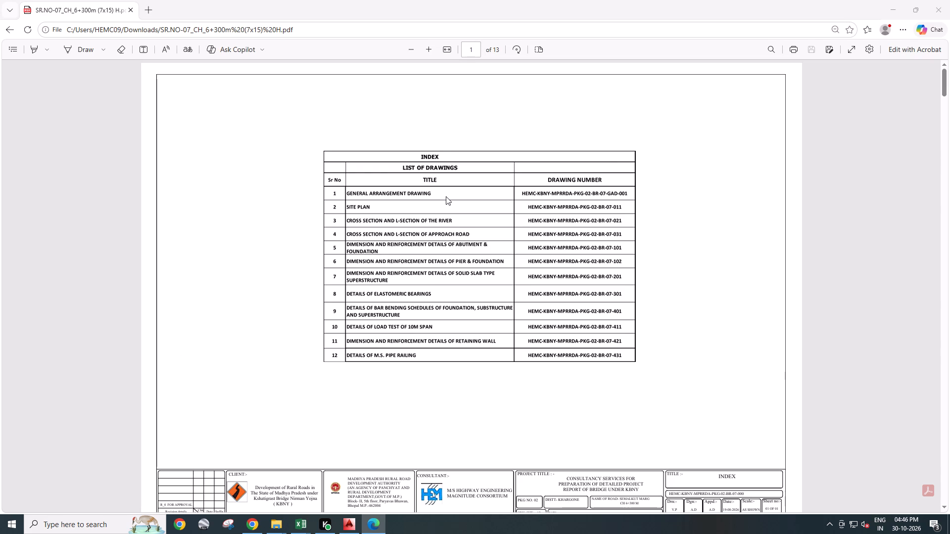
# Print three copies of page 12 only, the RCC retaining wall drawing of the SR.NO-07 bridge.
pyautogui.hotkey('ctrl', 'p')
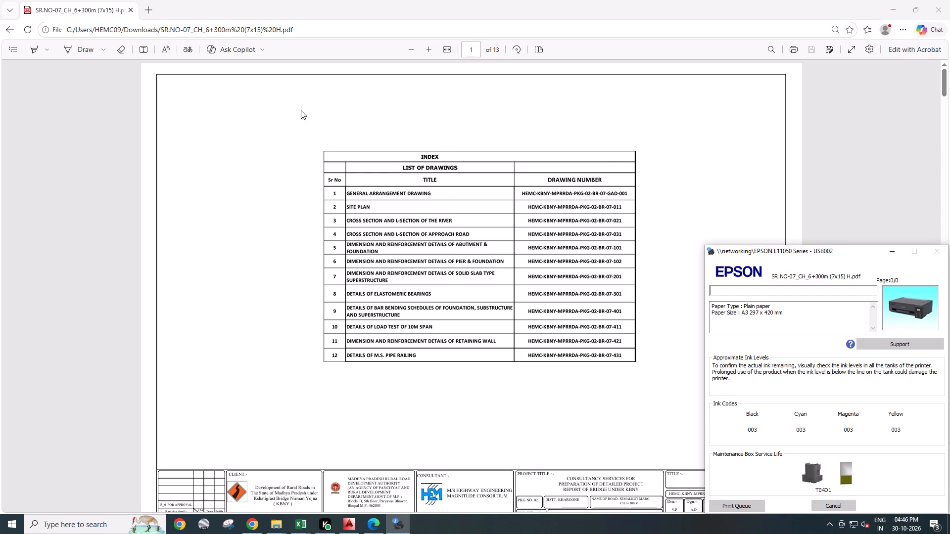
pyautogui.click(278, 202)
pyautogui.hotkey('ctrl', 'p')
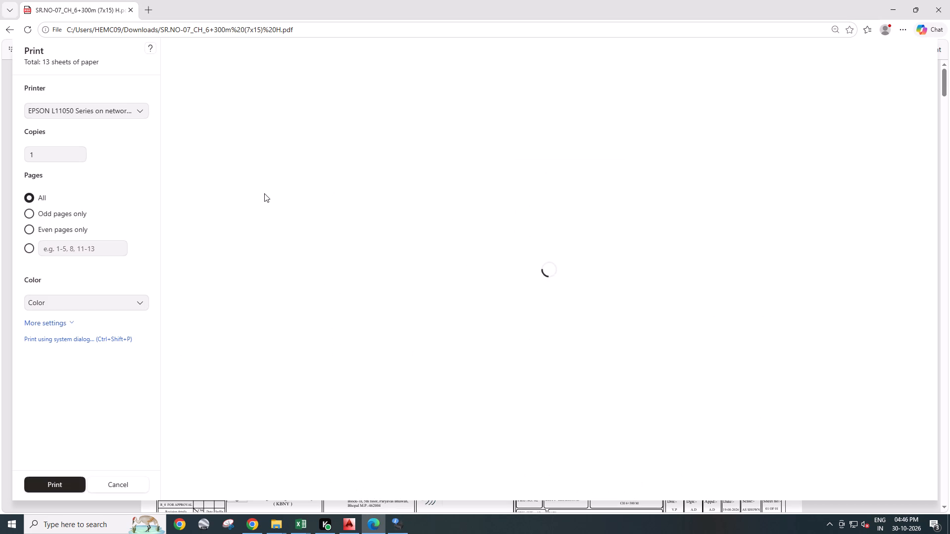
pyautogui.click(68, 248)
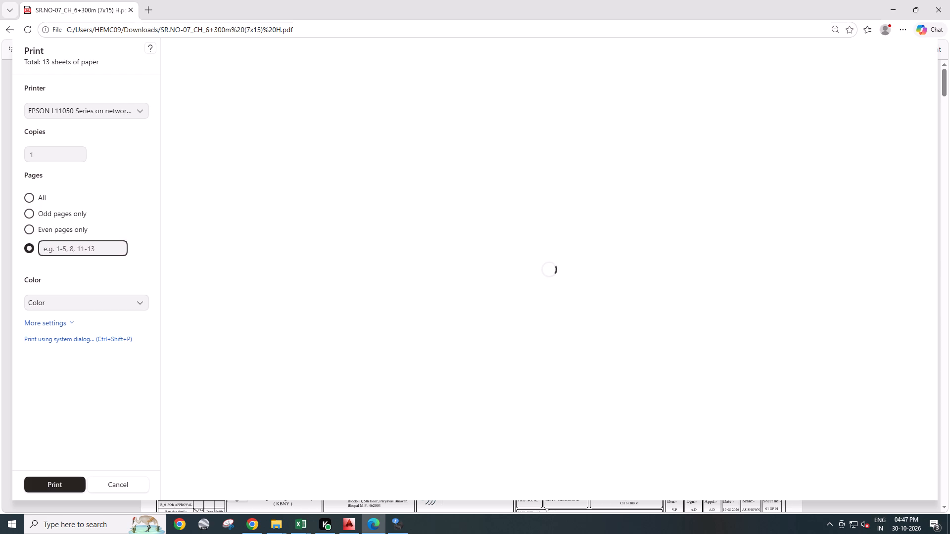
pyautogui.write('12')
pyautogui.click(44, 152)
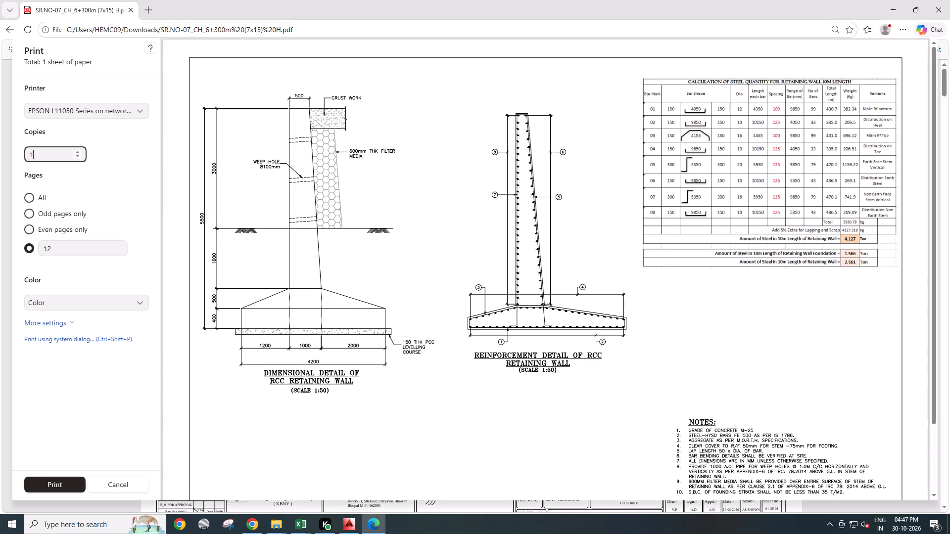
pyautogui.press('BackSpace')
pyautogui.press('3')
pyautogui.scroll(-5, 79, 335)
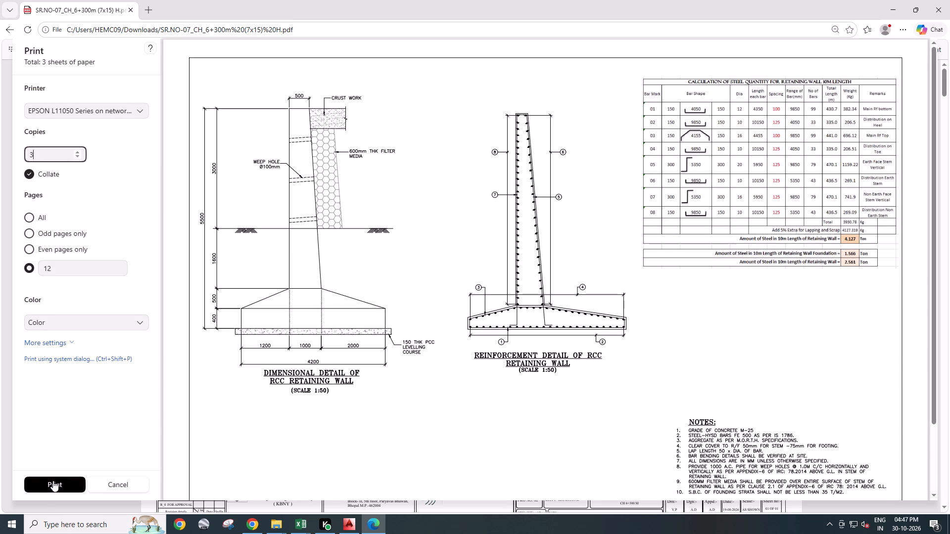
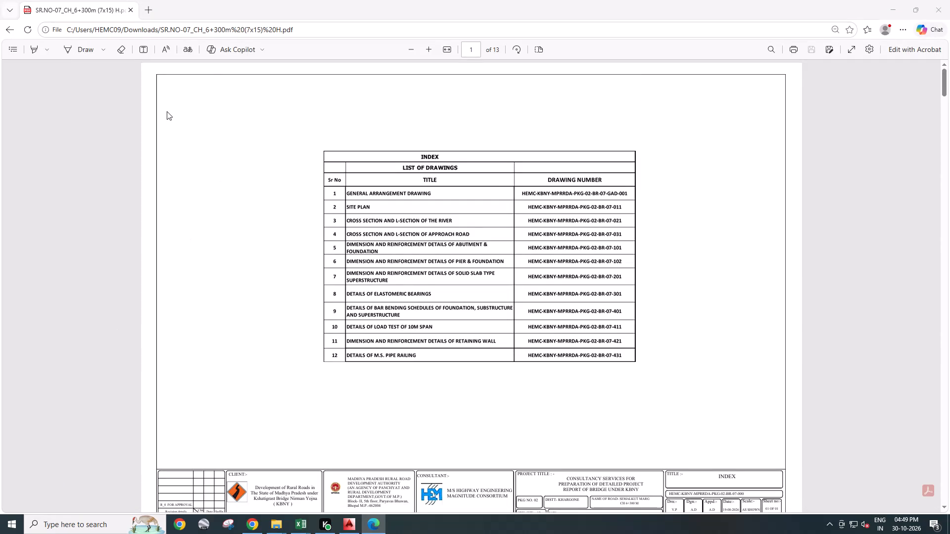
# Close the SR.NO-07 drawings and rename the WhatsApp Unknown archive in Downloads as 0+550-BH-P2.
pyautogui.click(941, 2)
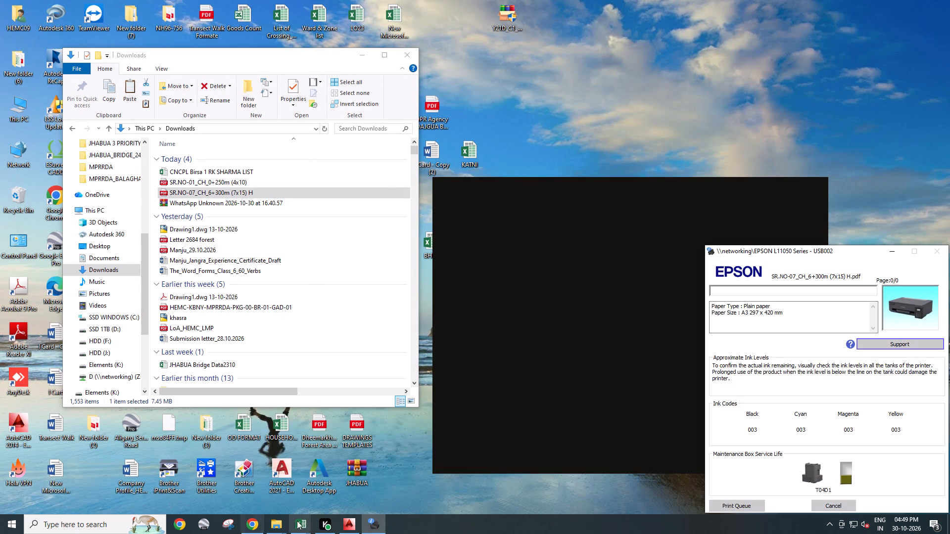
pyautogui.click(242, 207)
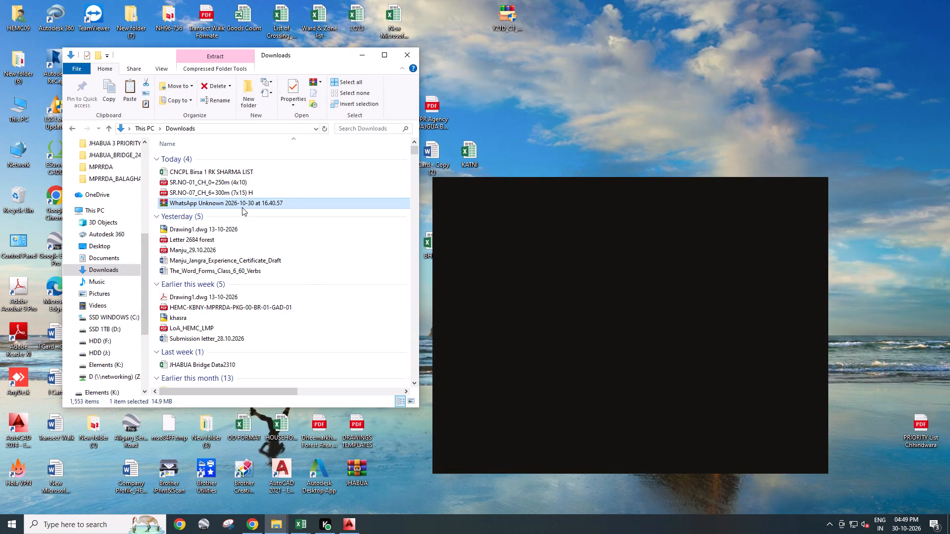
pyautogui.press('F2')
pyautogui.write('0+550-BH-P2')
pyautogui.click(262, 253)
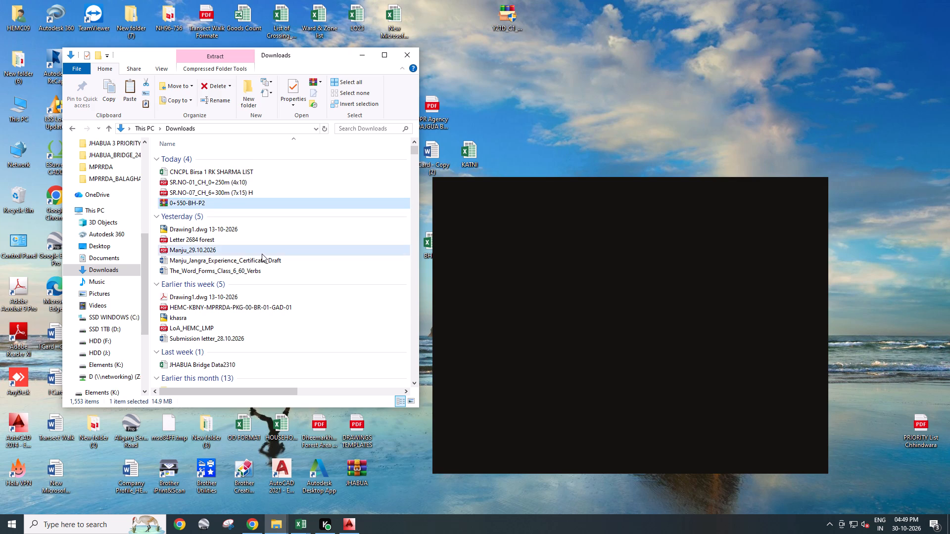
# In the JHABUA_BRIDGE LIST workbook, copy the start date 30-10-2026 from BH-A1 to BH-P2 of the Chhirwa Ryt. to Bhutiyakheda bridge.
pyautogui.click(302, 525)
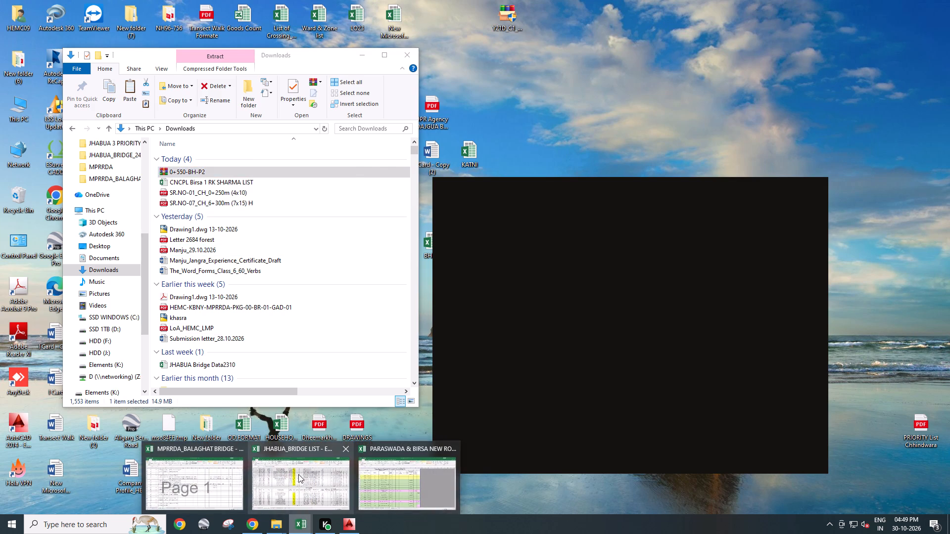
pyautogui.click(298, 474)
pyautogui.scroll(2, 392, 337)
pyautogui.scroll(1, 419, 285)
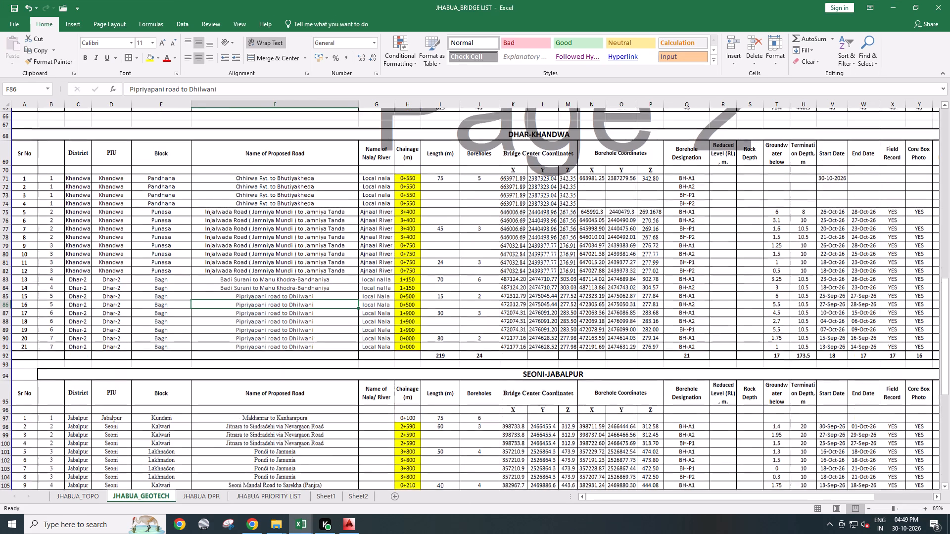
pyautogui.click(687, 227)
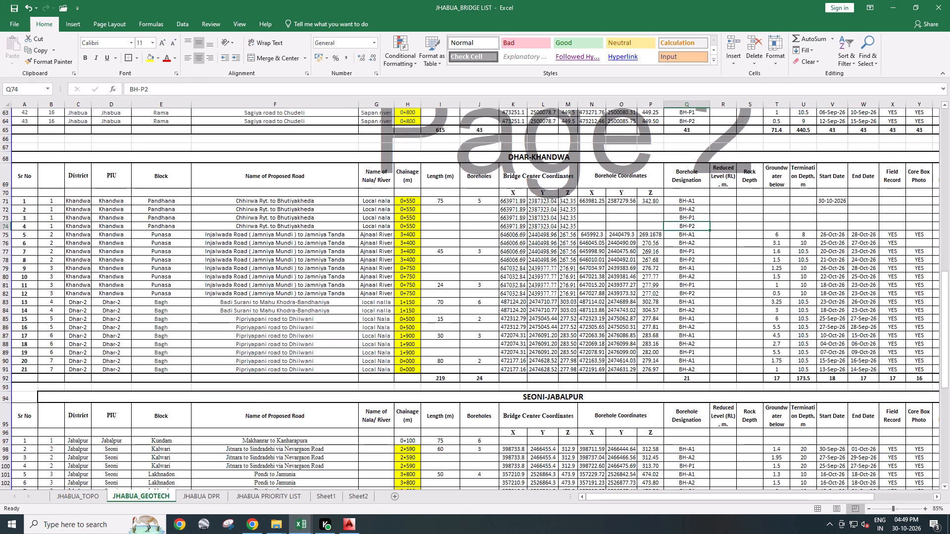
pyautogui.click(825, 205)
pyautogui.hotkey('ctrl', 'c')
pyautogui.click(829, 227)
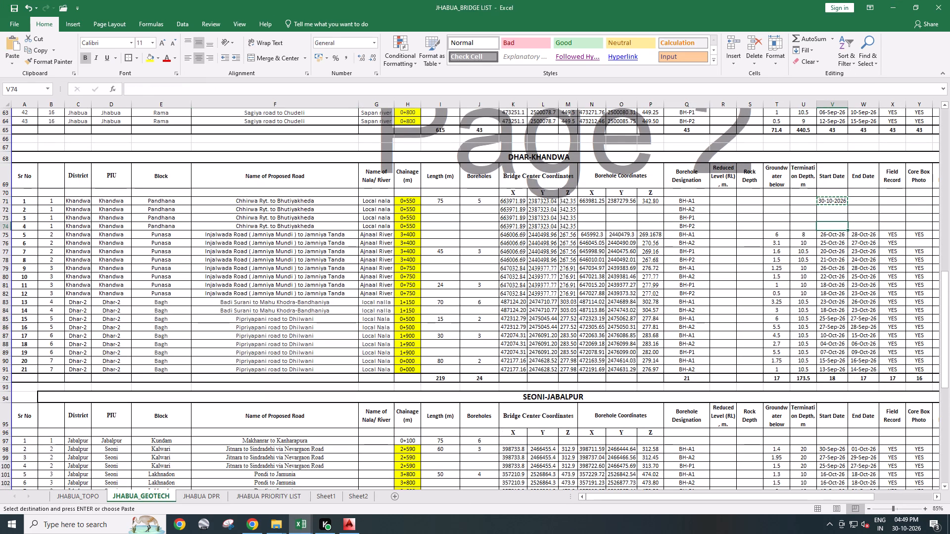
pyautogui.hotkey('ctrl', 'v')
# Copy YES from the row below into the Site Photo cell of borehole BH-P2 at chainage 0+550 and save the workbook.
pyautogui.press('Right')
pyautogui.press('Right')
pyautogui.press('Right')
pyautogui.press('Right')
pyautogui.press('Right')
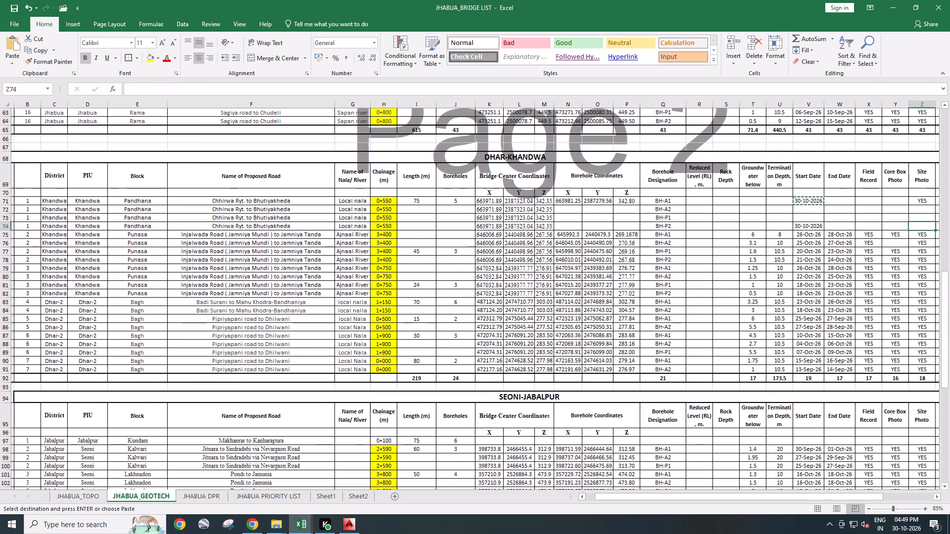
pyautogui.press('Left')
pyautogui.press('Down')
pyautogui.hotkey('ctrl', 'c')
pyautogui.press('Up')
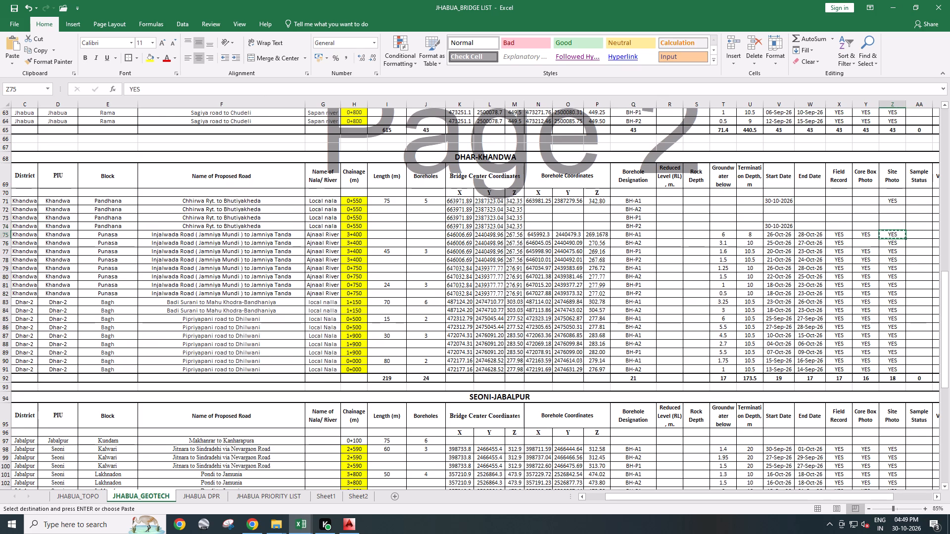
pyautogui.hotkey('ctrl', 'v')
pyautogui.hotkey('ctrl', 's')
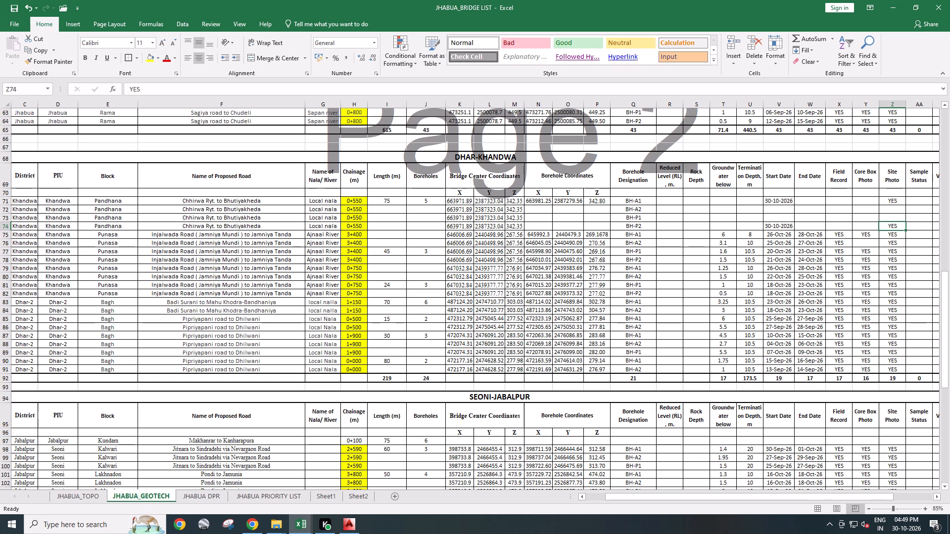
# Switch to the MPRRDA_BALAGHAT BRIDGE workbook.
pyautogui.click(284, 525)
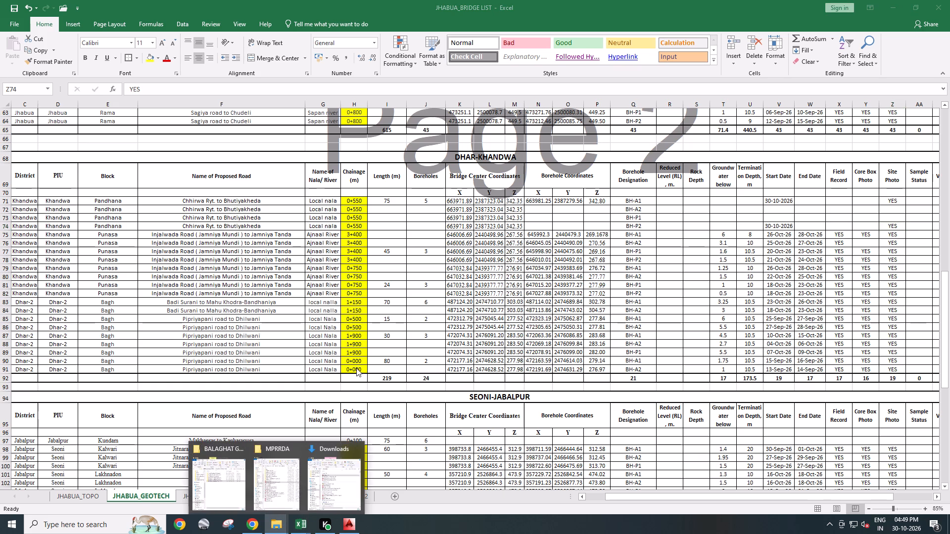
pyautogui.click(303, 526)
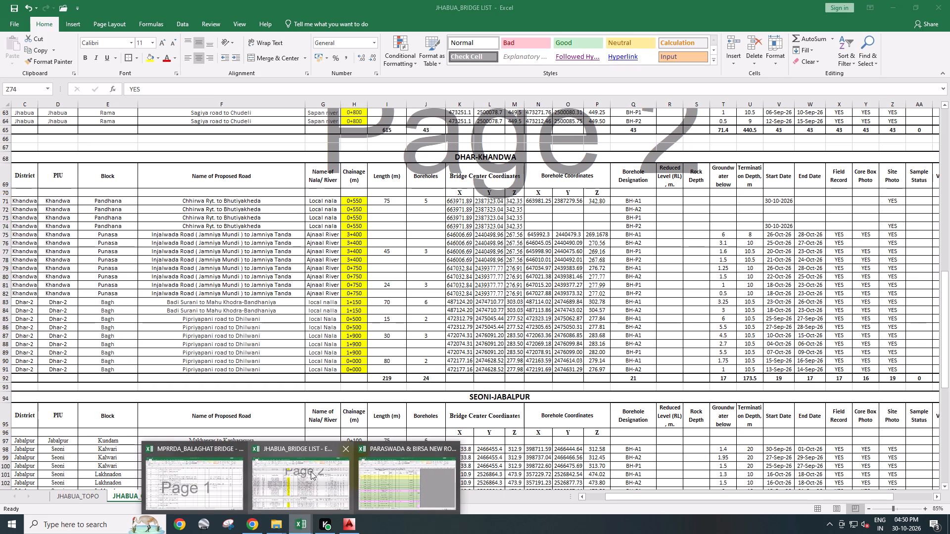
pyautogui.click(211, 488)
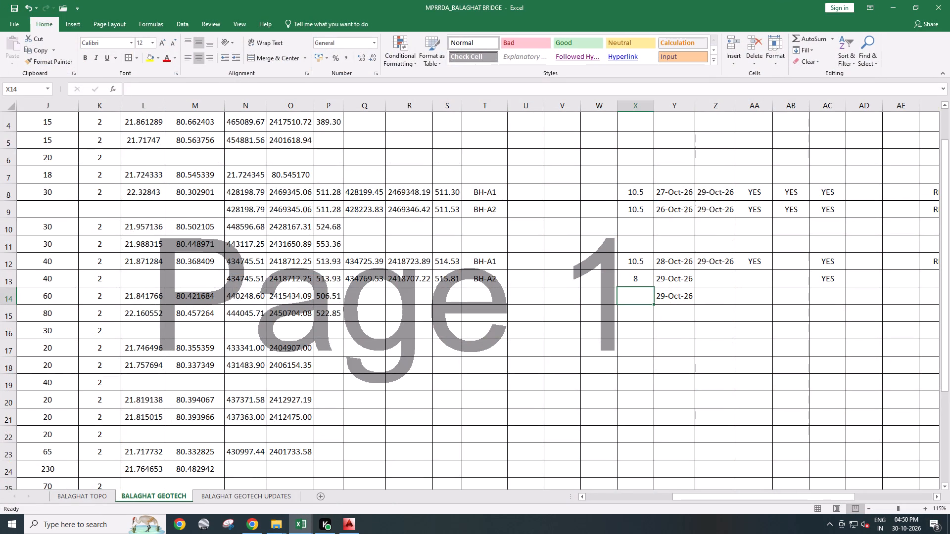
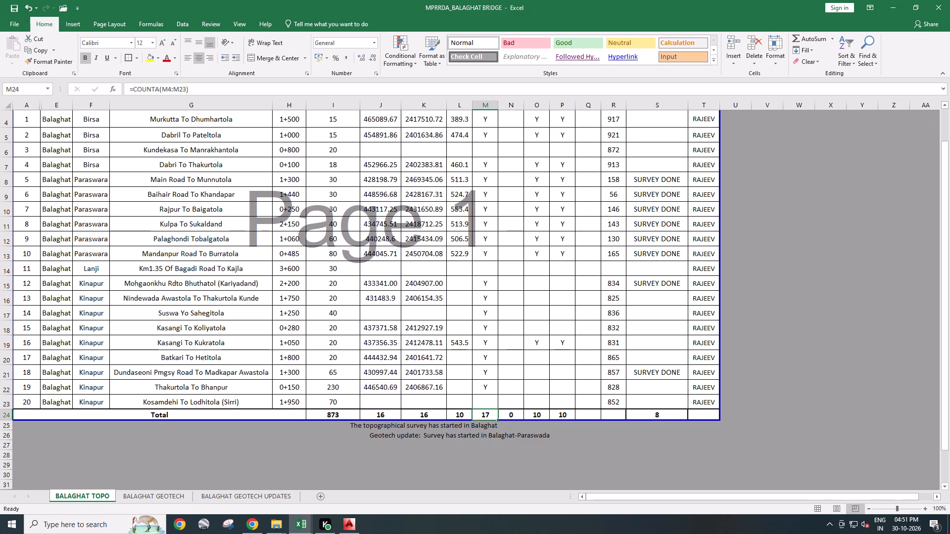
# Launch Google Earth Pro.
pyautogui.doubleClick(210, 526)
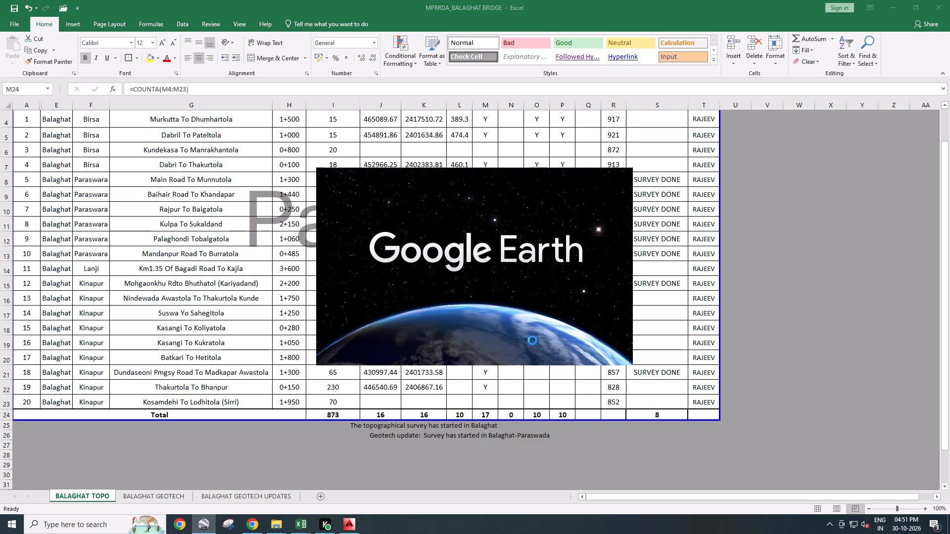
# Switch to AutoCAD and close it along with the open Submission Kulpa To Sukaldand Bridge Ch2150 drawing.
pyautogui.click(352, 526)
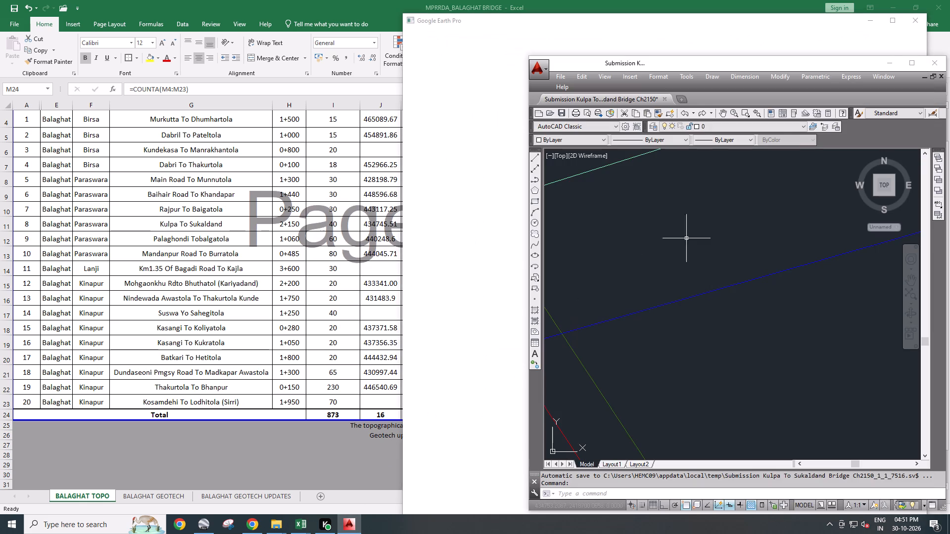
pyautogui.click(934, 68)
pyautogui.click(769, 318)
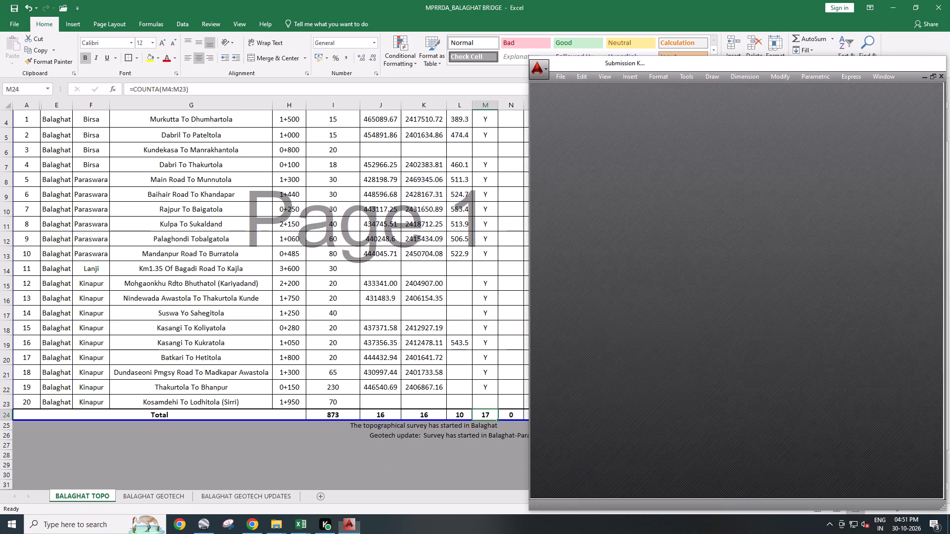
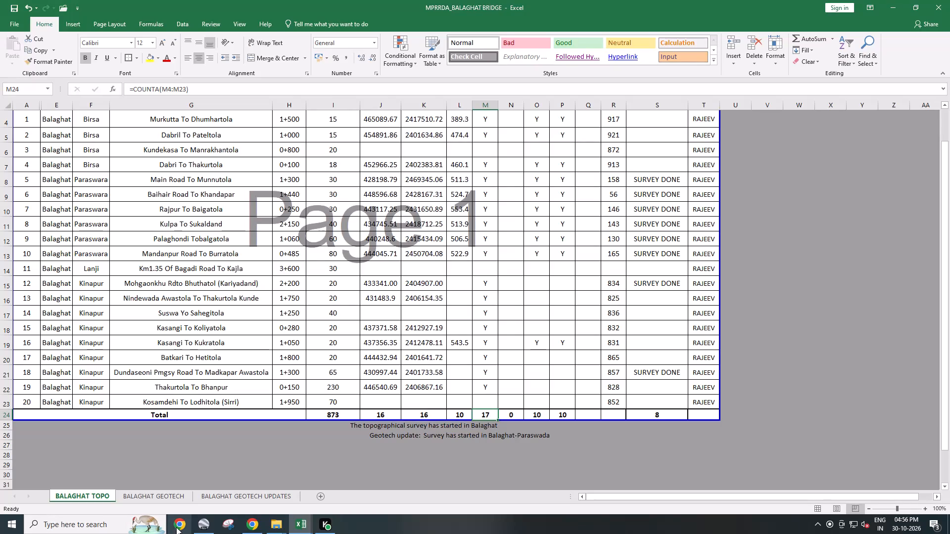
# Switch to Google Earth Pro and copy the 1+250 placemark's easting, 437844, into the Suswa Yo Sahegitola row of the Excel BALAGHAT TOPO sheet.
pyautogui.click(205, 526)
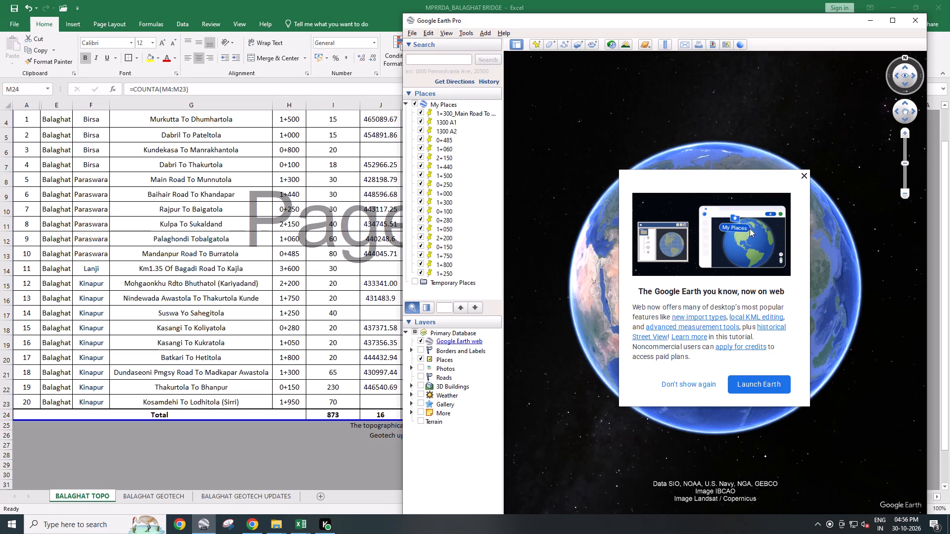
pyautogui.click(806, 178)
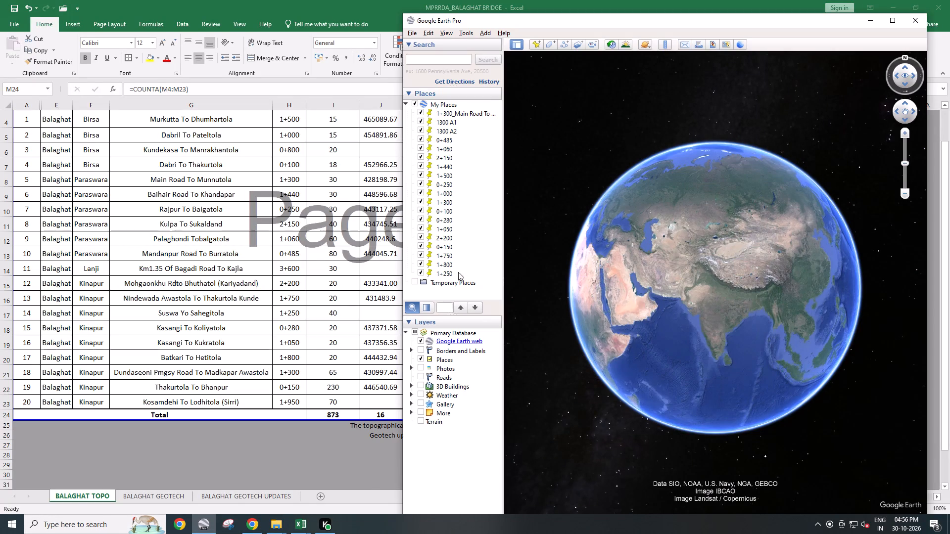
pyautogui.rightClick(453, 275)
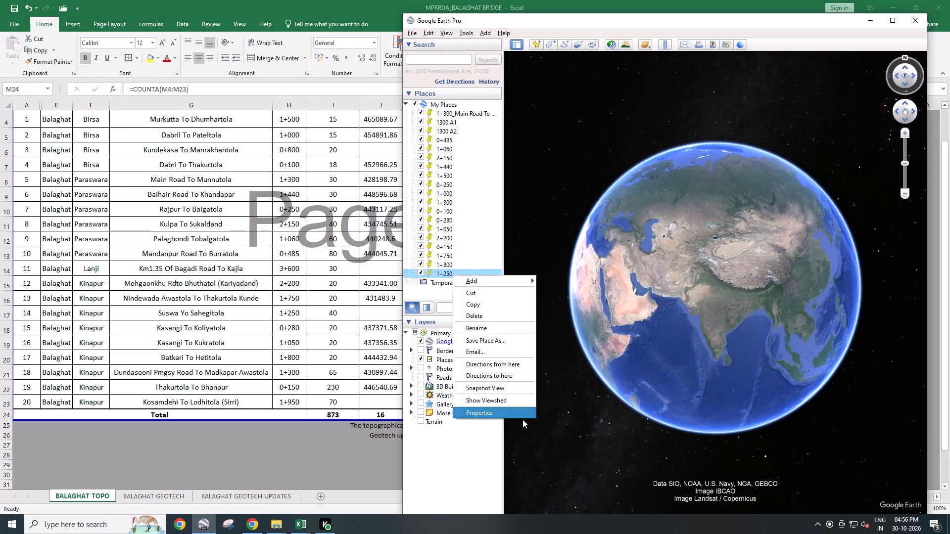
pyautogui.click(510, 415)
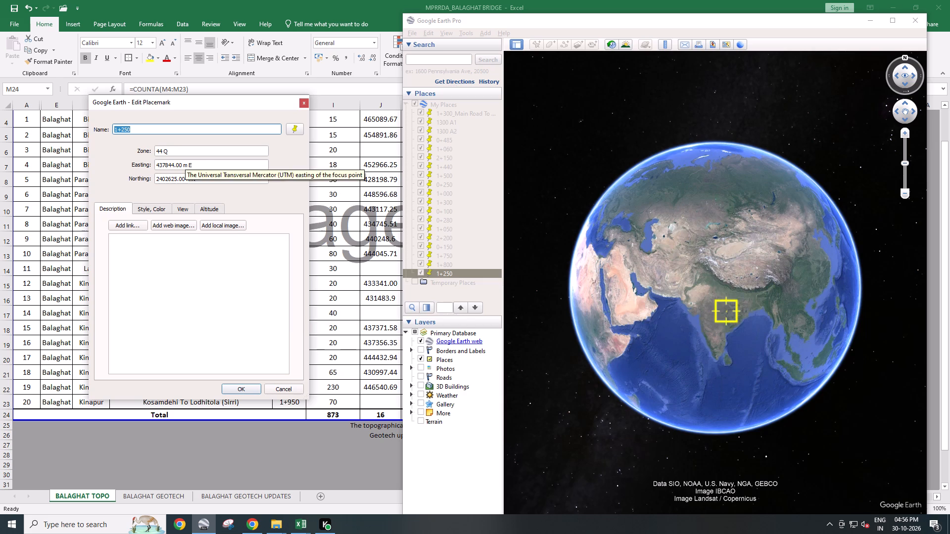
pyautogui.moveTo(184, 162); pyautogui.dragTo(133, 168)
pyautogui.hotkey('ctrl', 'c')
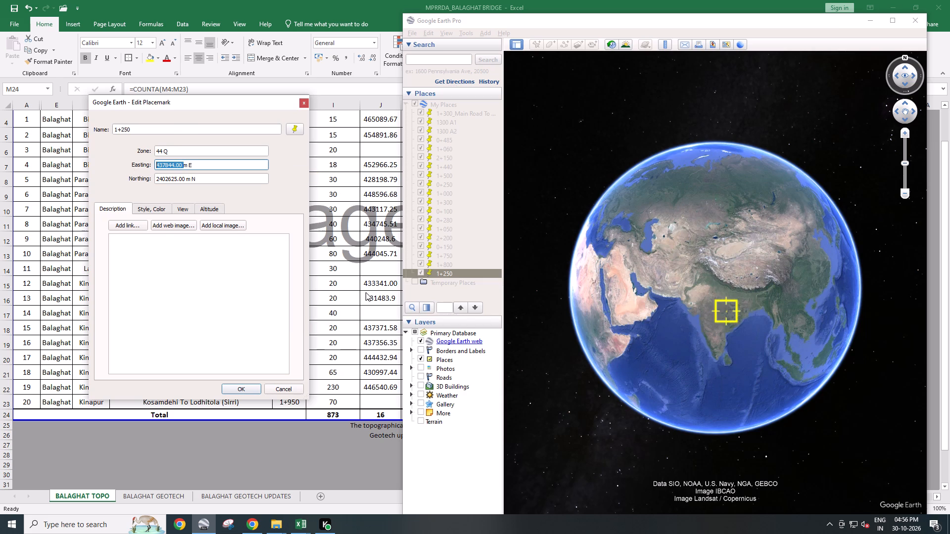
pyautogui.click(371, 295)
pyautogui.click(377, 315)
pyautogui.hotkey('ctrl', 'v')
# Copy the 1+250 placemark's northing, 2402625, into the Suswa Yo Sahegitola row beside its easting and save the workbook.
pyautogui.hotkey('alt', 'Tab')
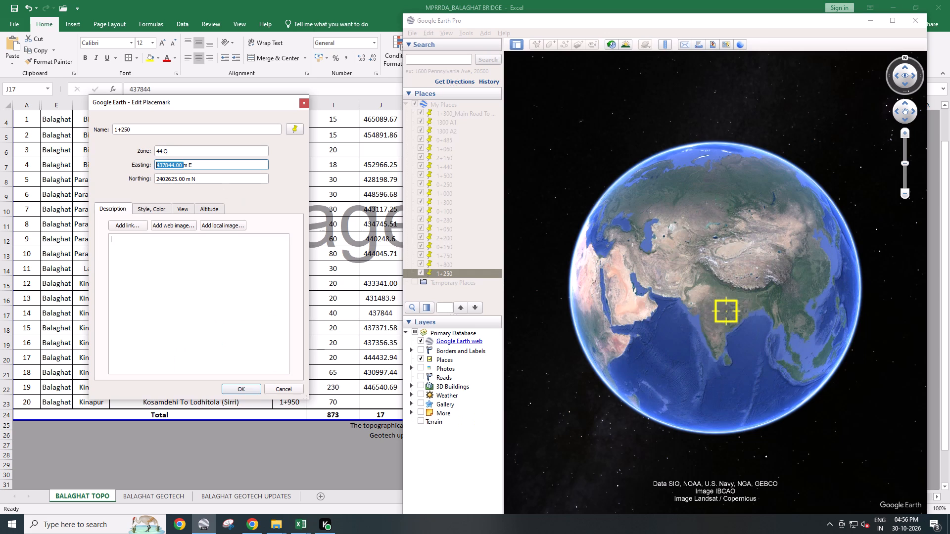
pyautogui.moveTo(184, 177); pyautogui.dragTo(127, 177)
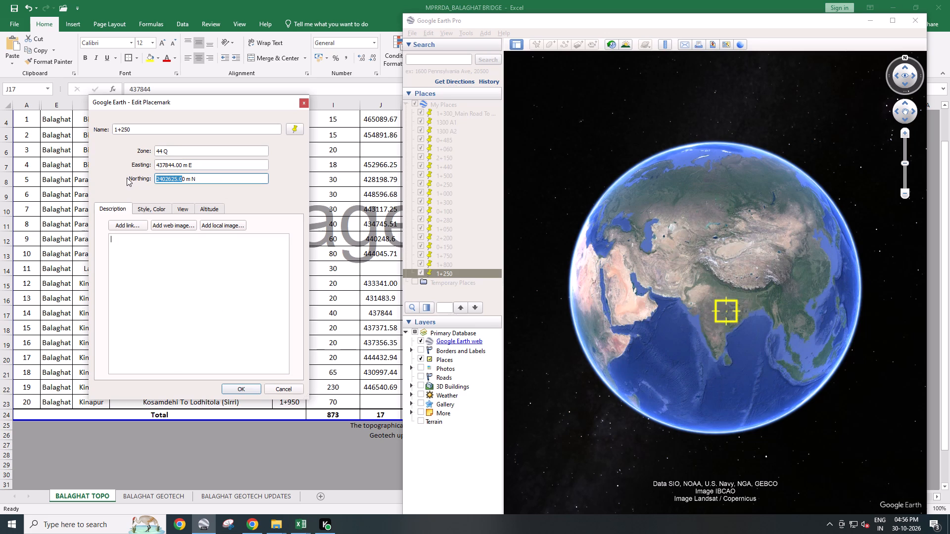
pyautogui.hotkey('ctrl', 'c')
pyautogui.click(387, 376)
pyautogui.click(427, 314)
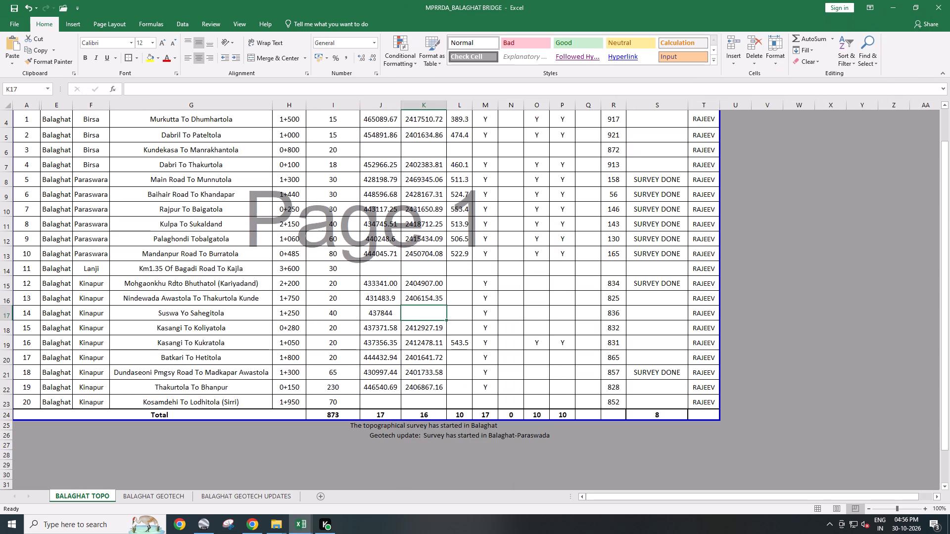
pyautogui.hotkey('ctrl', 'v')
pyautogui.hotkey('ctrl', 's')
pyautogui.hotkey('ctrl', 's')
pyautogui.hotkey('ctrl', 's')
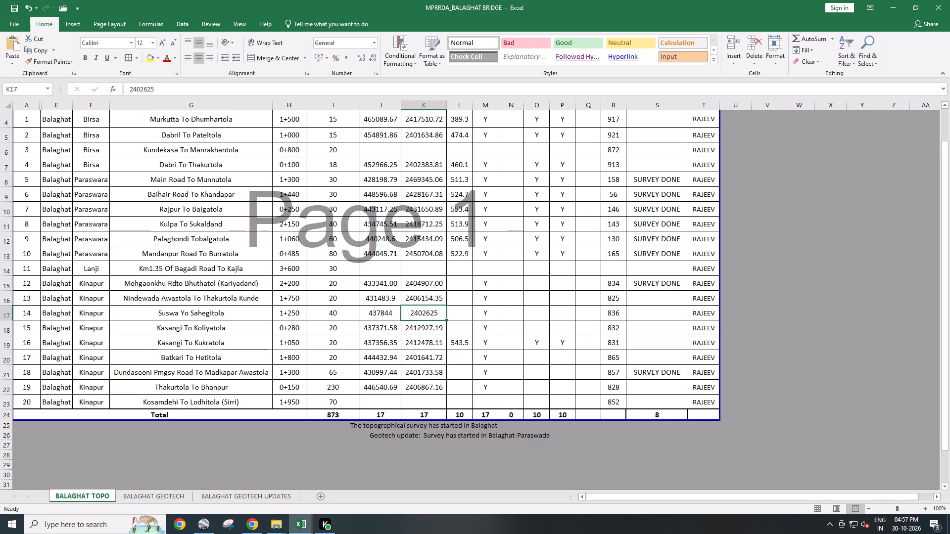
# Return to Google Earth Pro and close the 1+250 placemark's properties.
pyautogui.hotkey('alt', 'Tab')
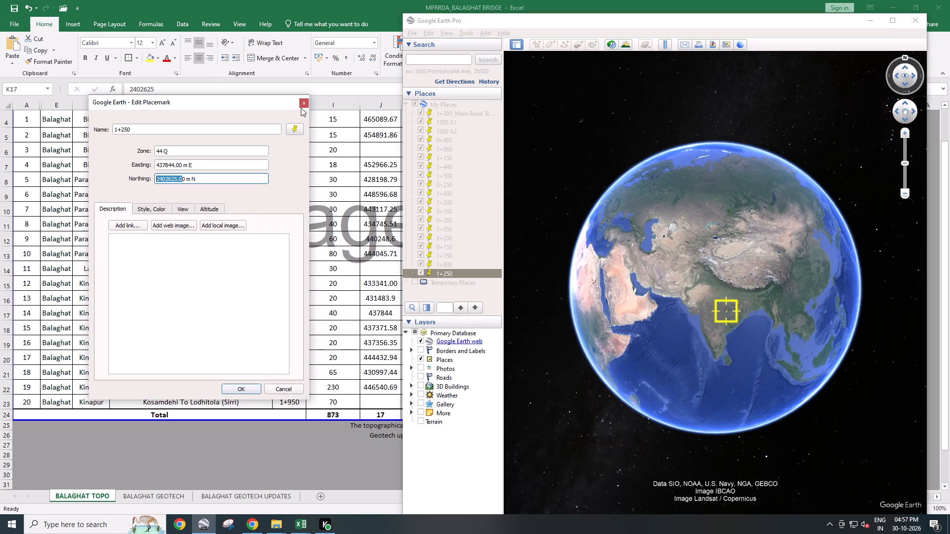
pyautogui.click(300, 106)
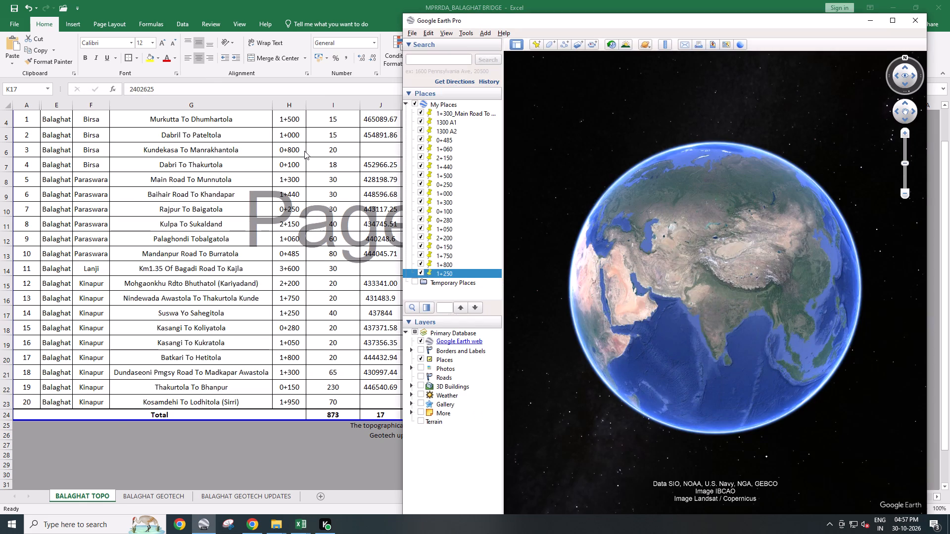
# Close Google Earth Pro and save the MPRRDA_BALAGHAT BRIDGE workbook in Excel.
pyautogui.click(910, 23)
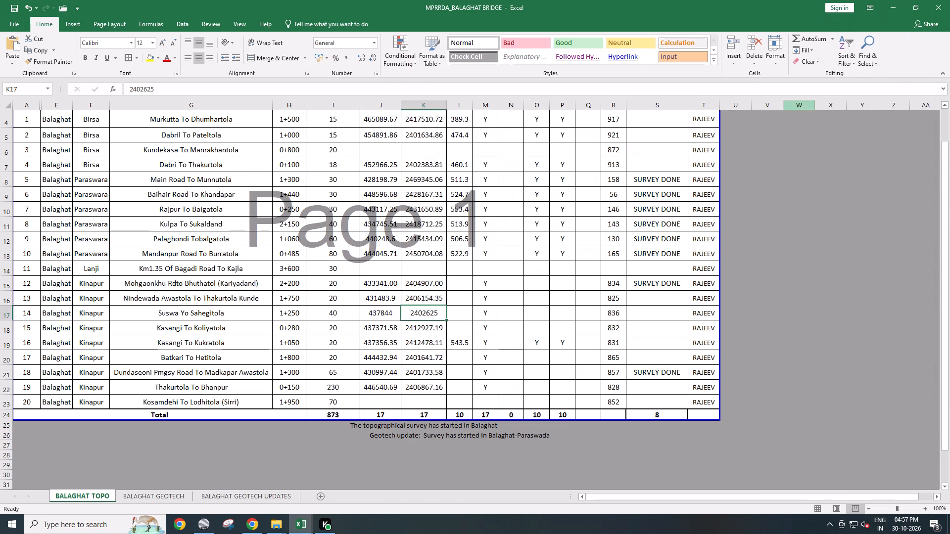
pyautogui.hotkey('ctrl', 's')
pyautogui.scroll(2, 382, 426)
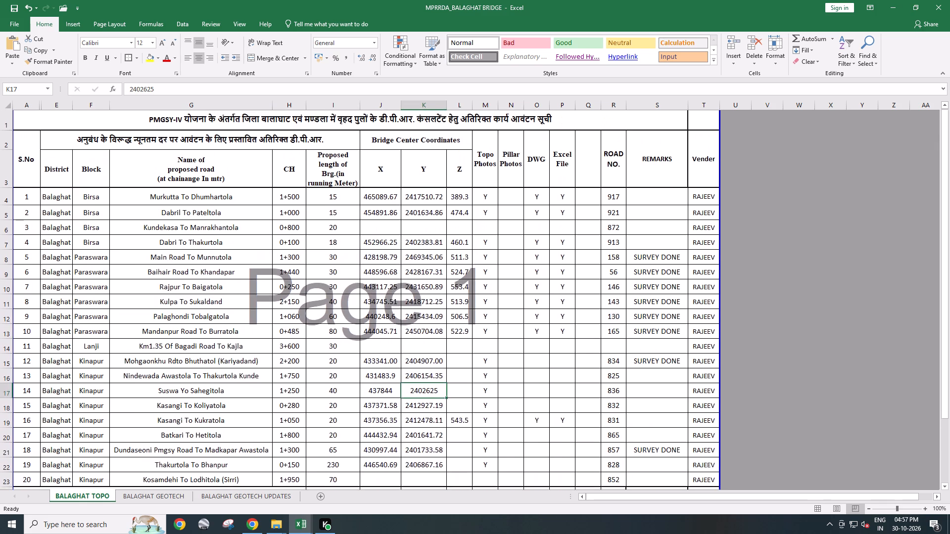
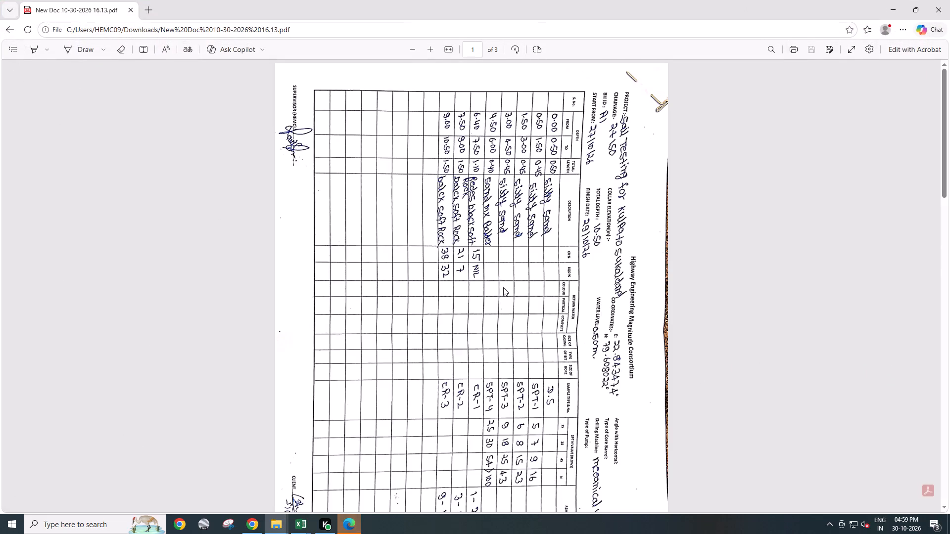
# Examine the three scanned borehole log pages in New Doc 10-30-2026 16.13 for project, chainage and borehole ID, and close the PDF.
pyautogui.scroll(-20, 503, 287)
pyautogui.scroll(-9, 503, 287)
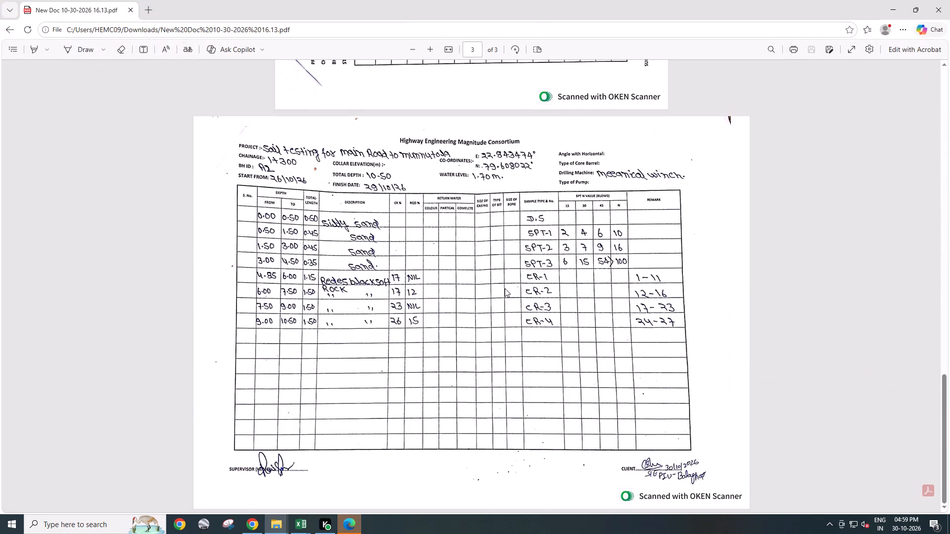
pyautogui.scroll(-1, 505, 288)
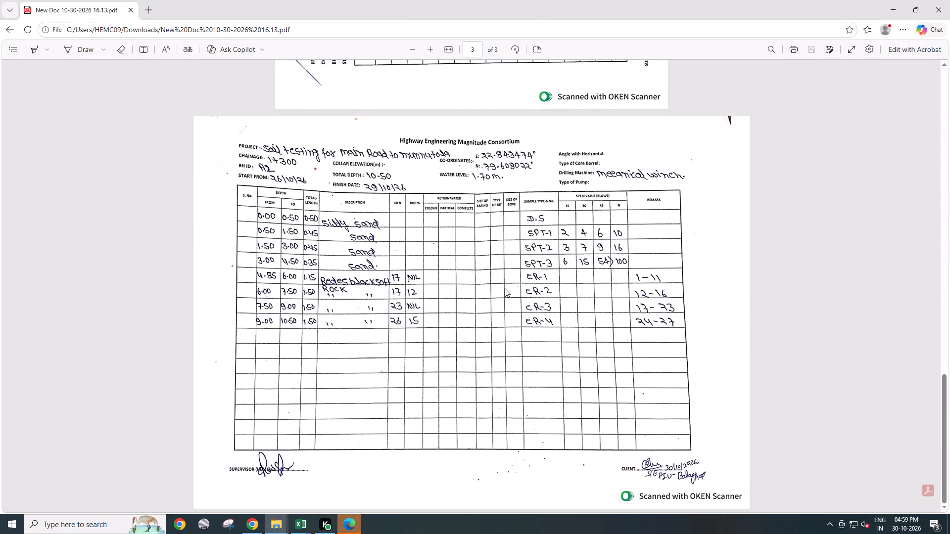
pyautogui.scroll(3, 474, 347)
pyautogui.scroll(-1, 474, 347)
pyautogui.scroll(20, 474, 347)
pyautogui.scroll(8, 474, 347)
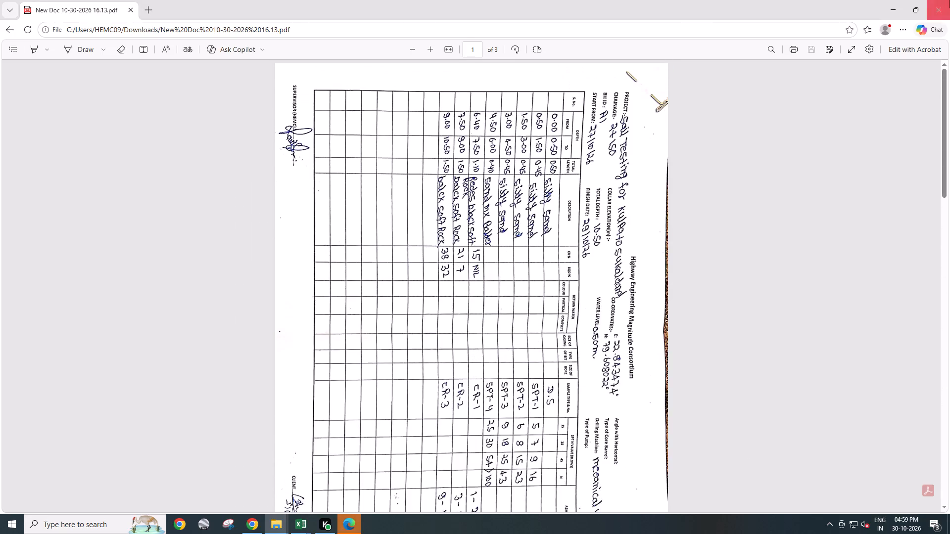
pyautogui.click(946, 1)
# Open the file name of the New Doc 10-30-2026 16.13 PDF in Downloads for renaming.
pyautogui.click(192, 193)
pyautogui.press('F2')
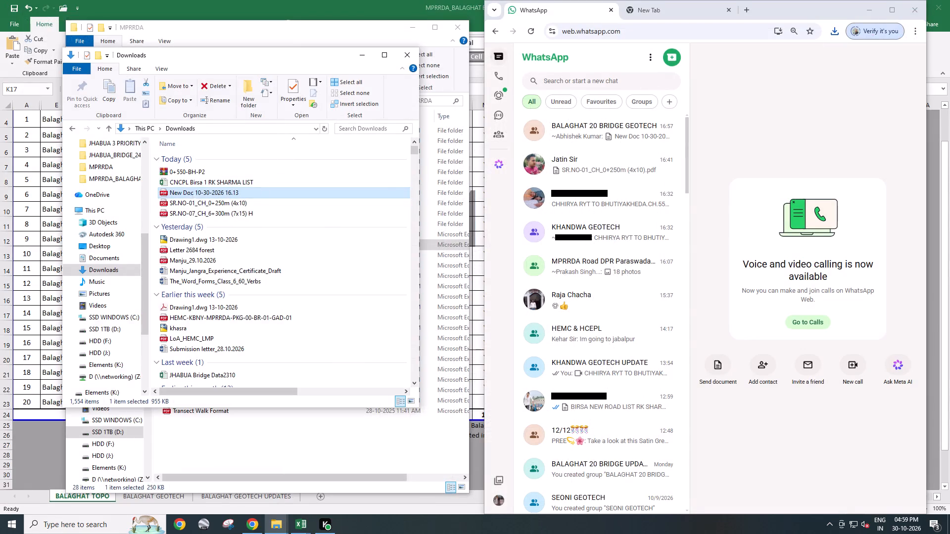
# Rename the New Doc 10-30-2026 16.13 PDF in Downloads, starting the new name with BALAGHAT.
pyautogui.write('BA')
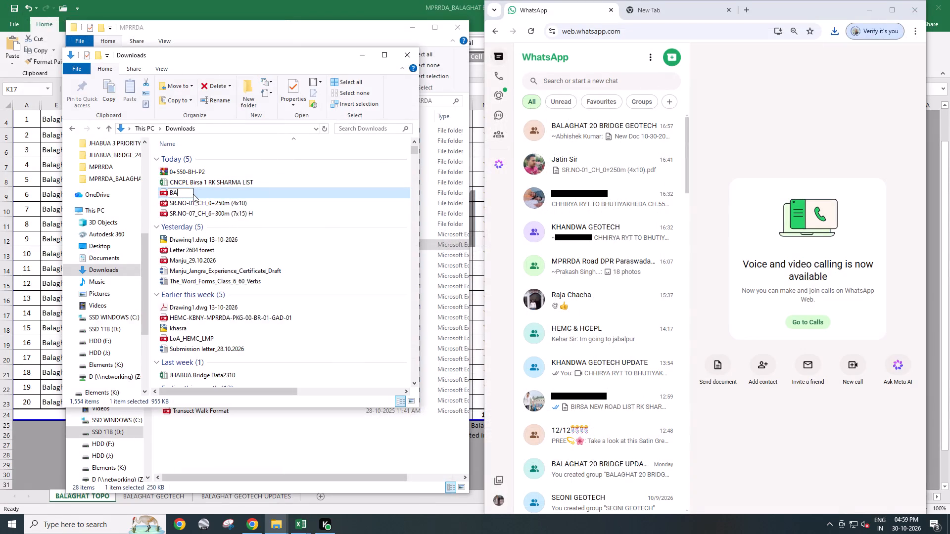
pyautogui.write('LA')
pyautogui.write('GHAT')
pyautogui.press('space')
# Complete the scanned PDF's new name in Downloads as BALAGHAT SIGN BORELOGS.
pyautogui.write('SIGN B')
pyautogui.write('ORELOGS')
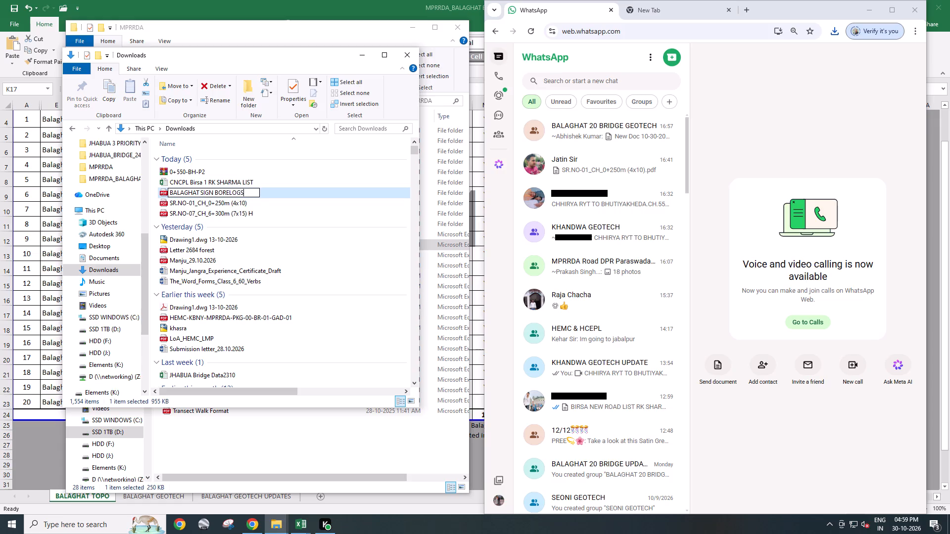
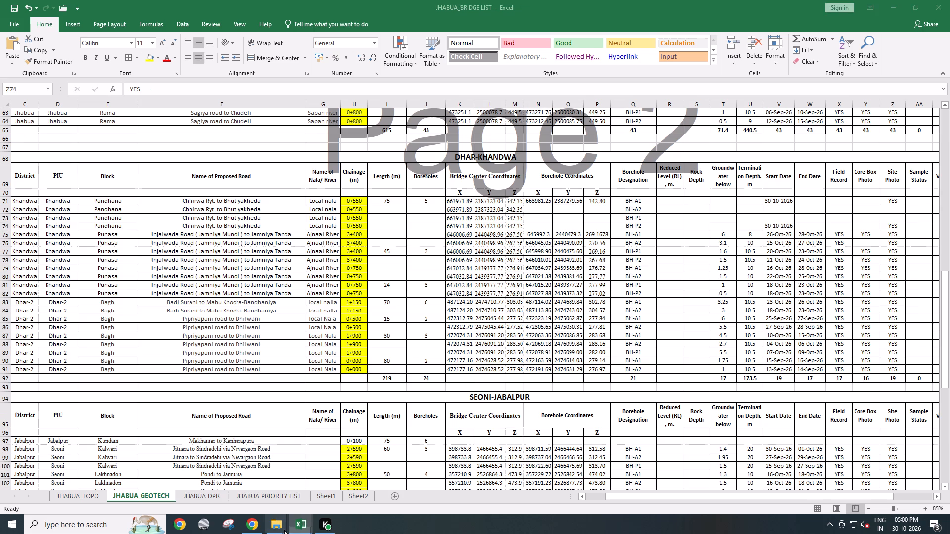
# Move the 0+550-BH-P2 archive from Downloads into the 0+550 folder under JHABUA 3 PRIORITY GEOTECH in JHABUA_BRIDGE_24-07-2026.
pyautogui.click(278, 525)
pyautogui.click(332, 471)
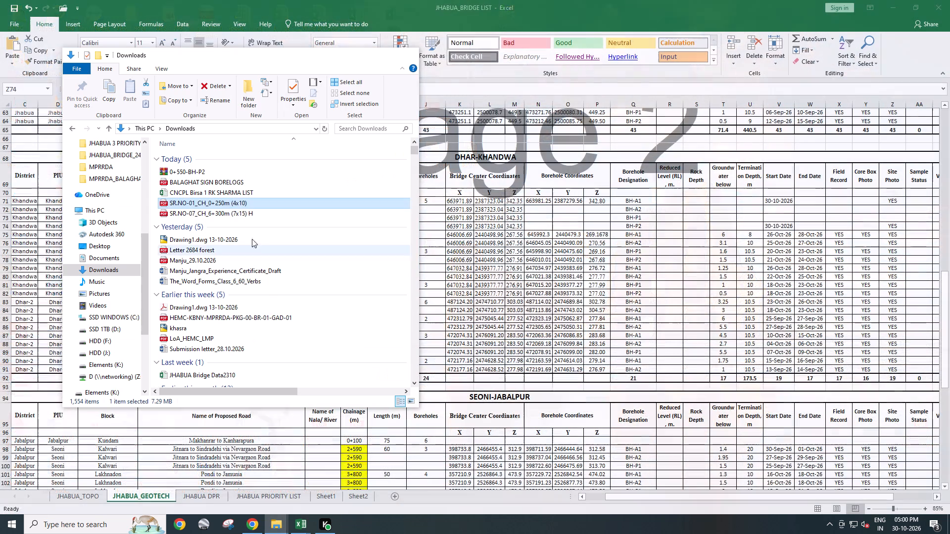
pyautogui.click(215, 173)
pyautogui.hotkey('ctrl', 'x')
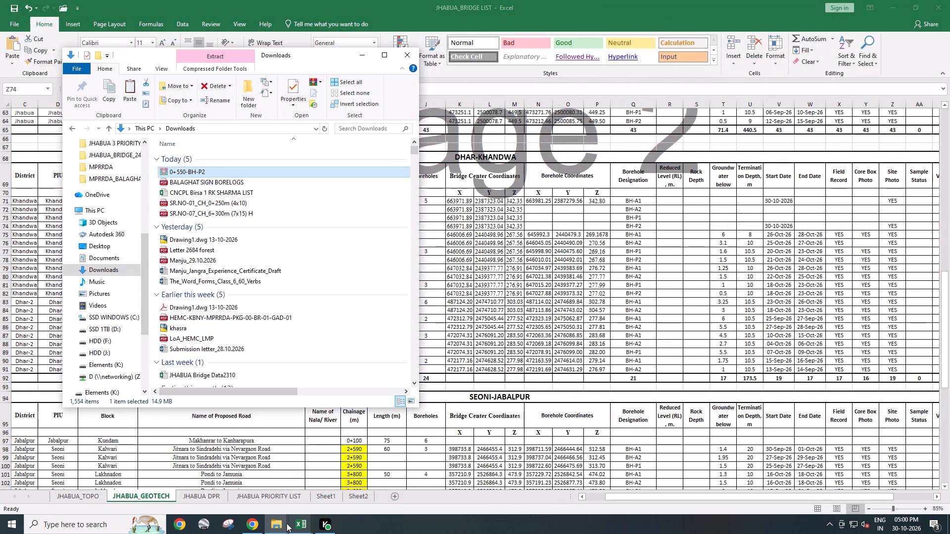
pyautogui.click(279, 522)
pyautogui.click(271, 478)
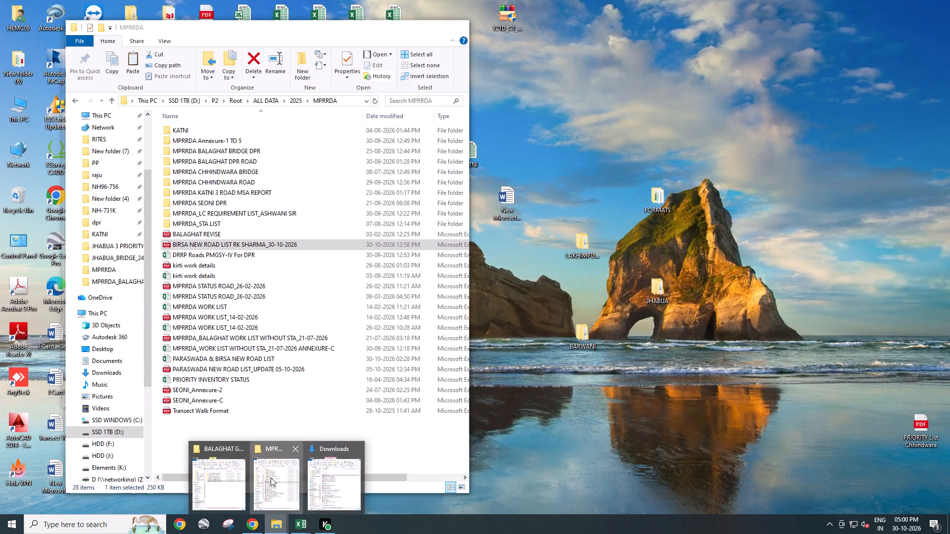
pyautogui.moveTo(289, 35); pyautogui.dragTo(686, 50)
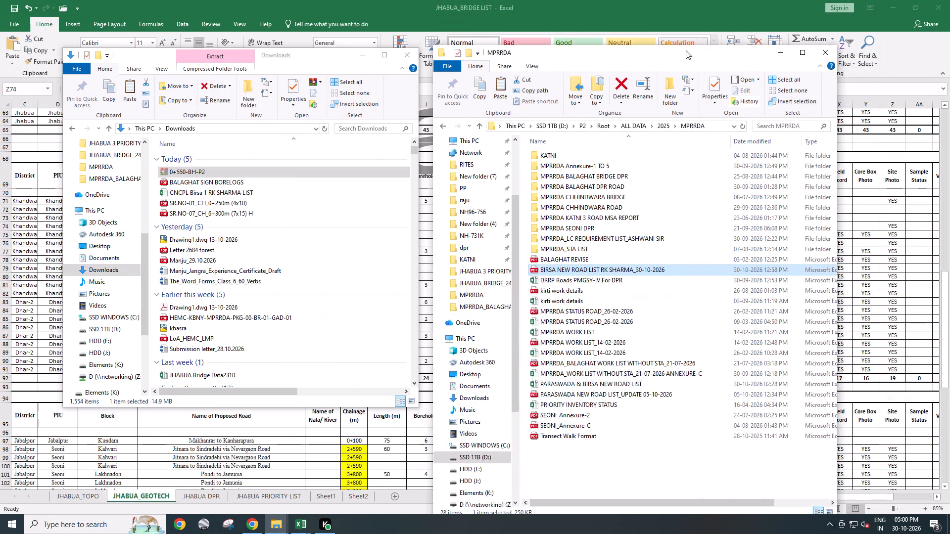
pyautogui.moveTo(686, 50); pyautogui.dragTo(687, 50)
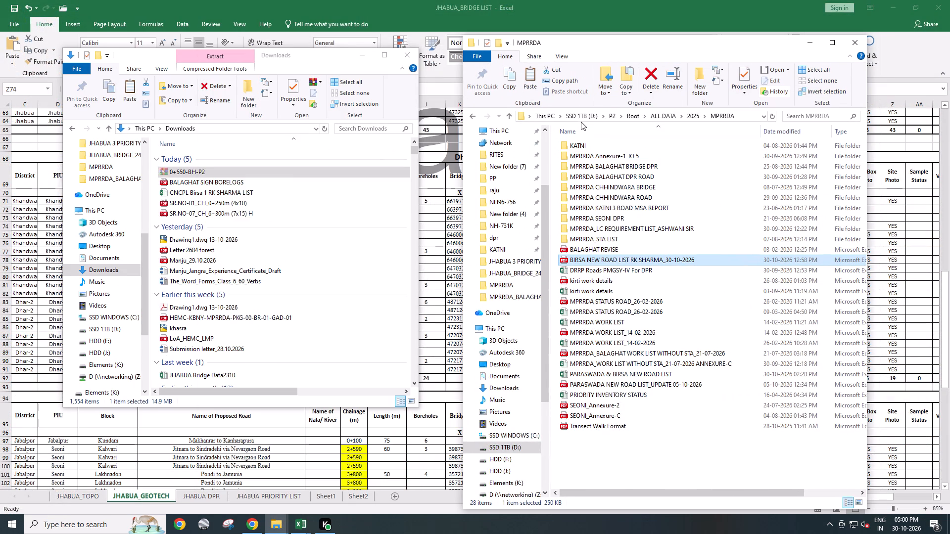
pyautogui.click(581, 119)
pyautogui.doubleClick(578, 167)
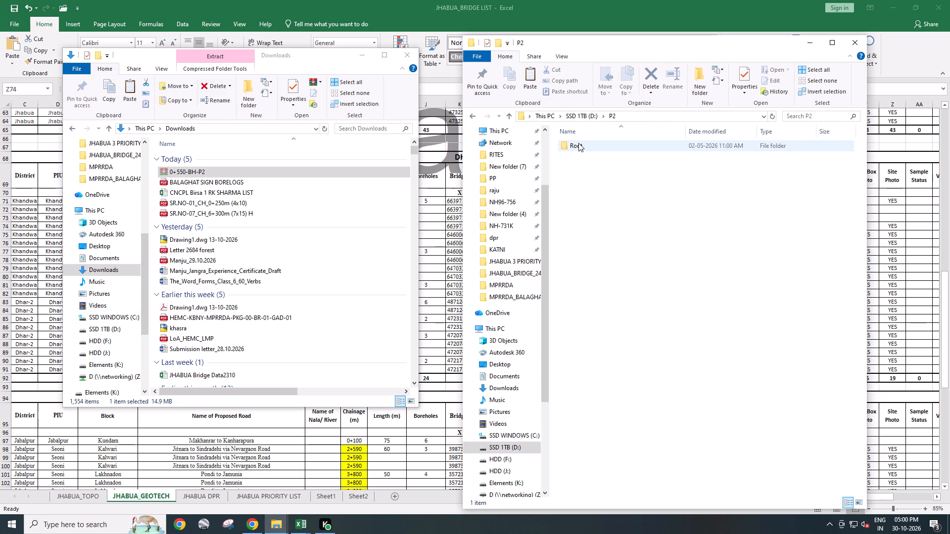
pyautogui.tripleClick(578, 143)
pyautogui.click(578, 143)
pyautogui.doubleClick(579, 207)
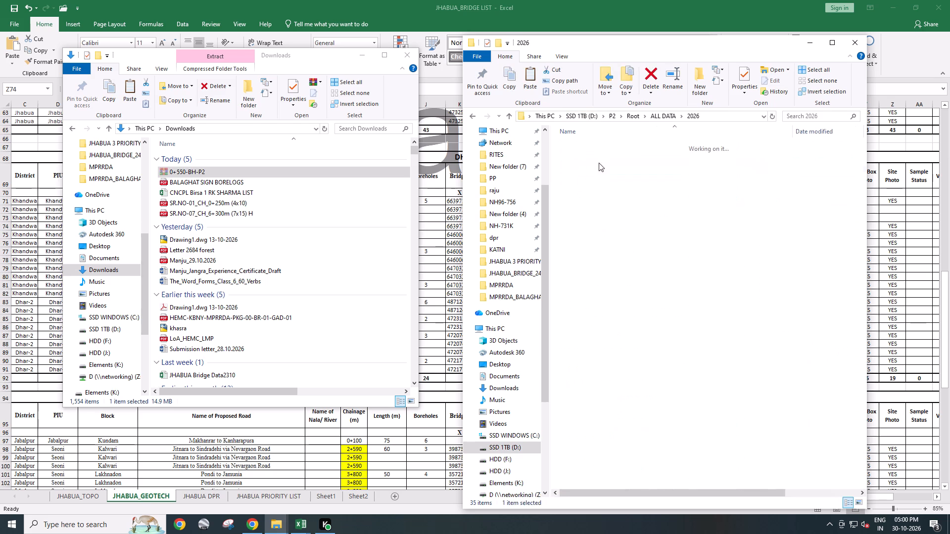
pyautogui.doubleClick(605, 207)
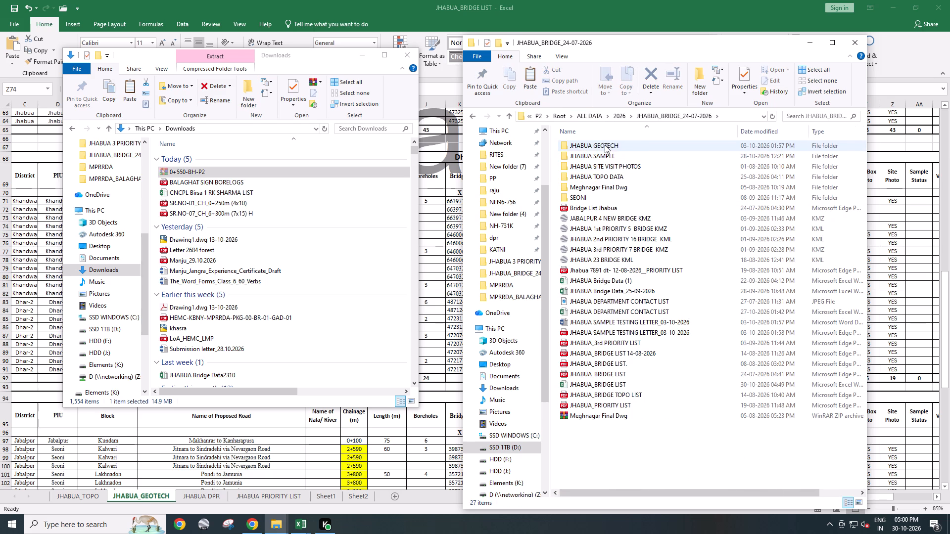
pyautogui.doubleClick(605, 145)
pyautogui.doubleClick(612, 169)
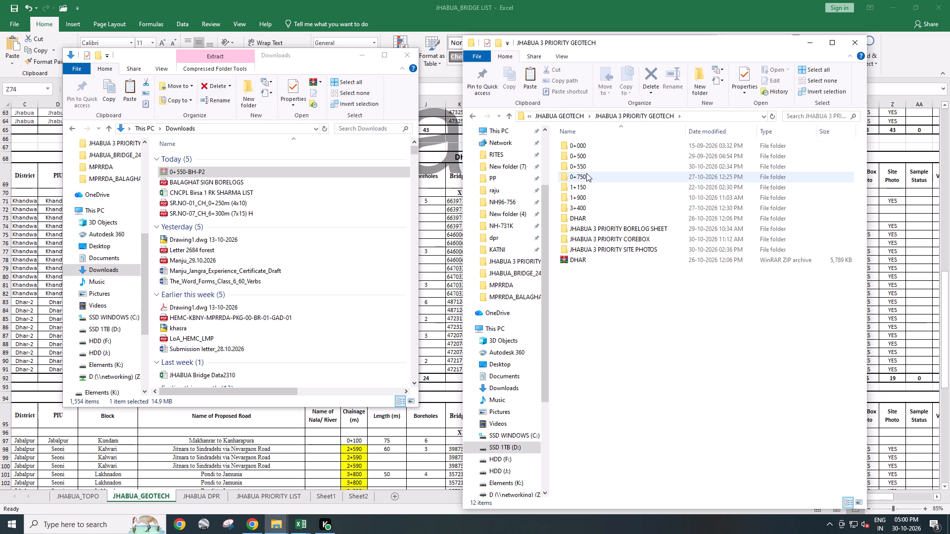
pyautogui.doubleClick(586, 167)
pyautogui.hotkey('ctrl', 'v')
# Extract the 0+550-BH-P2 archive into a folder of the same name and delete the archive.
pyautogui.rightClick(598, 166)
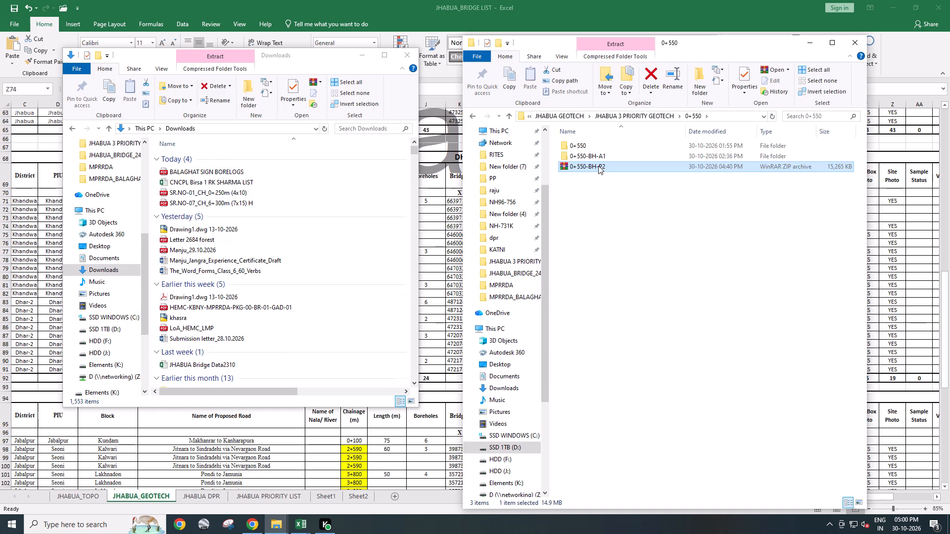
pyautogui.click(624, 201)
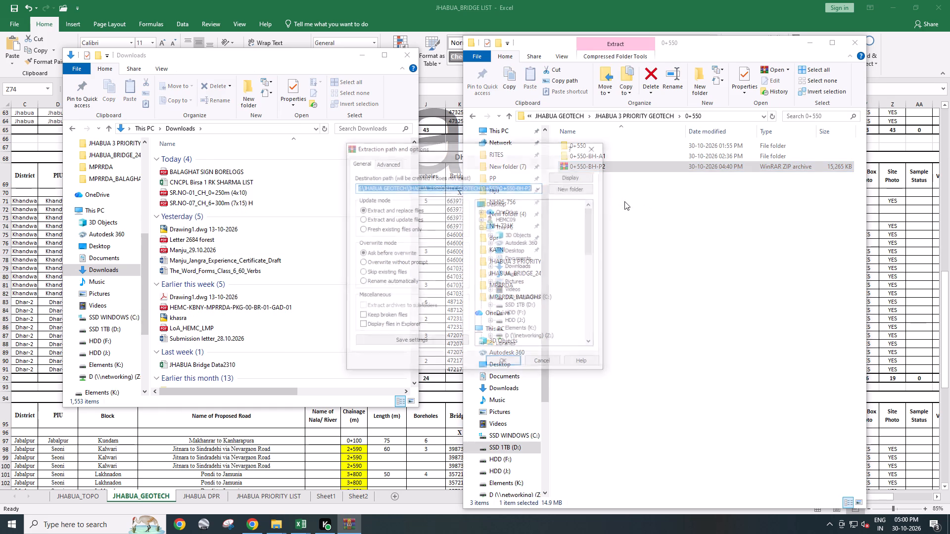
pyautogui.click(499, 363)
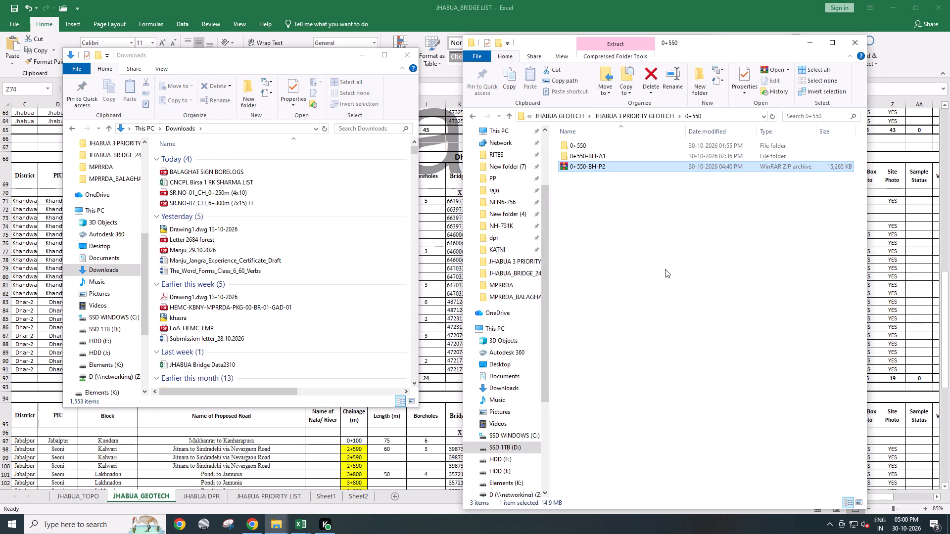
pyautogui.press('Delete')
# Rename the 16.31.28 WhatsApp image in the 0+550-BH-P2 folder as 0+550-BH-P2_F, reusing the folder name, and copy the new name.
pyautogui.click(604, 164)
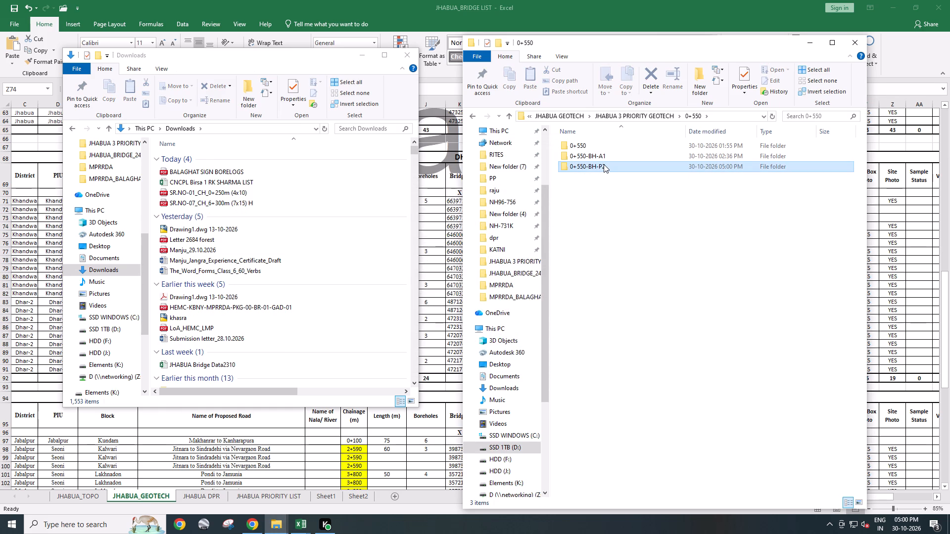
pyautogui.press('F2')
pyautogui.hotkey('ctrl', 'c')
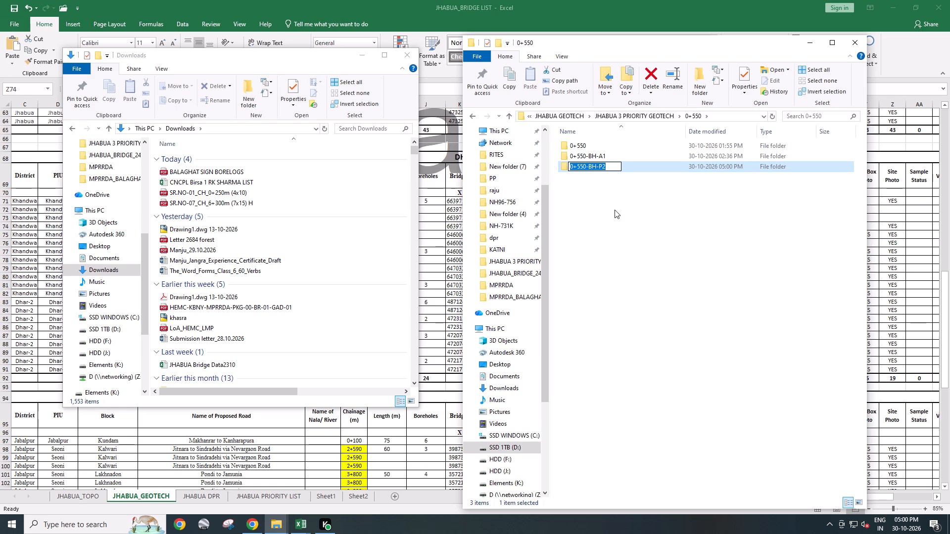
pyautogui.click(617, 213)
pyautogui.doubleClick(617, 171)
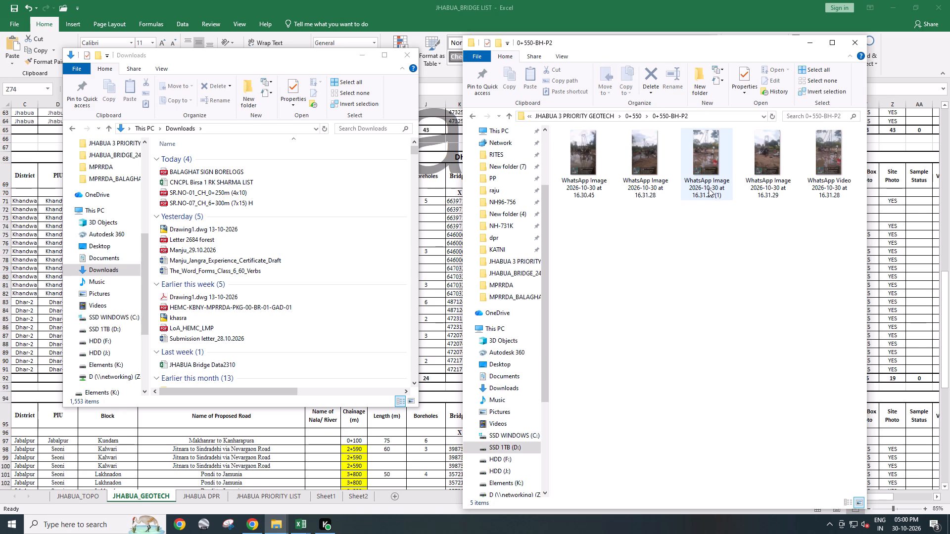
pyautogui.click(623, 185)
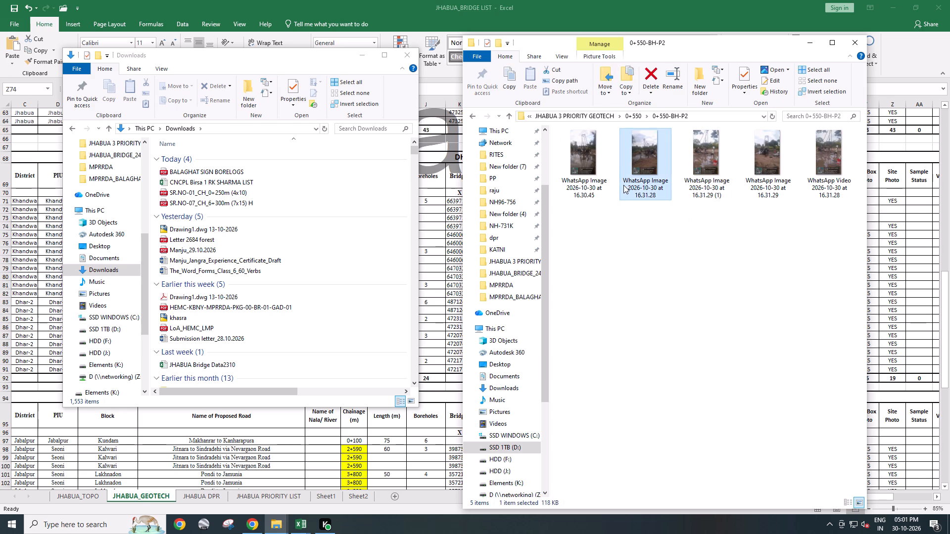
pyautogui.press('F2')
pyautogui.hotkey('ctrl', 'v')
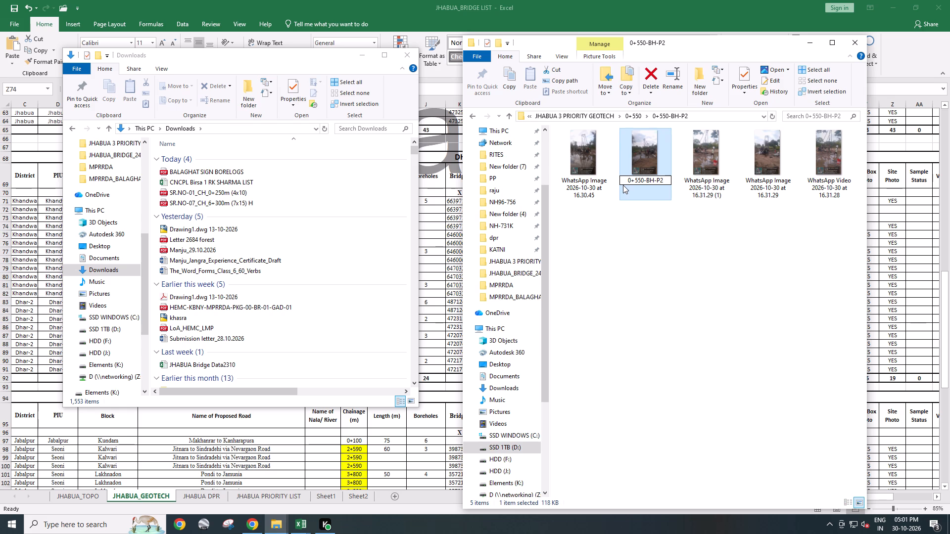
pyautogui.write('_F')
pyautogui.hotkey('ctrl', 'a')
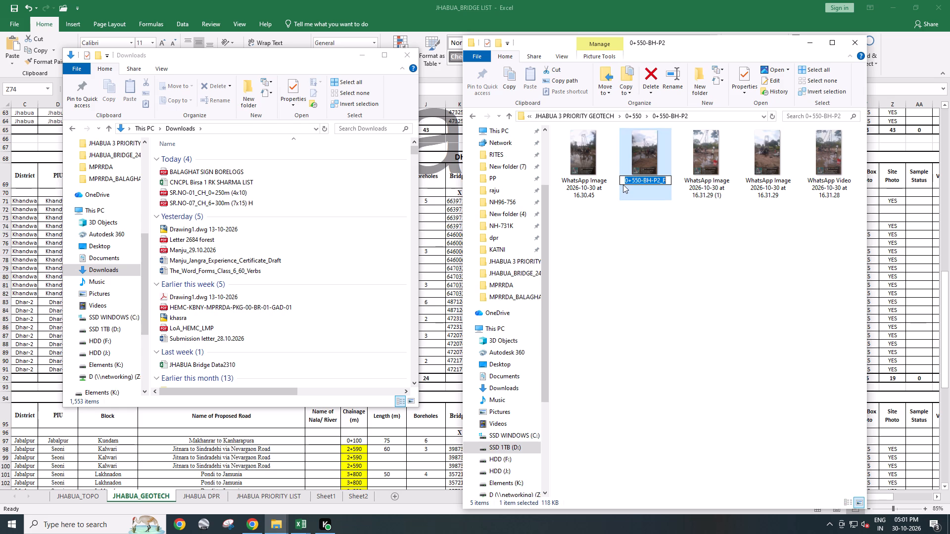
pyautogui.hotkey('ctrl', 'c')
# Reuse the copied name 0+550-BH-P2_F for the 16.30.45 image and open the next photo's name for editing.
pyautogui.click(591, 187)
pyautogui.press('F2')
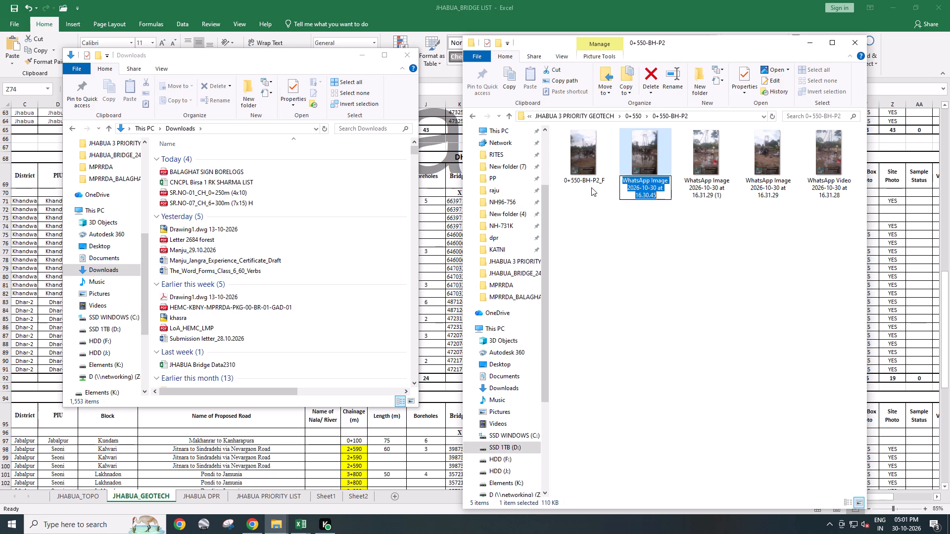
pyautogui.hotkey('ctrl', 'v')
pyautogui.click(694, 196)
pyautogui.press('F2')
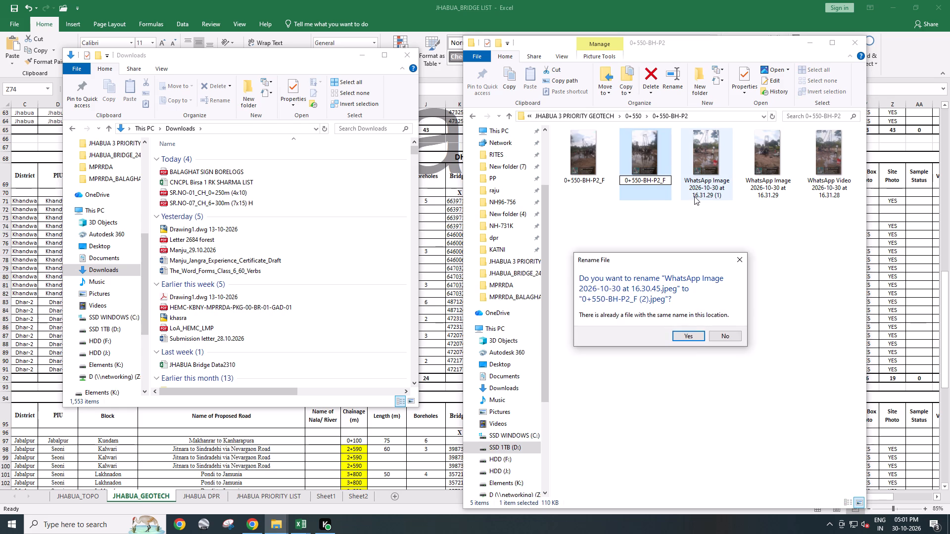
# Accept 0+550-BH-P2_F (2) for the 16.30.45 image, and rename the two 16.31.29 images with the copied name as numbers (3) and (4).
pyautogui.click(689, 334)
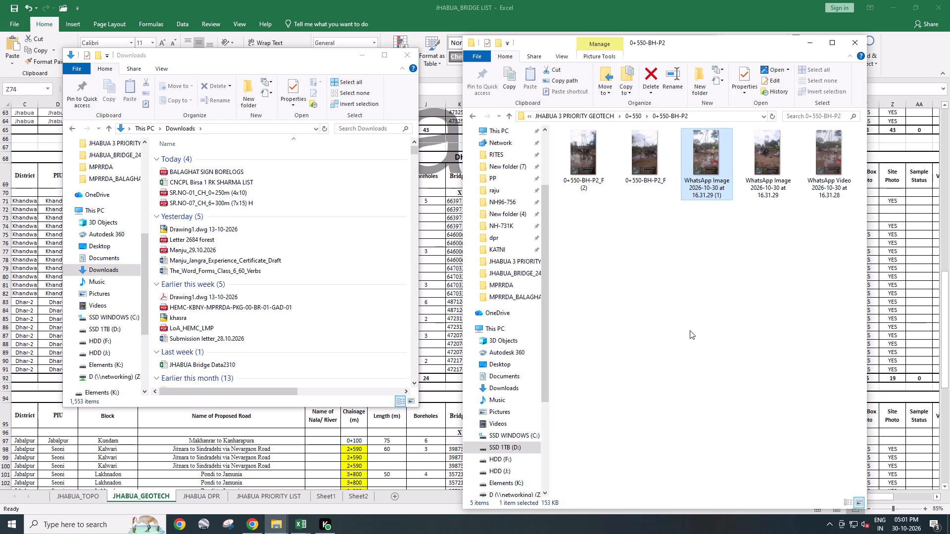
pyautogui.click(714, 184)
pyautogui.press('F2')
pyautogui.hotkey('ctrl', 'v')
pyautogui.click(757, 188)
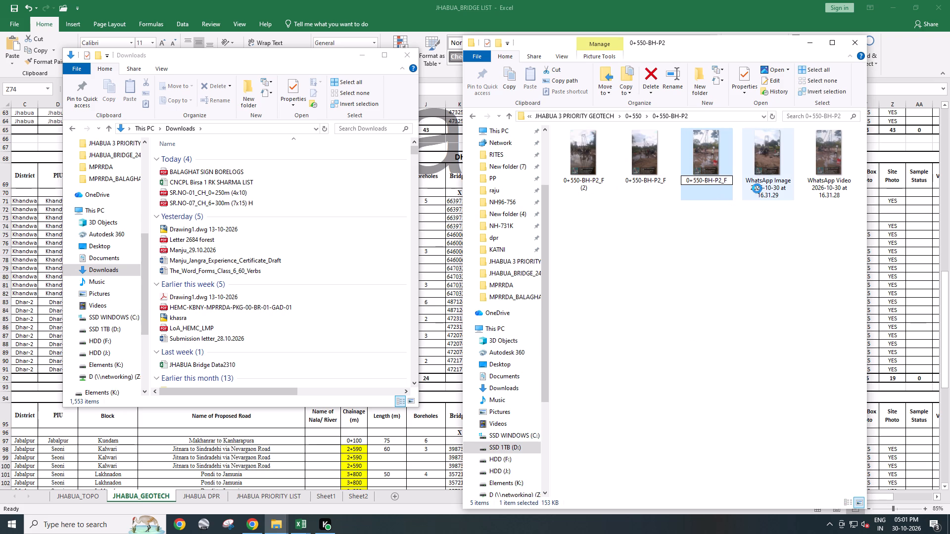
pyautogui.click(688, 332)
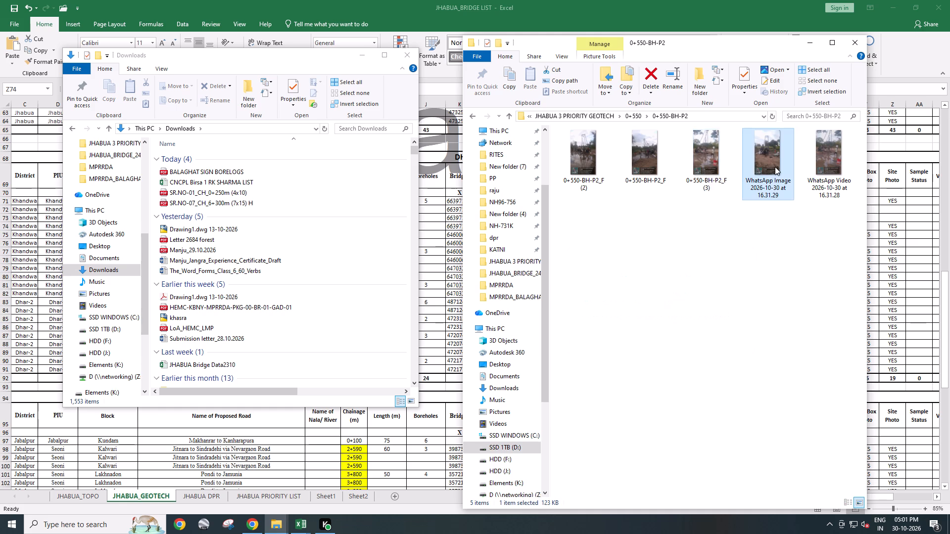
pyautogui.click(770, 185)
pyautogui.press('F2')
pyautogui.hotkey('ctrl', 'v')
pyautogui.click(736, 255)
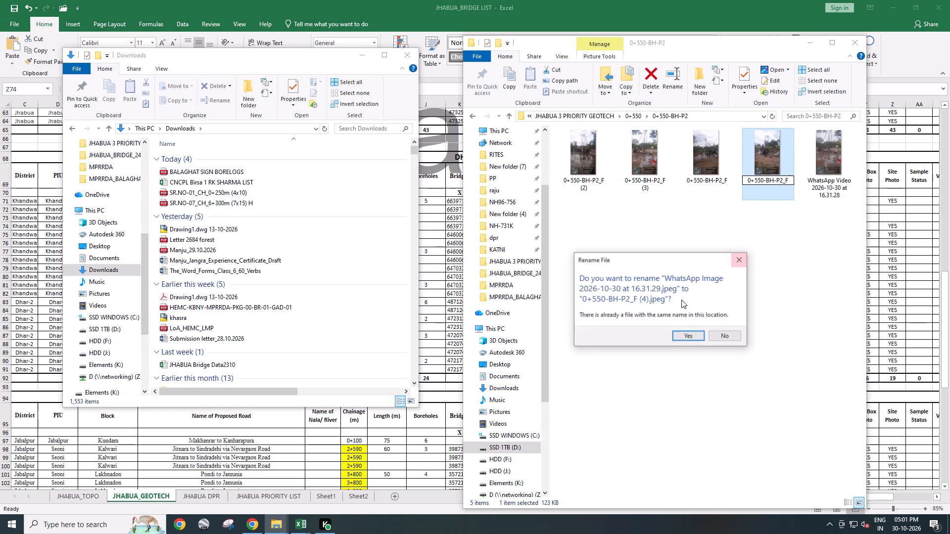
pyautogui.click(679, 335)
# Rename the 16.31.28 WhatsApp video in the 0+550-BH-P2 folder as 0+550-BH-P2_V, adapting the copied photo name.
pyautogui.click(819, 178)
pyautogui.press('F2')
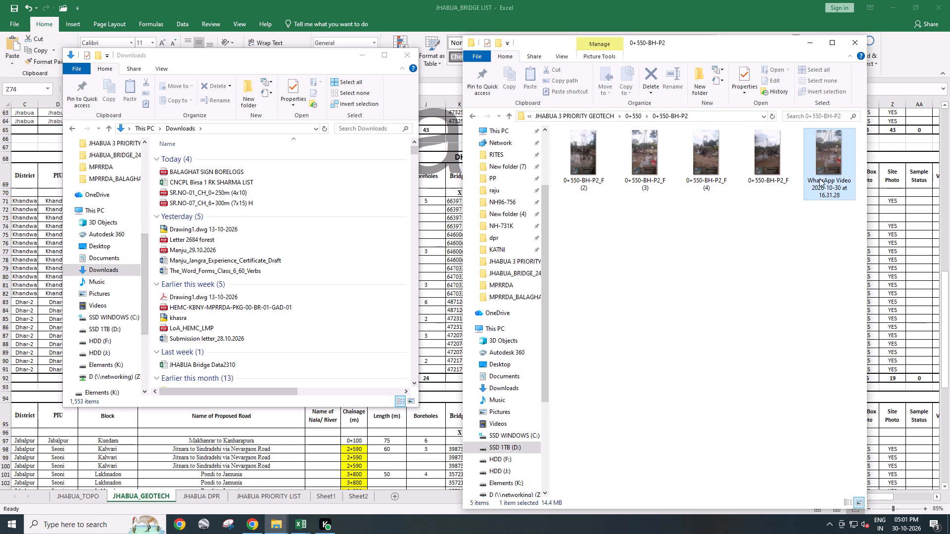
pyautogui.hotkey('ctrl', 'v')
pyautogui.press('BackSpace')
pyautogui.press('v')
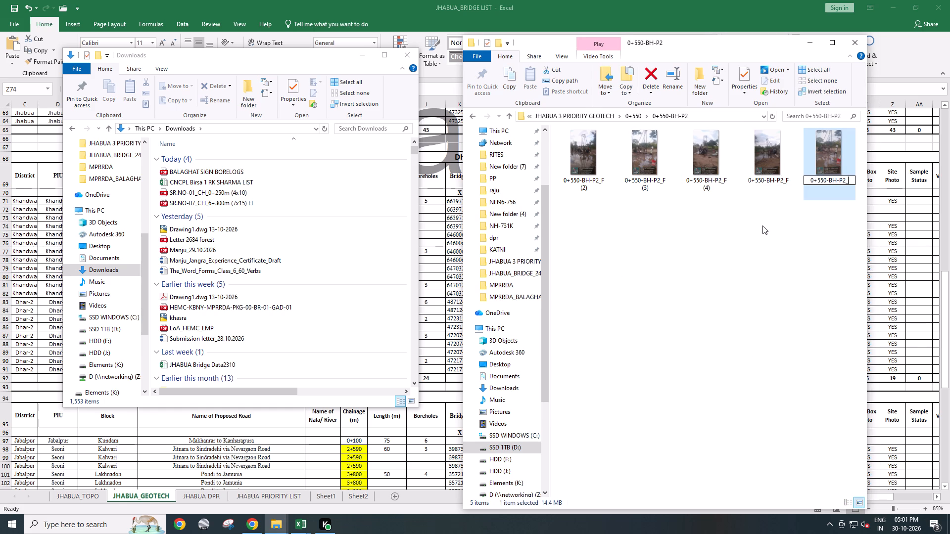
pyautogui.click(746, 271)
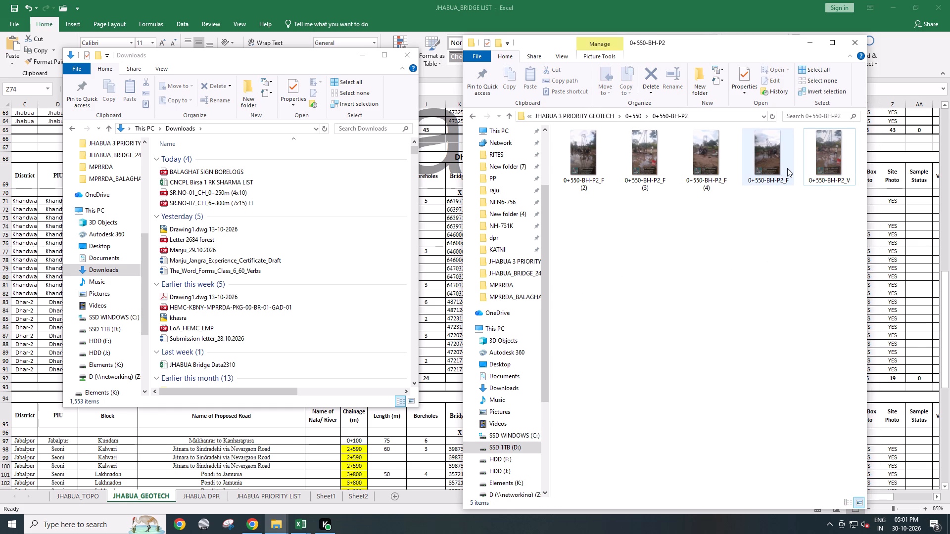
# Copy the 0+550-BH-P2_F photo into JHABUA 3 PRIORITY SITE PHOTOS under JHABUA 3 PRIORITY GEOTECH and refresh the folder.
pyautogui.click(787, 168)
pyautogui.hotkey('ctrl', 'c')
pyautogui.click(582, 115)
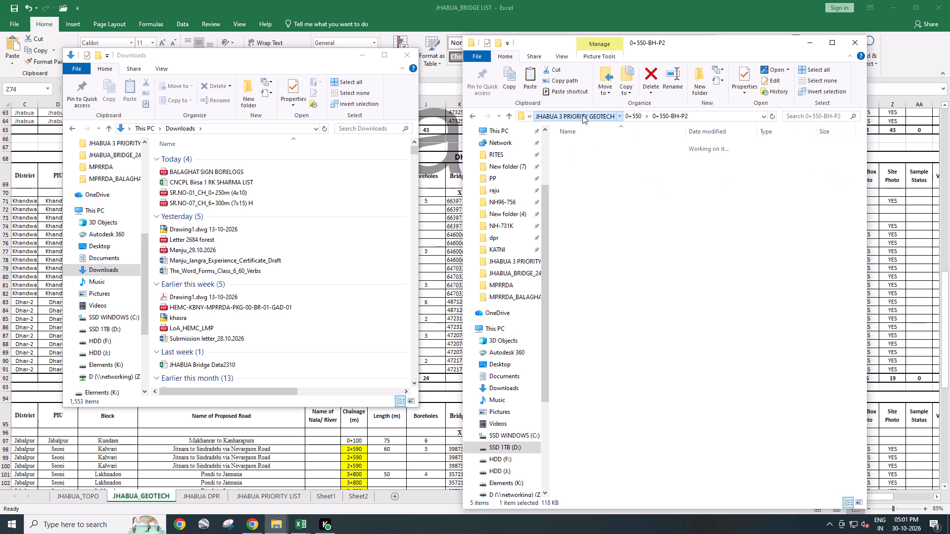
pyautogui.doubleClick(614, 248)
pyautogui.hotkey('ctrl', 'v')
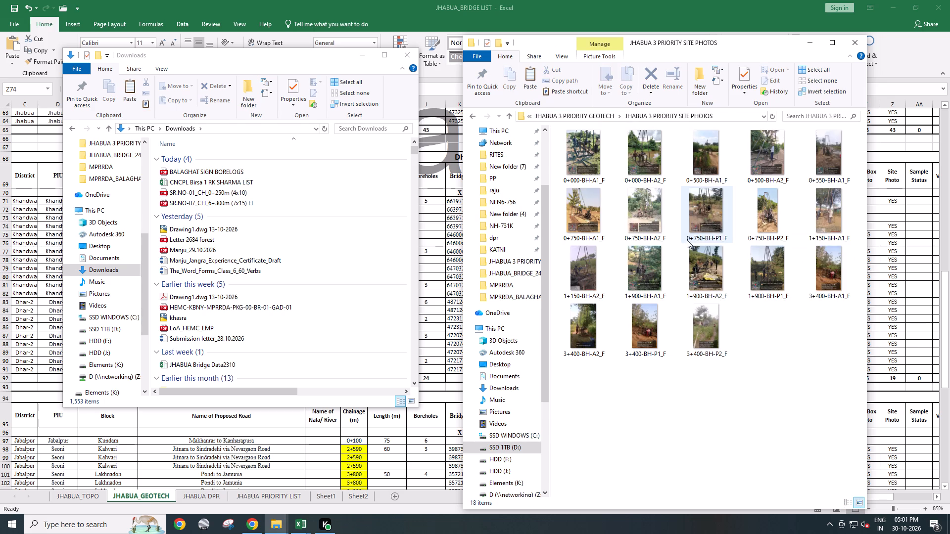
pyautogui.rightClick(614, 392)
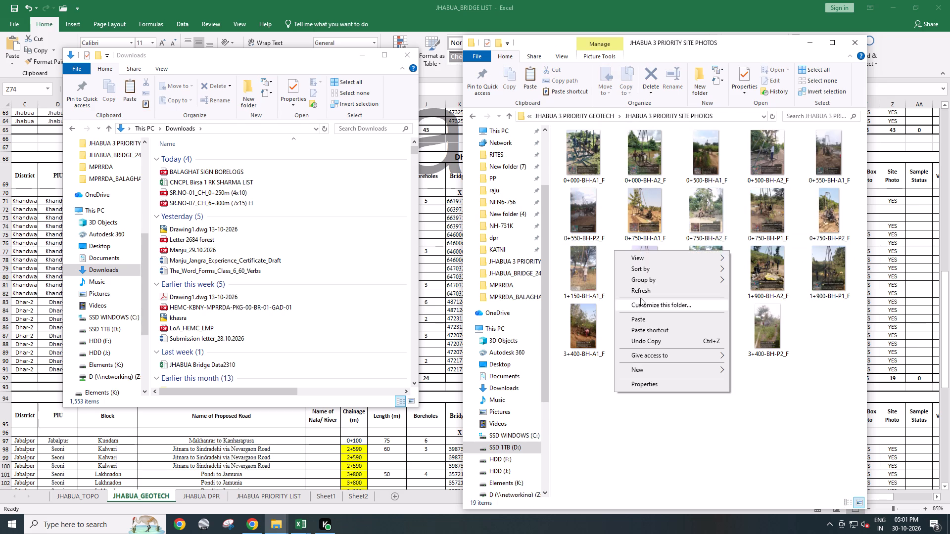
pyautogui.click(641, 289)
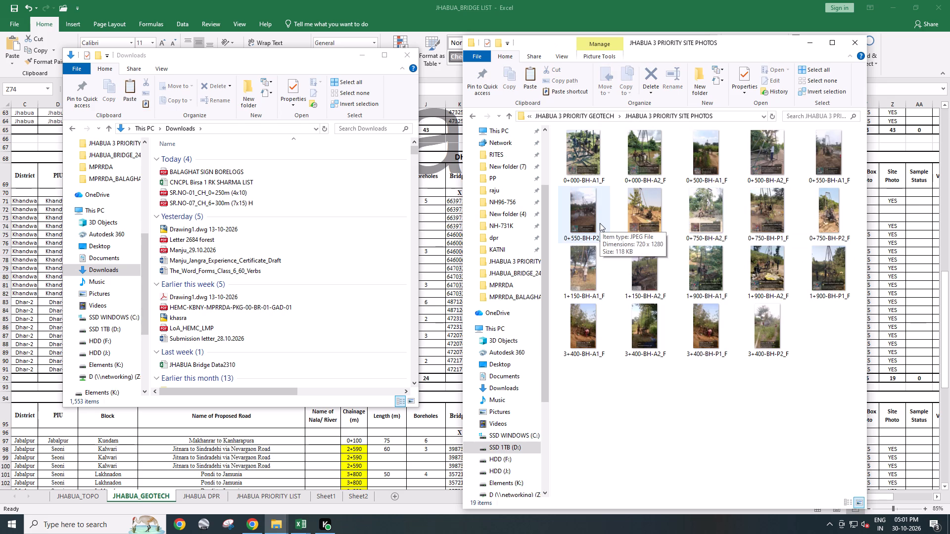
# Open the 0+550-BH-P2_F photo from the JHABUA 3 PRIORITY SITE PHOTOS folder for viewing.
pyautogui.doubleClick(600, 223)
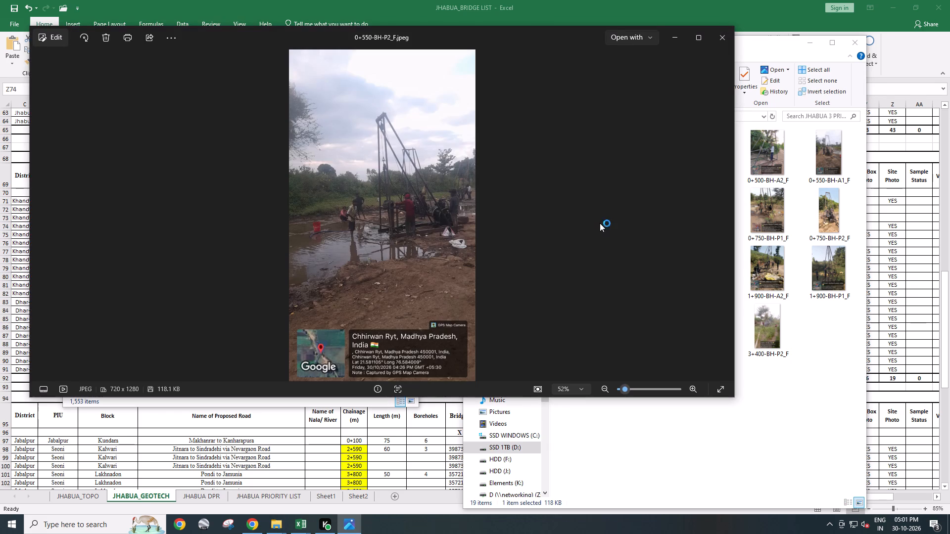
# Search Google Earth for the location stamped on the 0+550-BH-P2_F photo, 21.581105,76.584009.
pyautogui.moveTo(531, 38); pyautogui.dragTo(257, 137)
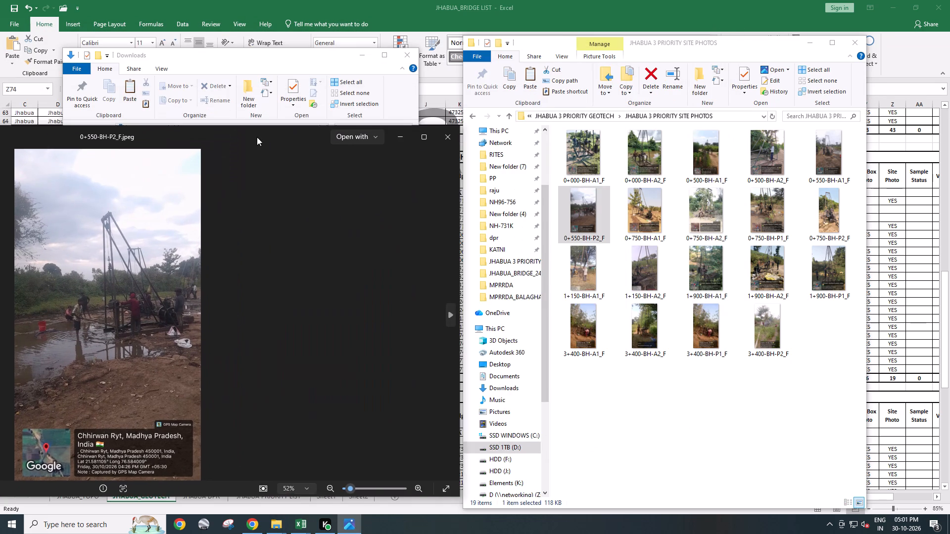
pyautogui.moveTo(257, 137); pyautogui.dragTo(280, 126)
pyautogui.click(202, 528)
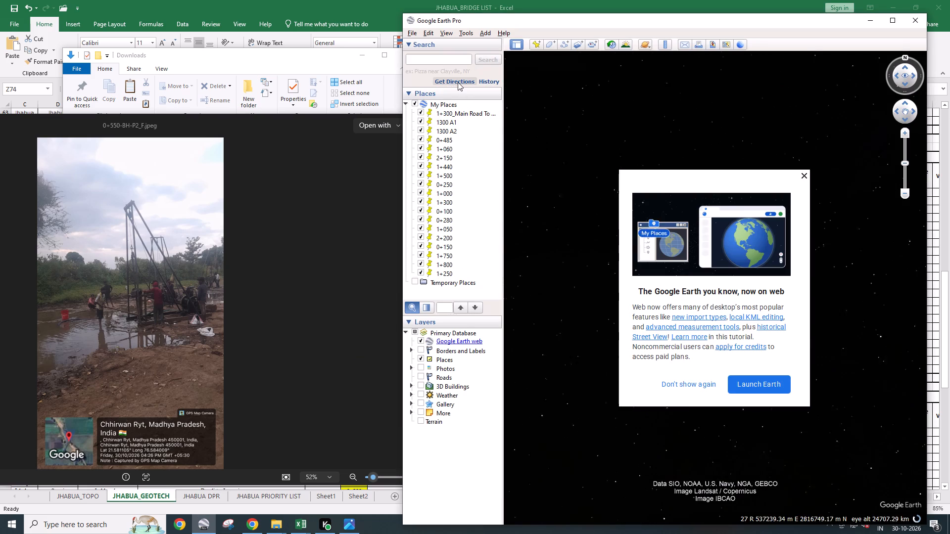
pyautogui.click(802, 173)
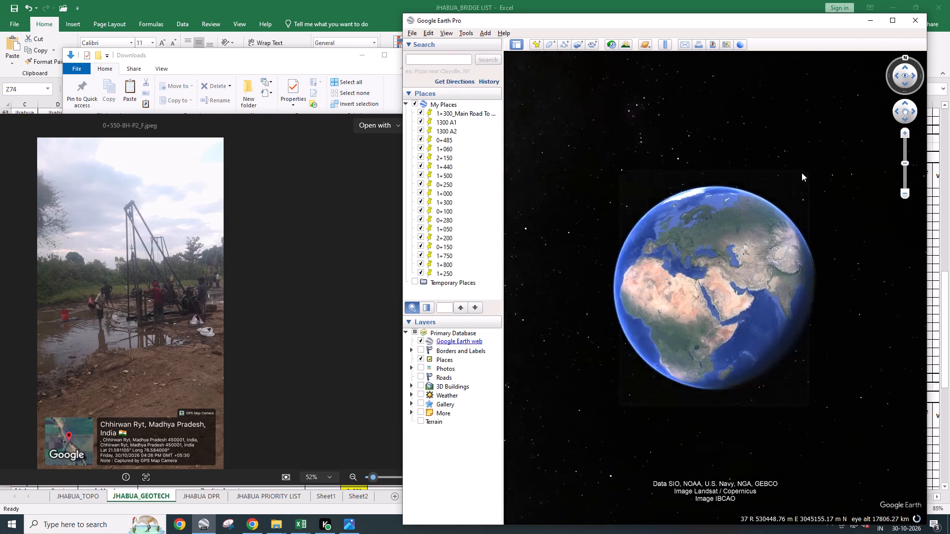
pyautogui.scroll(-1, 436, 125)
pyautogui.click(449, 63)
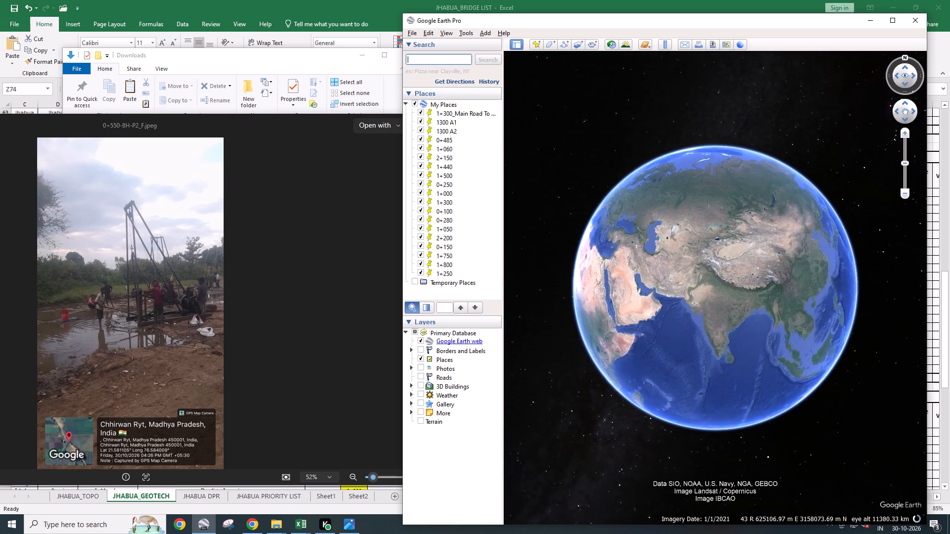
pyautogui.scroll(9, 93, 457)
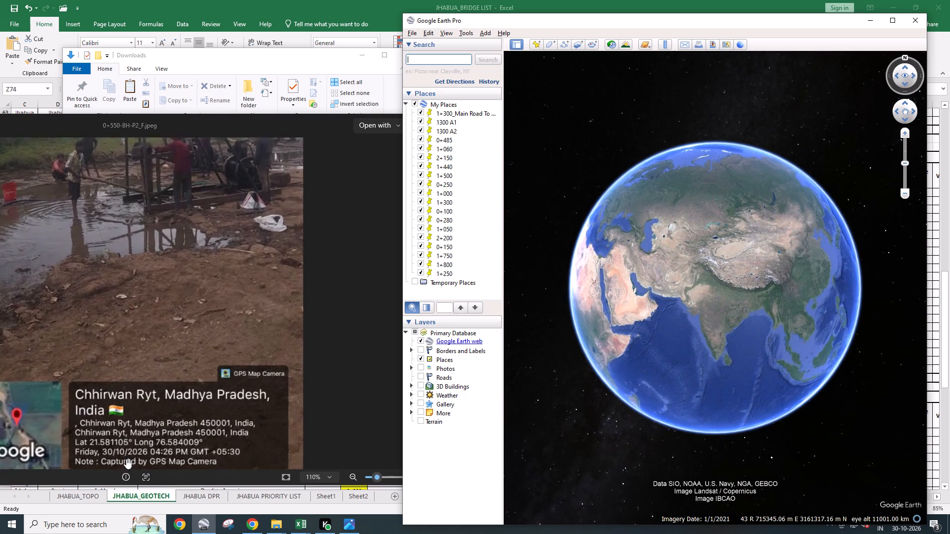
pyautogui.scroll(2, 126, 458)
pyautogui.click(433, 60)
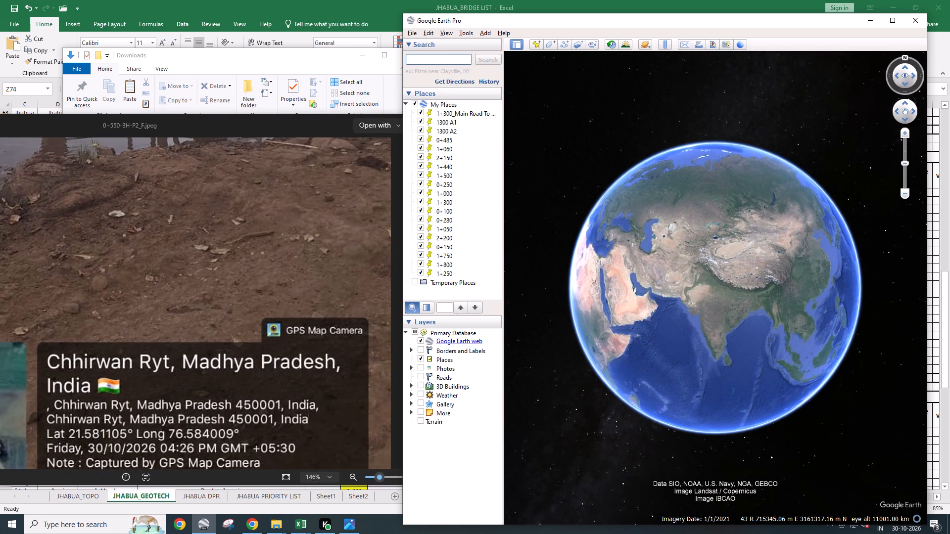
pyautogui.write('21.')
pyautogui.write('581105')
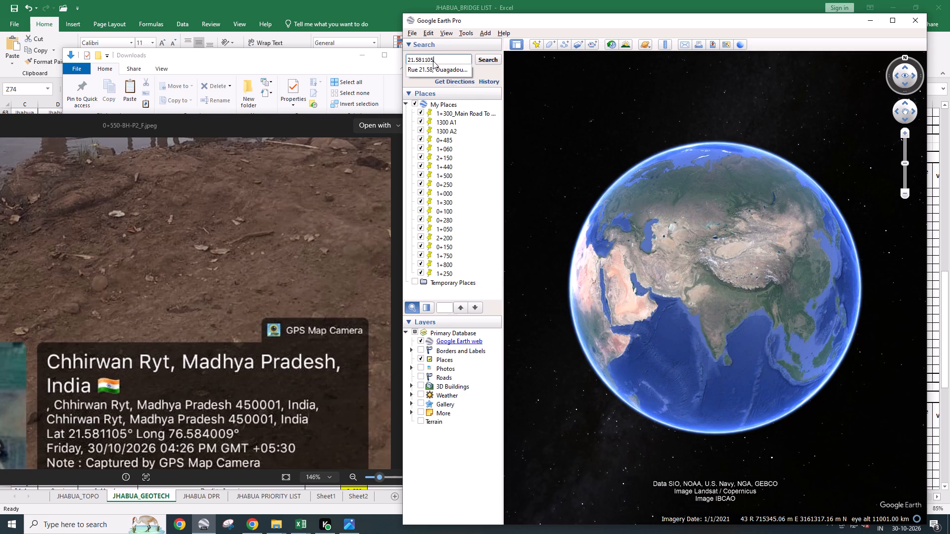
pyautogui.press(',')
pyautogui.write('76.584009')
pyautogui.press('Return')
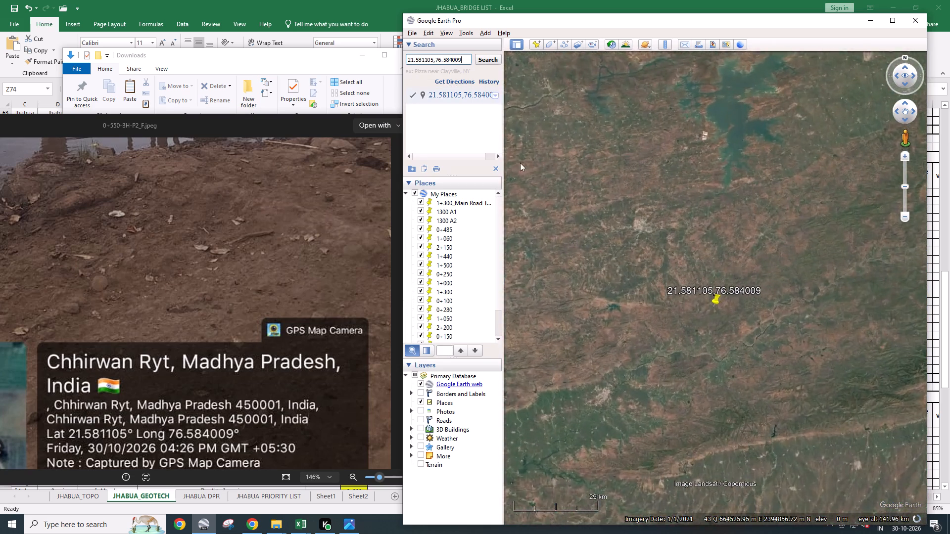
# Save the found 21.581105,76.584009 location beside the stream to My Places.
pyautogui.scroll(20, 706, 317)
pyautogui.scroll(-1, 715, 295)
pyautogui.scroll(4, 715, 295)
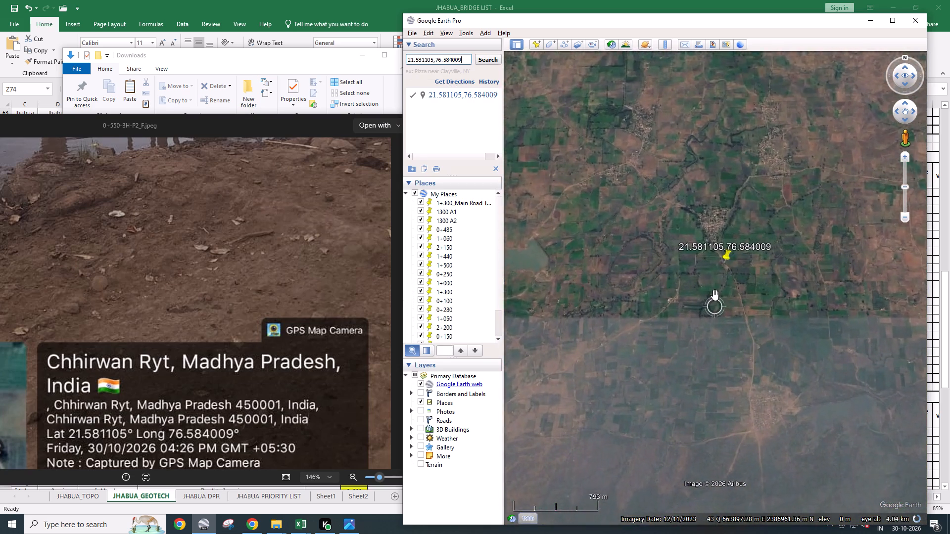
pyautogui.scroll(12, 715, 295)
pyautogui.moveTo(711, 241); pyautogui.dragTo(665, 408)
pyautogui.scroll(14, 683, 368)
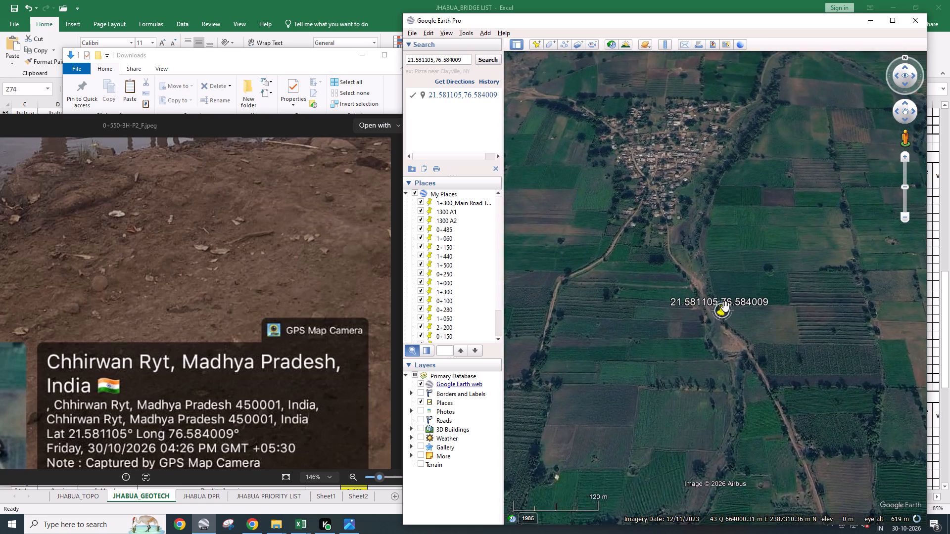
pyautogui.scroll(12, 725, 307)
pyautogui.rightClick(716, 318)
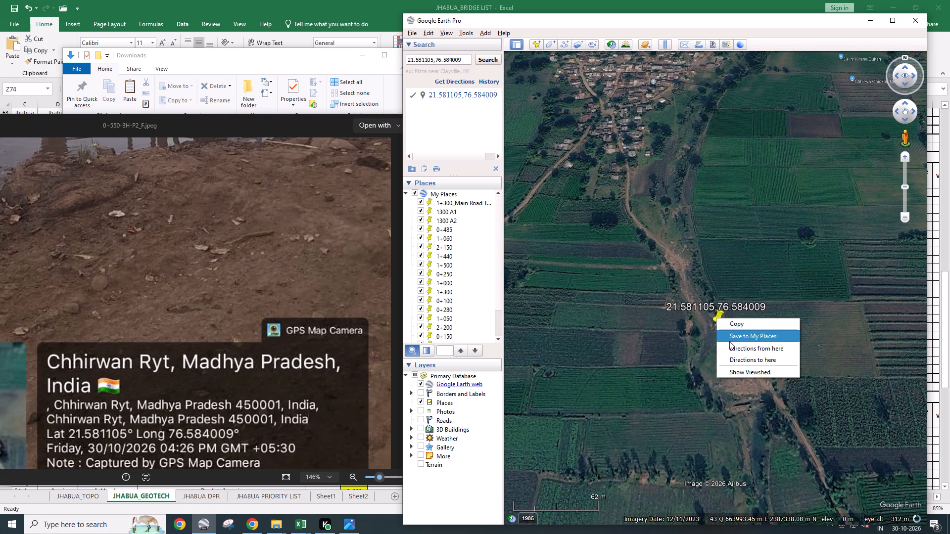
pyautogui.click(729, 339)
# Open the properties of the saved 21.581105,76.584009 placemark to read its easting and northing.
pyautogui.scroll(-8, 477, 313)
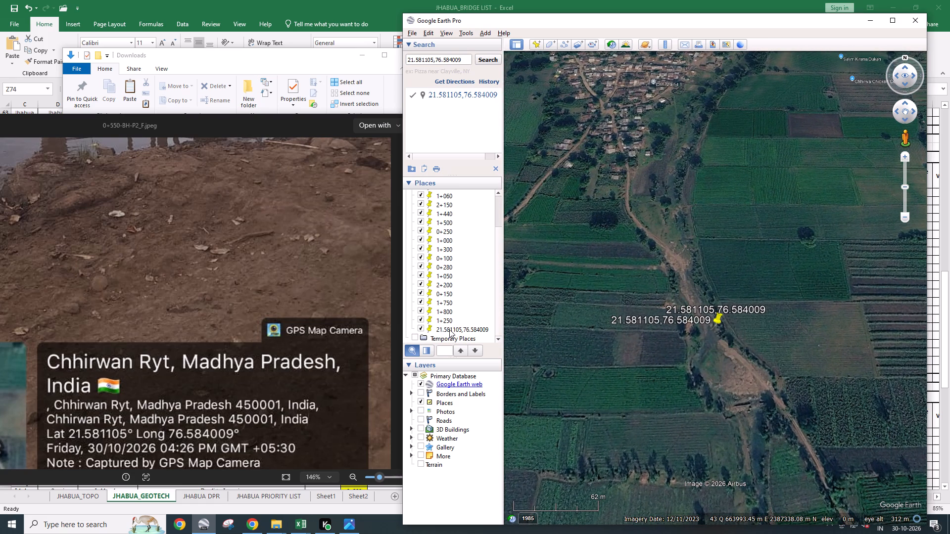
pyautogui.rightClick(449, 329)
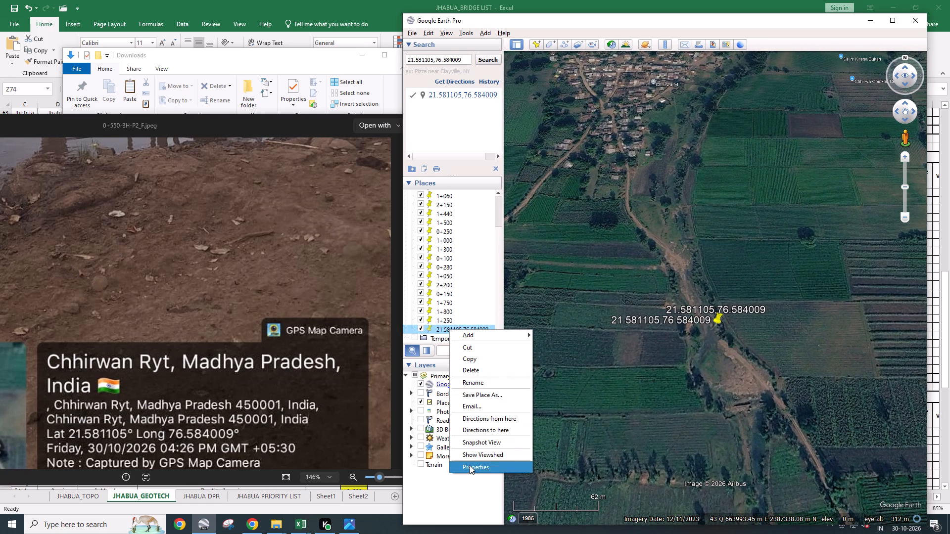
pyautogui.click(470, 465)
# Open the Submission Pandhana Ch 550 drawing from the 0+550_Chhirwa Ryt. to Bhutiyakheda folder in the Dhar Khandwa 7 bridge topo data.
pyautogui.click(270, 525)
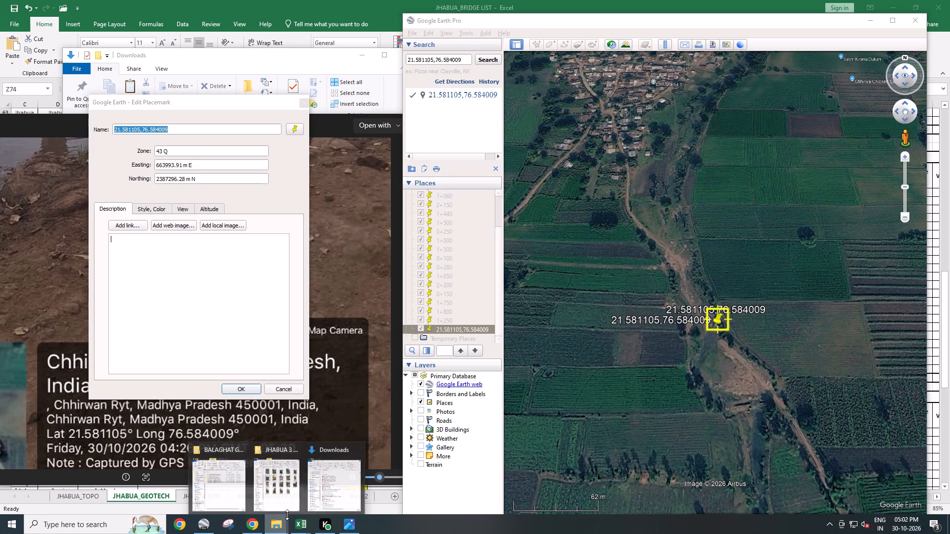
pyautogui.click(293, 494)
pyautogui.click(592, 112)
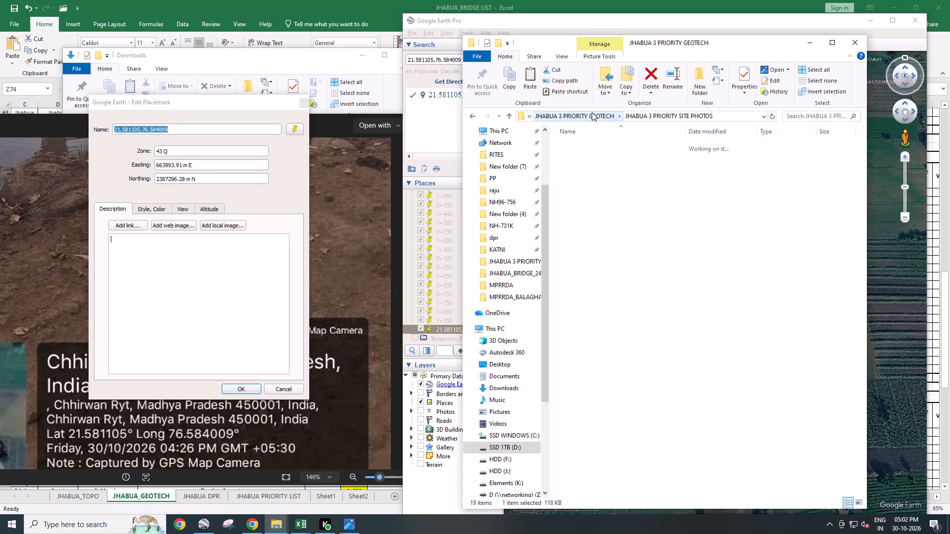
pyautogui.click(576, 116)
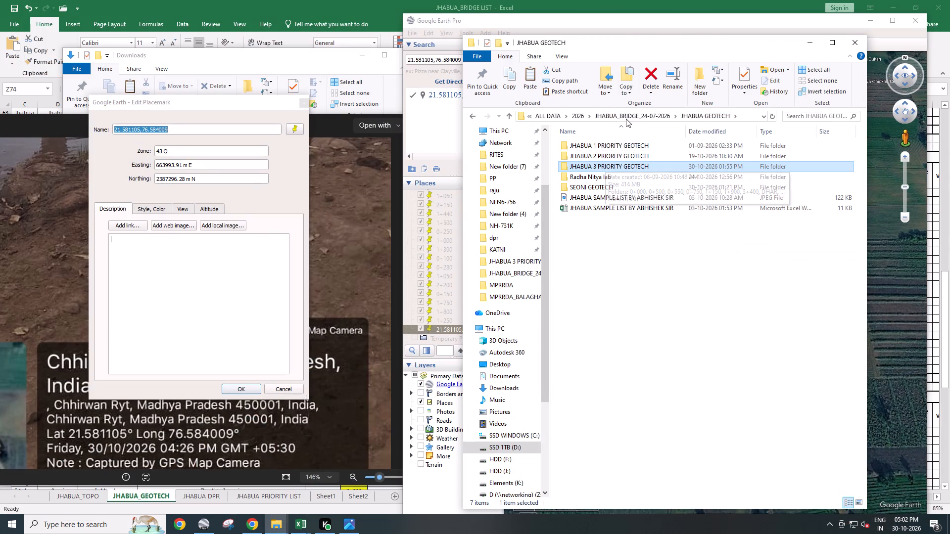
pyautogui.click(626, 119)
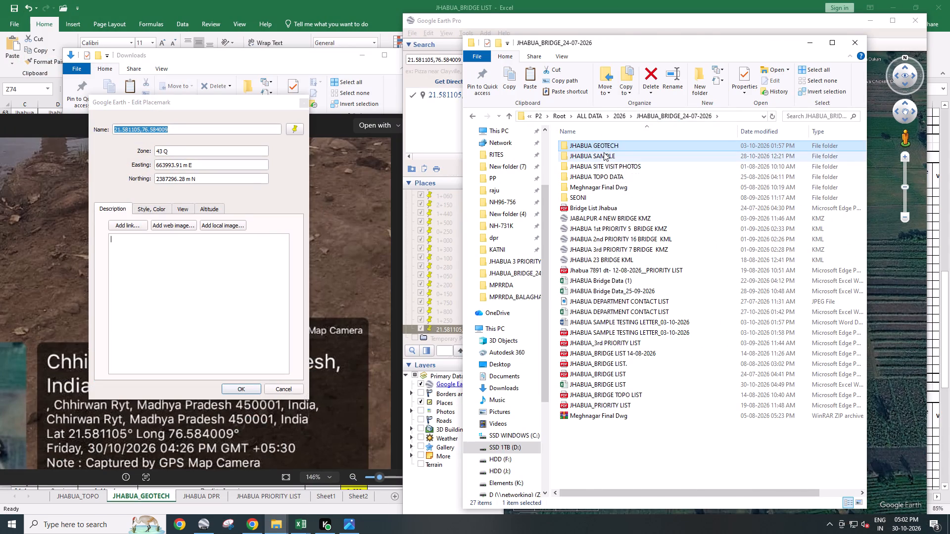
pyautogui.doubleClick(609, 176)
pyautogui.tripleClick(601, 144)
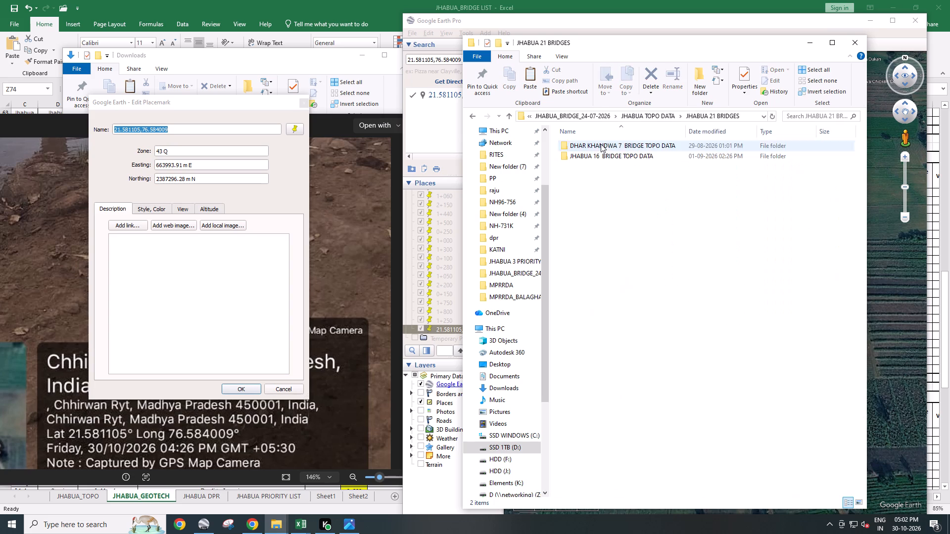
pyautogui.click(601, 144)
pyautogui.doubleClick(604, 168)
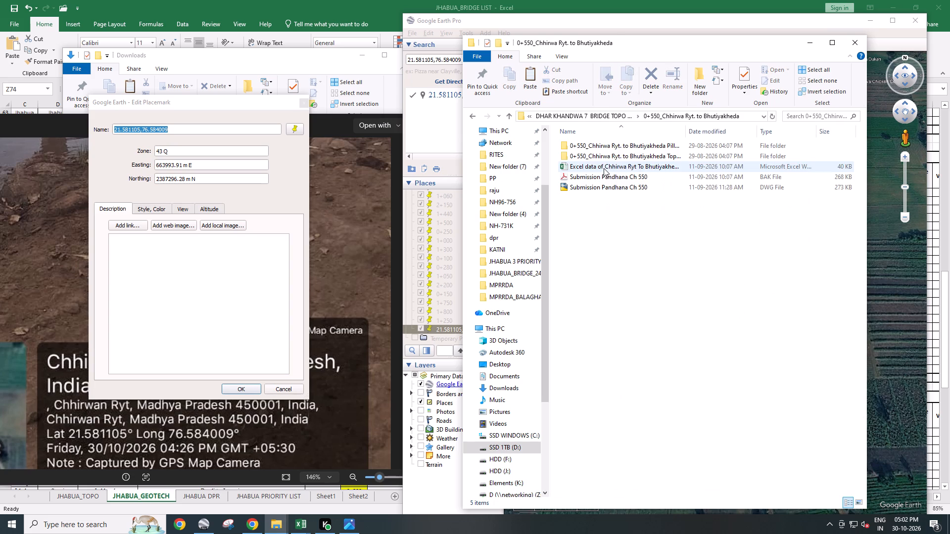
pyautogui.doubleClick(600, 185)
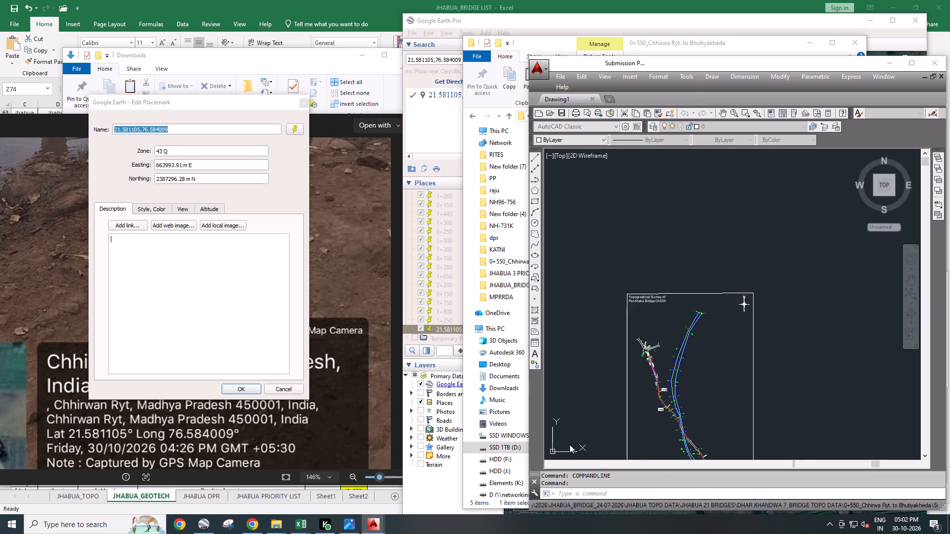
# Start a polyline in the Submission Pandhana Ch 550 drawing.
pyautogui.click(561, 495)
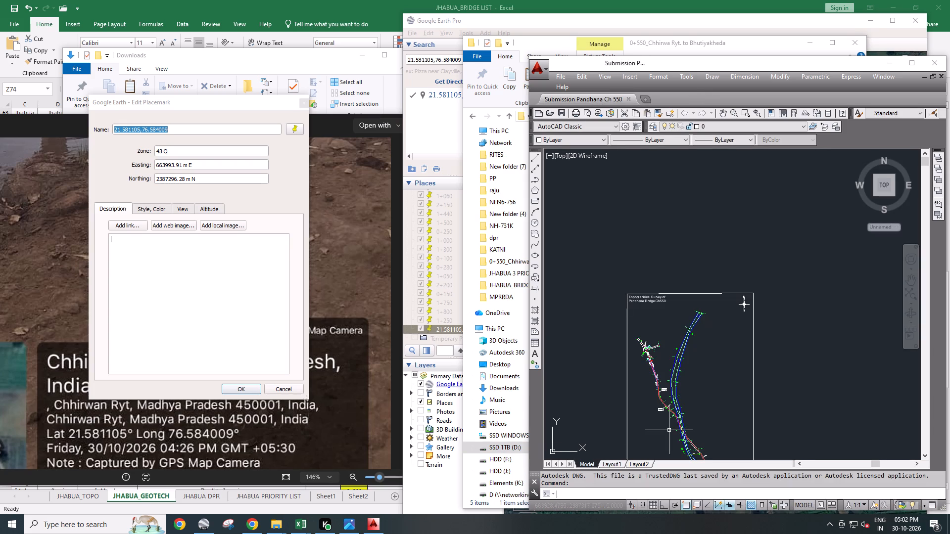
pyautogui.write('PL')
pyautogui.press('space')
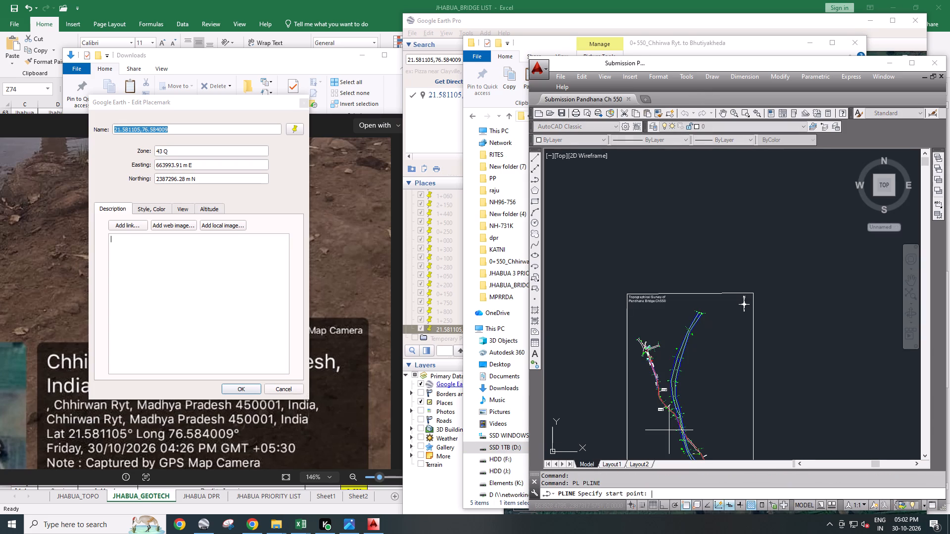
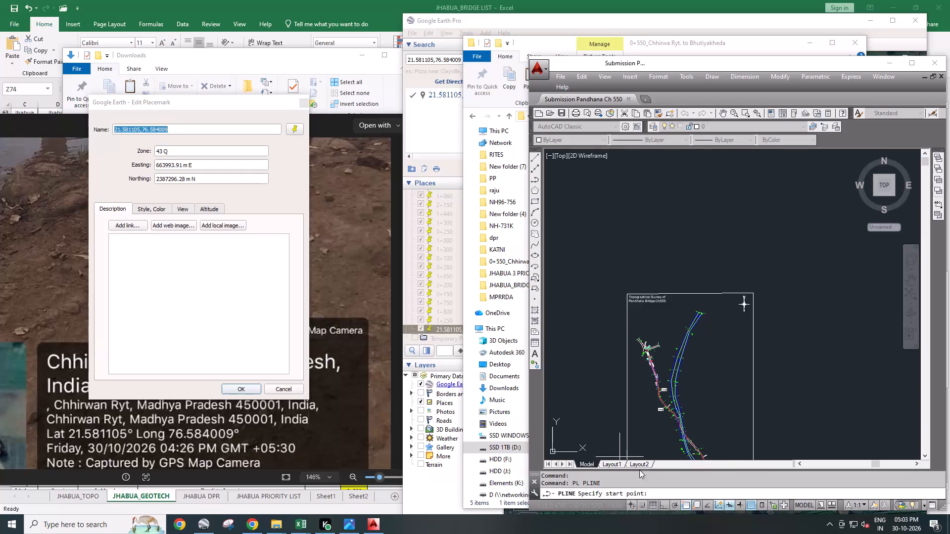
# Start the polyline at 663993.91,2387296.28 to locate the borehole position beside the road alignment, leaving it undrawn.
pyautogui.click(658, 497)
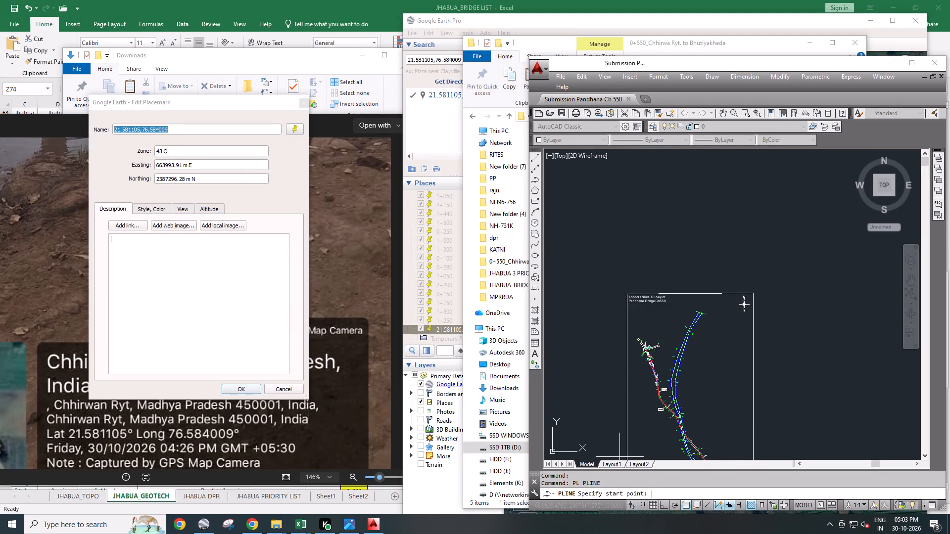
pyautogui.write('663993.91')
pyautogui.press(',')
pyautogui.write('2387')
pyautogui.write('296')
pyautogui.write('.28')
pyautogui.press('Return')
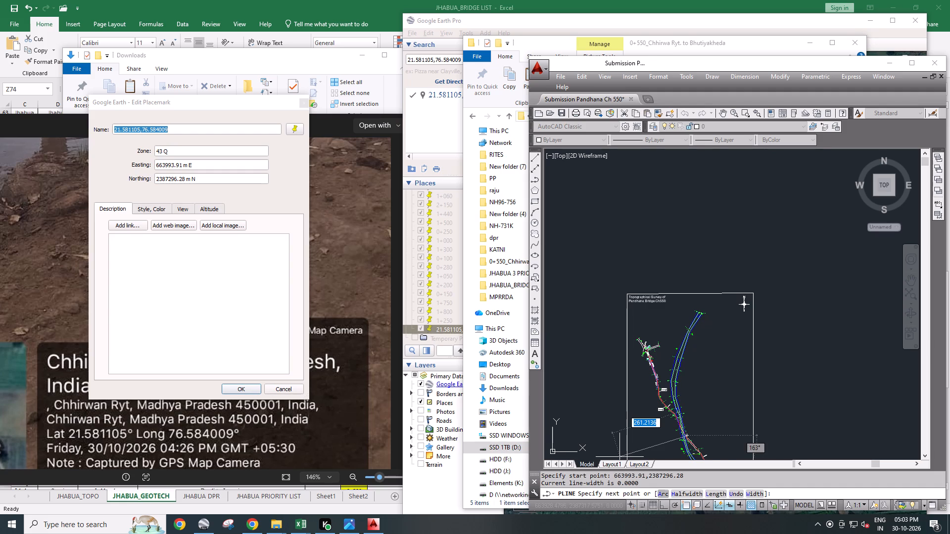
pyautogui.scroll(3, 692, 434)
pyautogui.scroll(3, 645, 447)
pyautogui.scroll(-1, 690, 268)
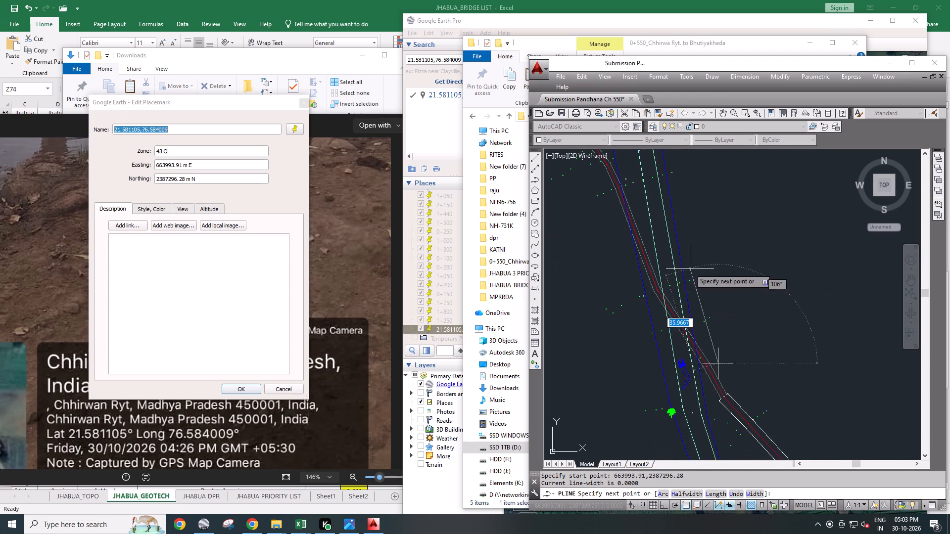
pyautogui.scroll(3, 713, 358)
pyautogui.scroll(2, 706, 423)
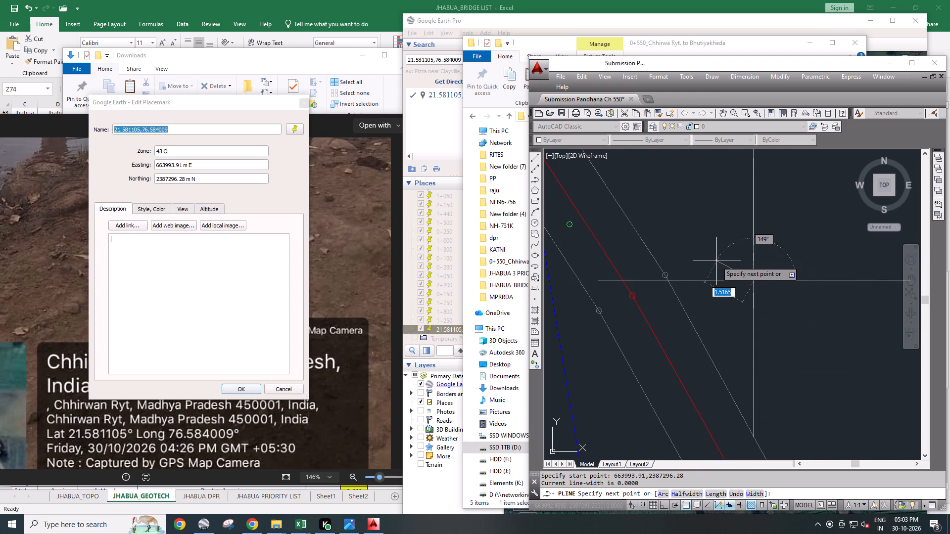
pyautogui.scroll(1, 722, 267)
pyautogui.scroll(-3, 779, 336)
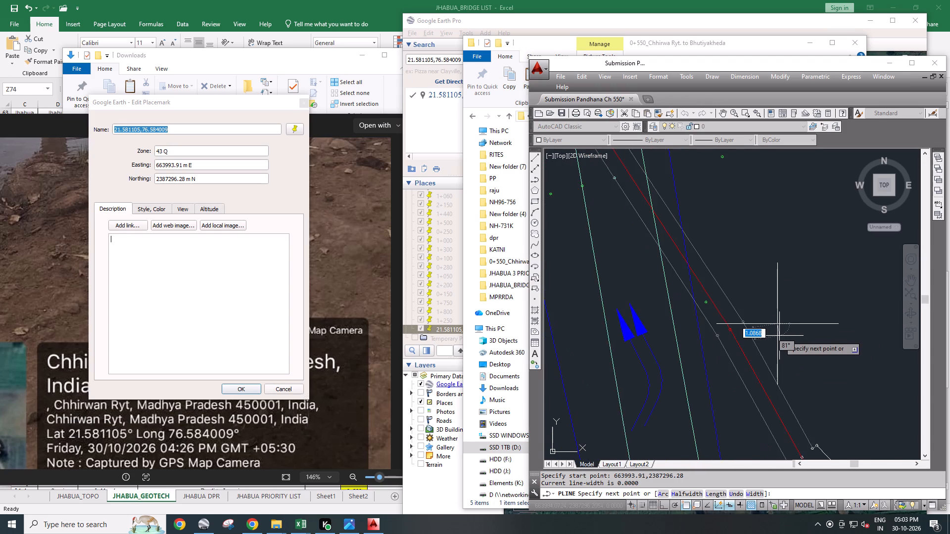
pyautogui.scroll(-1, 779, 336)
pyautogui.scroll(2, 771, 322)
pyautogui.scroll(1, 796, 357)
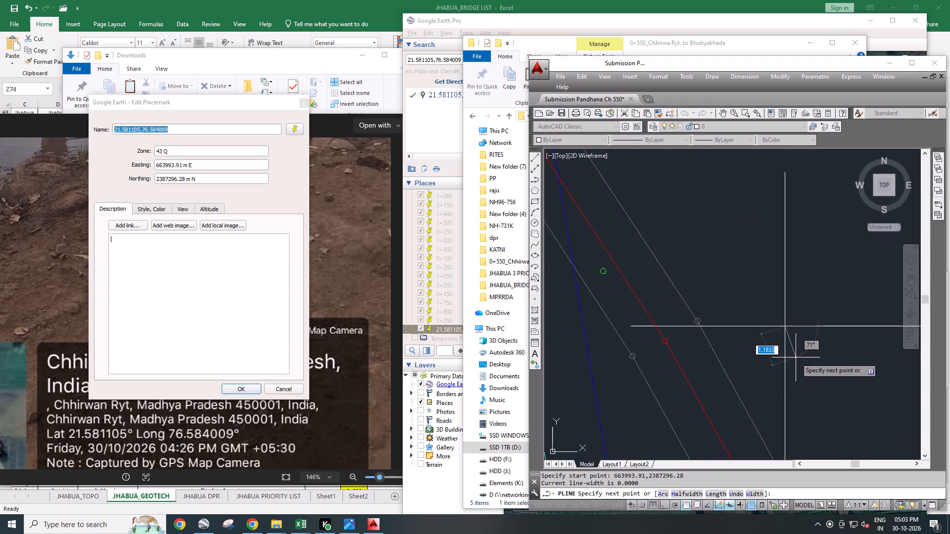
pyautogui.press('Escape')
# Identify the coordinates of the circled road-edge point nearest the located borehole position with the ID command.
pyautogui.write('ID')
pyautogui.press('space')
pyautogui.click(692, 319)
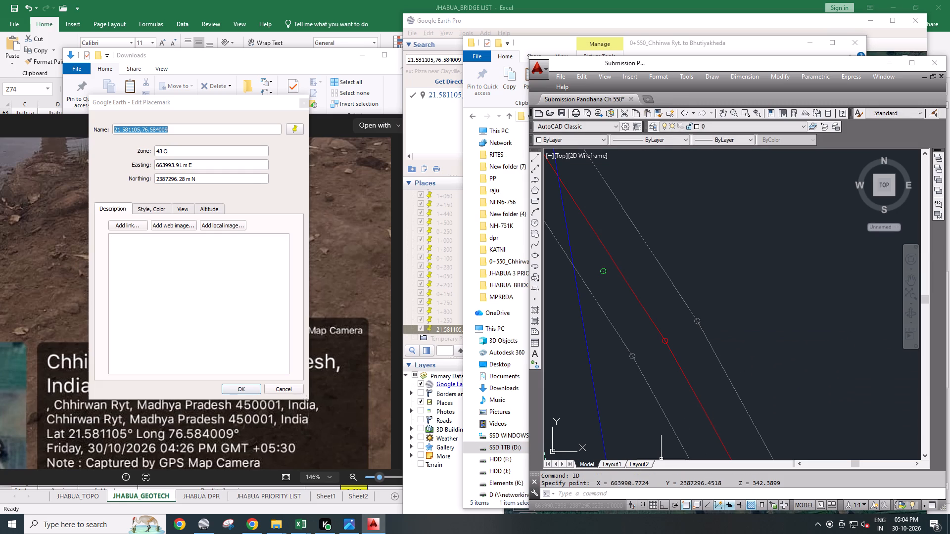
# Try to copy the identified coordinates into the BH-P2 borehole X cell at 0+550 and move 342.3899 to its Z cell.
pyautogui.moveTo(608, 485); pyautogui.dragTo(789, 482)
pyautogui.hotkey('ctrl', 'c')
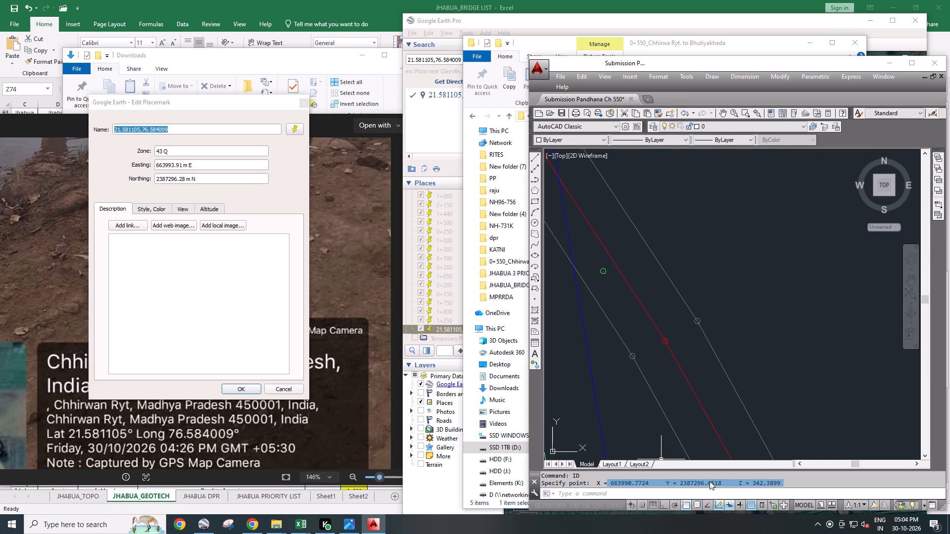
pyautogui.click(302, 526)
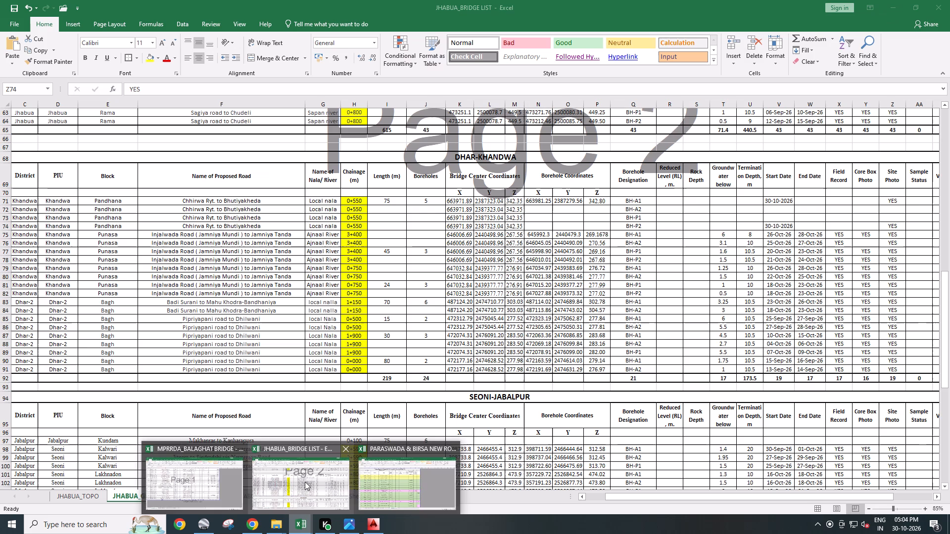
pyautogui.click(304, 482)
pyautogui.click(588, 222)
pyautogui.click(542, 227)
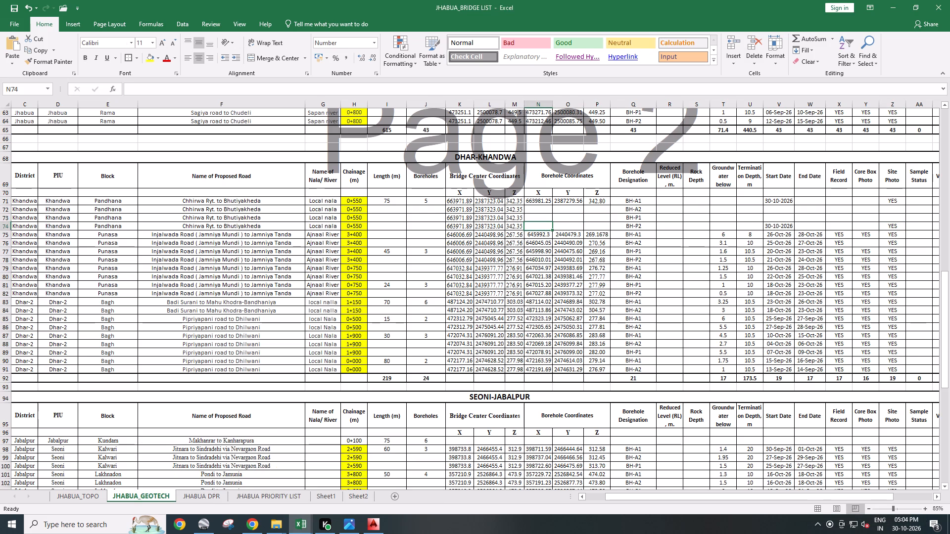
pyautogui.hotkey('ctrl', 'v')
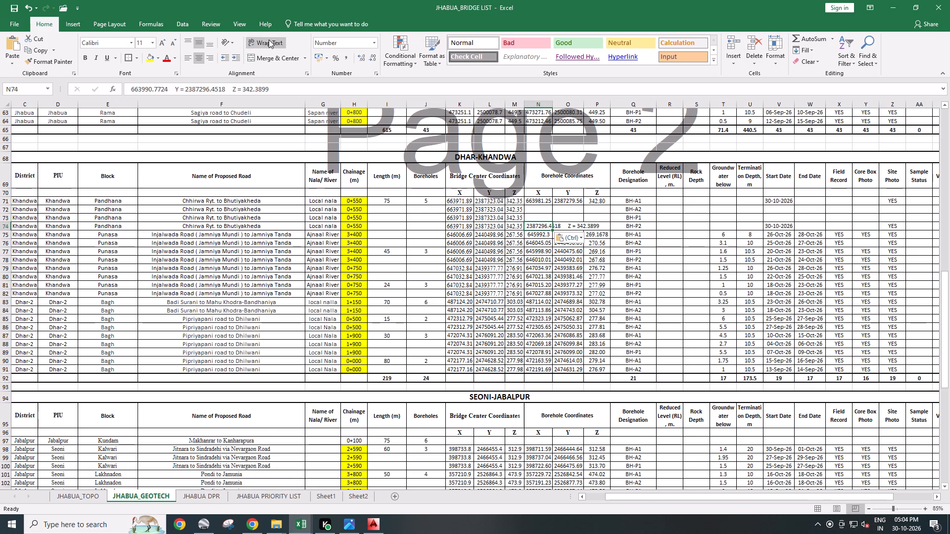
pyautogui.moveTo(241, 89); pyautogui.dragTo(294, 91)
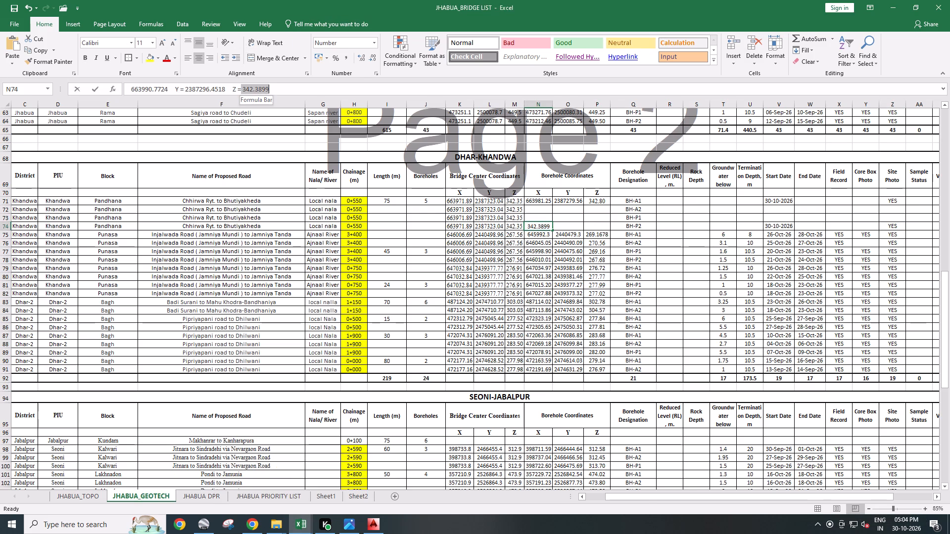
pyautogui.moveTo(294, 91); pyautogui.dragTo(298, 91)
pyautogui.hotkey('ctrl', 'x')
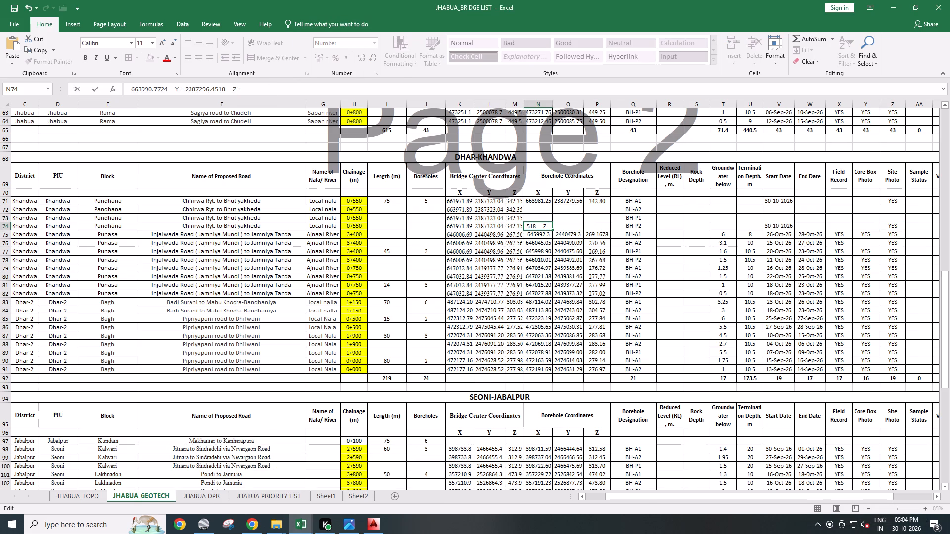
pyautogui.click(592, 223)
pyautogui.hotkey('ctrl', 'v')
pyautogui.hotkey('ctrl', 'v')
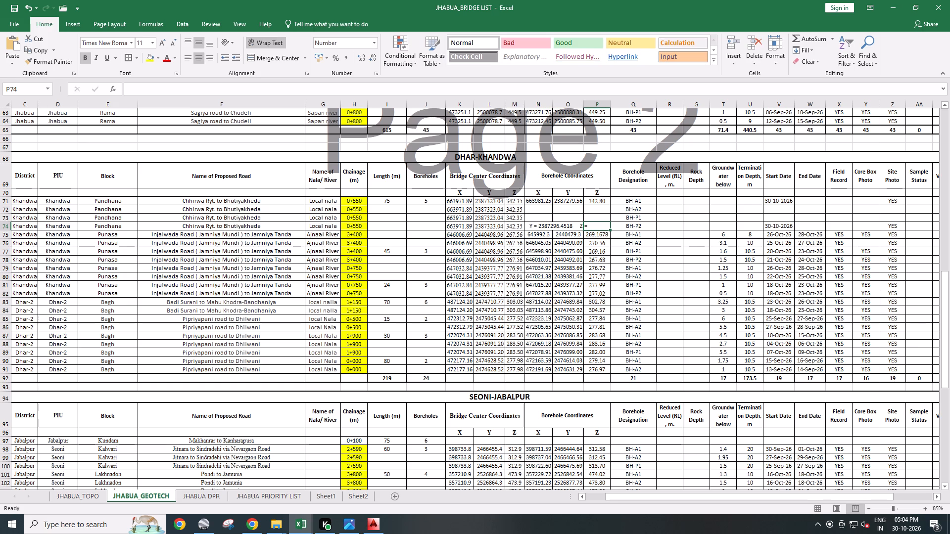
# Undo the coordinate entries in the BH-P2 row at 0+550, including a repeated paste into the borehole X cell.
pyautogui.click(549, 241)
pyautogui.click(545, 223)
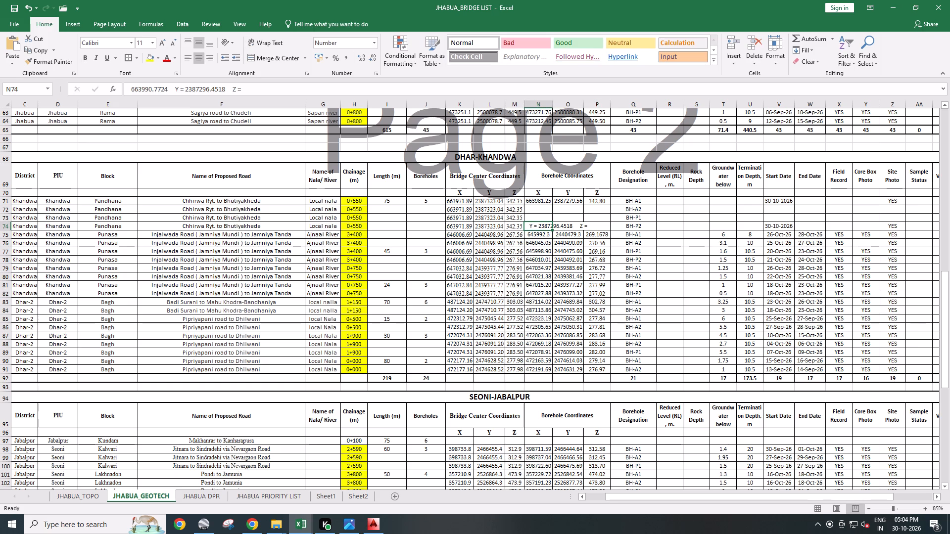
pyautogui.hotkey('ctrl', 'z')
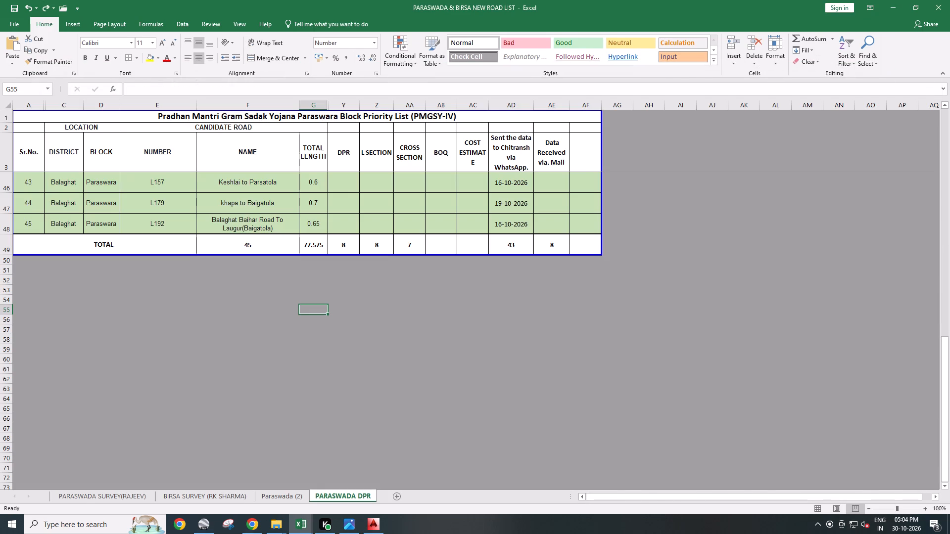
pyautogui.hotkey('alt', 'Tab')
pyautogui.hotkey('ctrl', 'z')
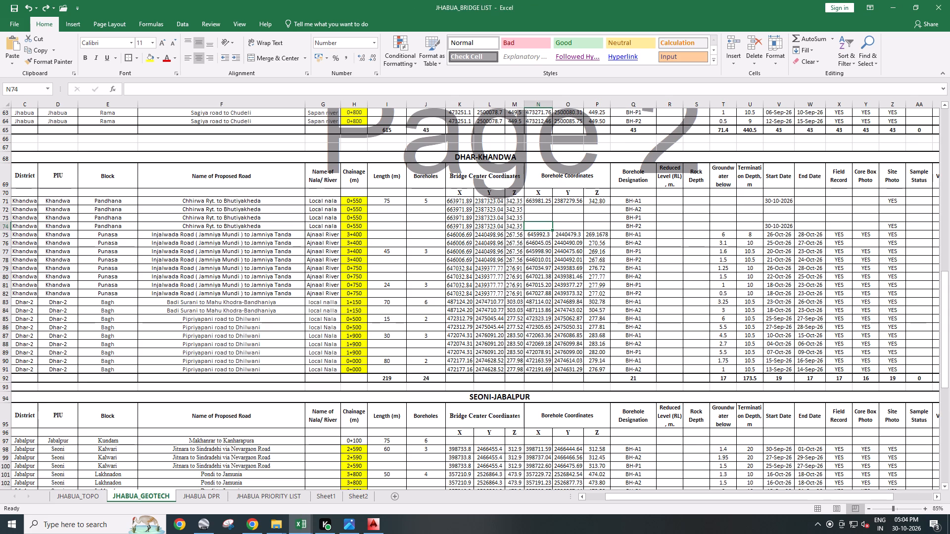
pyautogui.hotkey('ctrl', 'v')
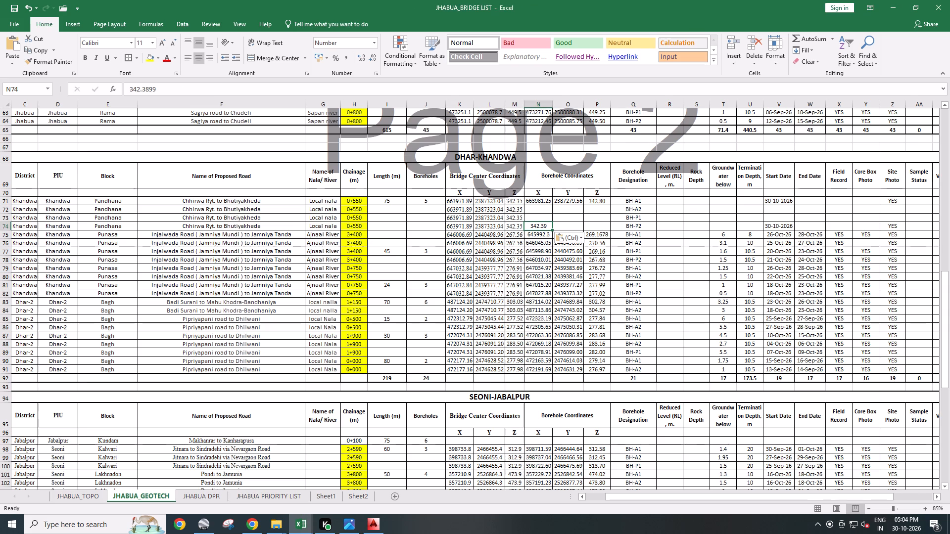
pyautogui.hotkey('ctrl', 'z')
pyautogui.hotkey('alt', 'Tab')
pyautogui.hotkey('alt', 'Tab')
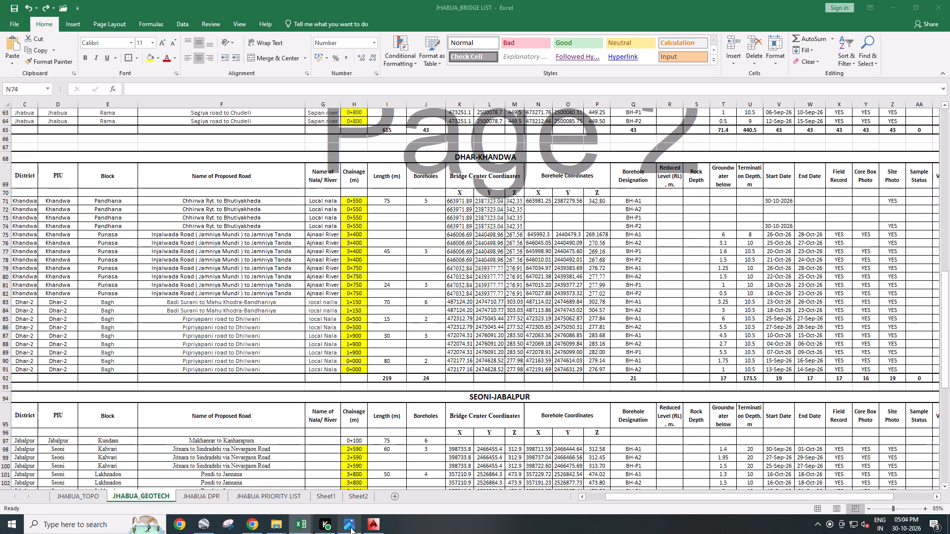
# Copy the identified X, Y and Z coordinates from the AutoCAD drawing into the BH-P2 borehole X cell at 0+550 in Excel.
pyautogui.click(369, 528)
pyautogui.click(610, 485)
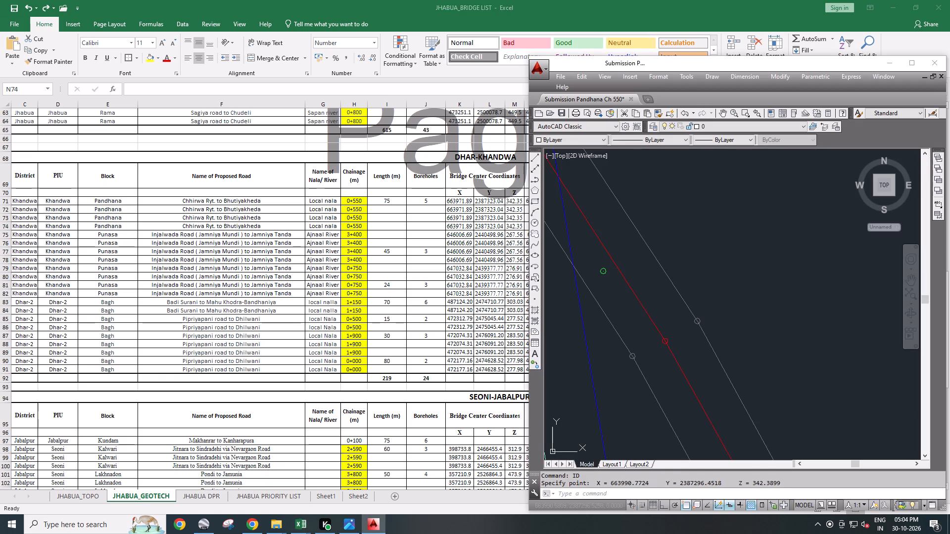
pyautogui.moveTo(609, 483); pyautogui.dragTo(794, 485)
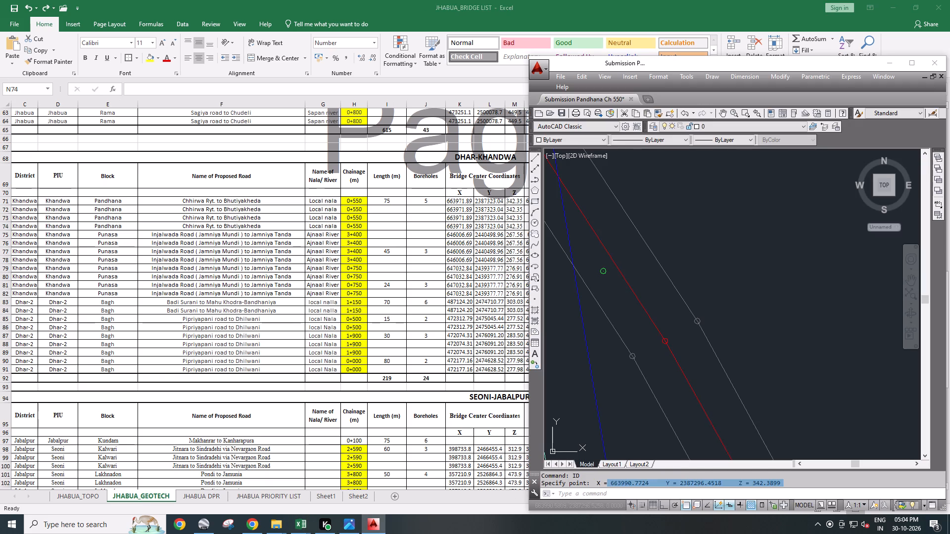
pyautogui.hotkey('ctrl', 'c')
pyautogui.click(409, 424)
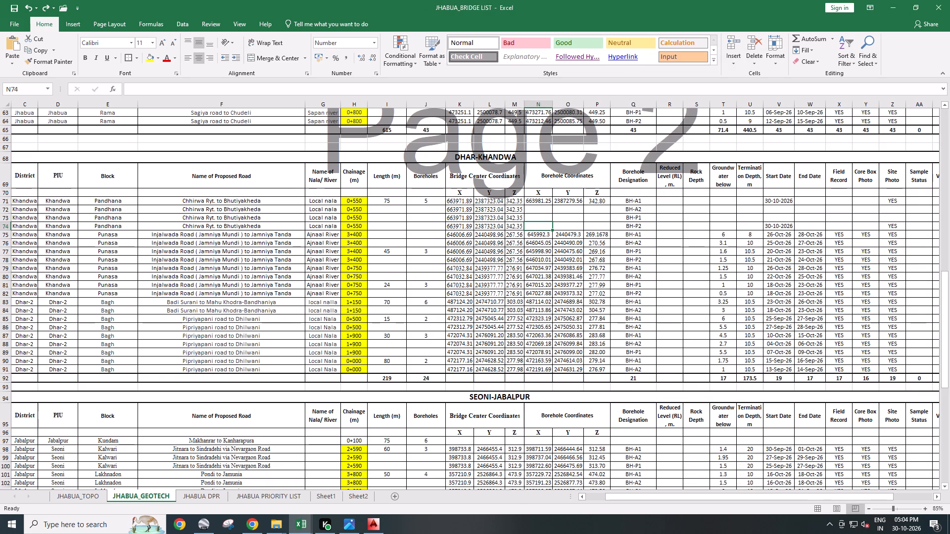
pyautogui.hotkey('ctrl', 'v')
# Move the Z value 342.3899 from the BH-P2 borehole X cell into its Z cell.
pyautogui.moveTo(241, 88); pyautogui.dragTo(296, 88)
pyautogui.hotkey('ctrl', 'x')
pyautogui.click(597, 228)
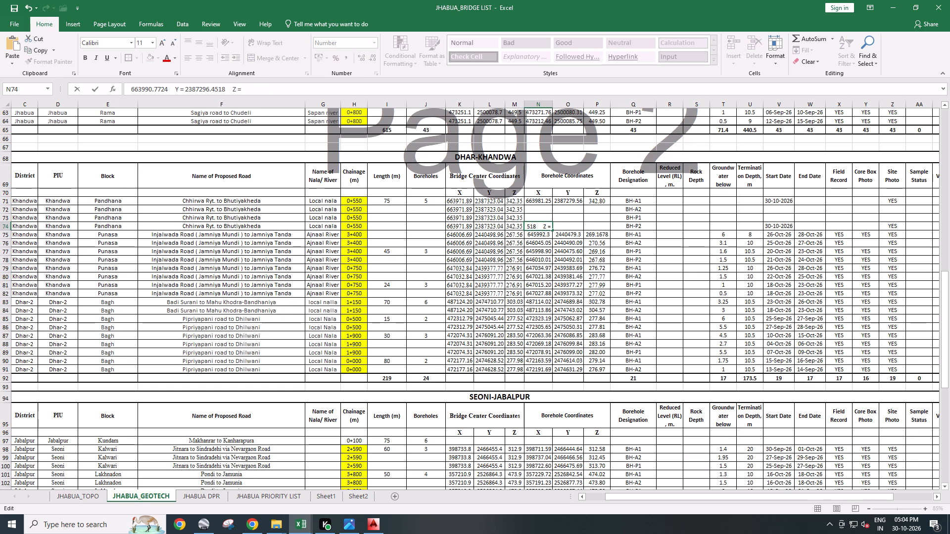
pyautogui.hotkey('ctrl', 'v')
# Move the Y value 2387296.4518 from the BH-P2 borehole X cell into its Y cell.
pyautogui.click(538, 224)
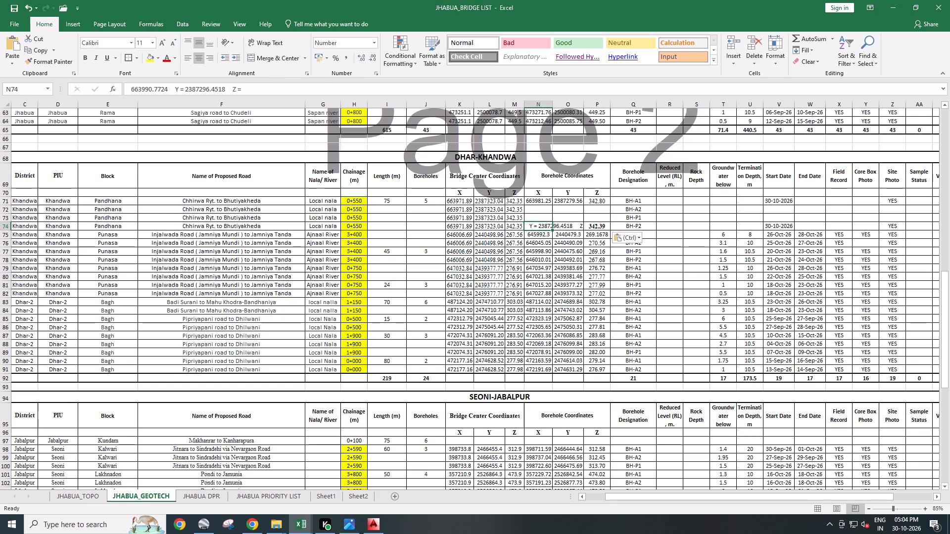
pyautogui.moveTo(184, 88); pyautogui.dragTo(223, 90)
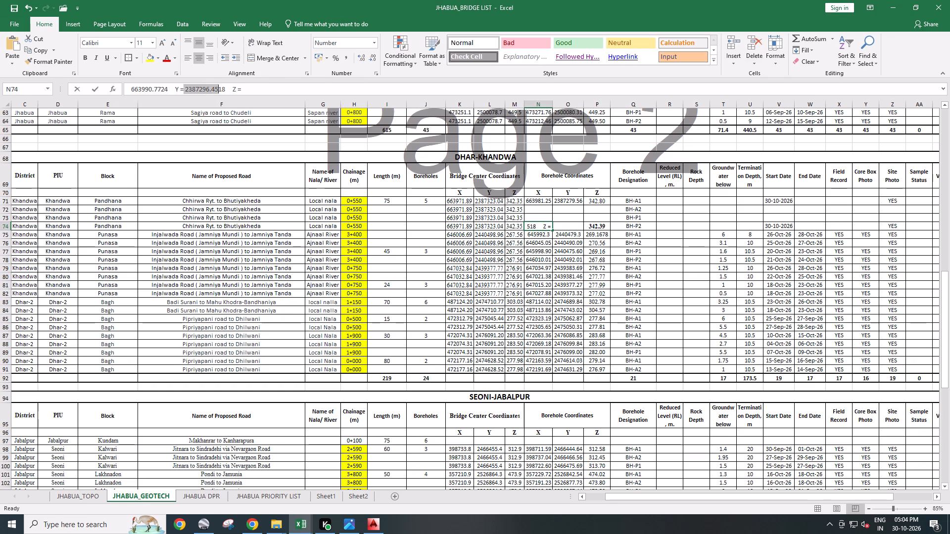
pyautogui.moveTo(223, 90); pyautogui.dragTo(225, 90)
pyautogui.hotkey('ctrl', 'x')
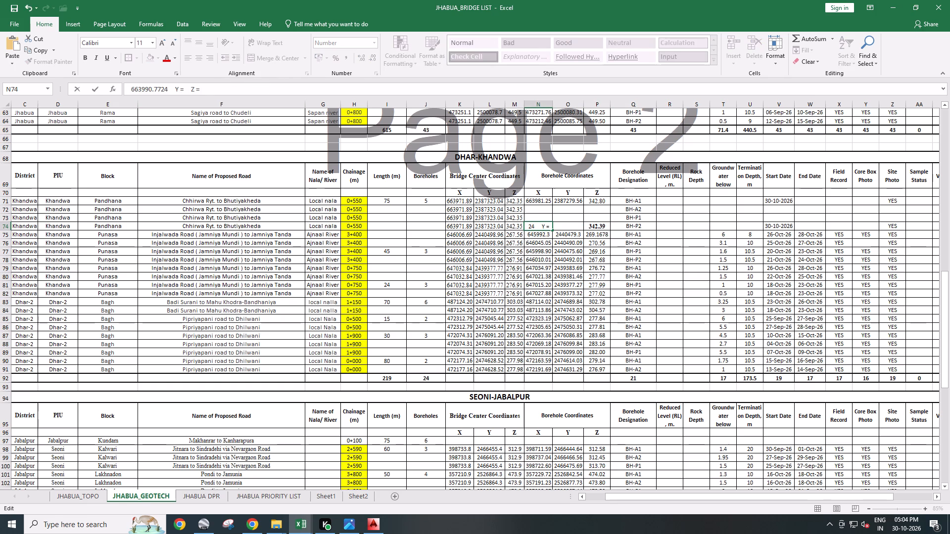
pyautogui.click(566, 227)
pyautogui.hotkey('ctrl', 'v')
# Delete the leftover Y and Z labels from the BH-P2 borehole X cell, keeping only 663990.7724.
pyautogui.click(535, 228)
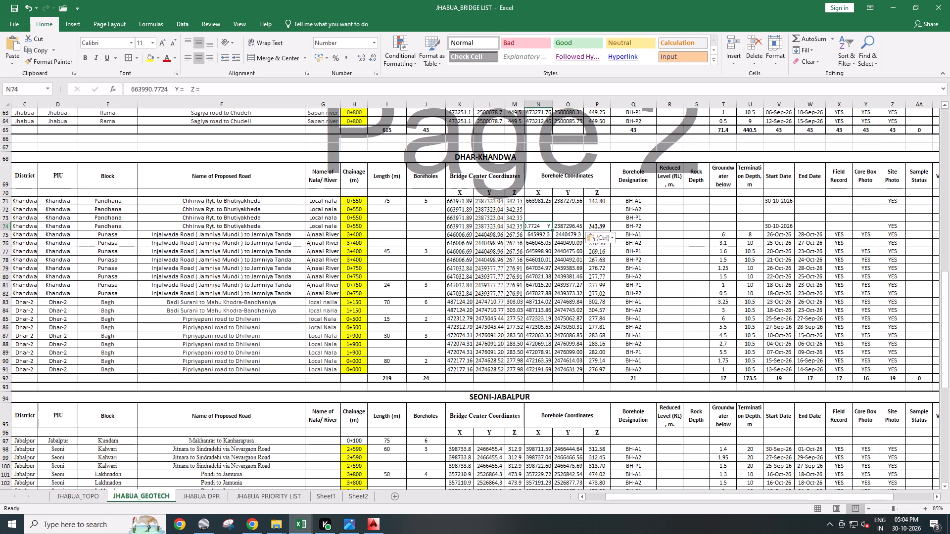
pyautogui.moveTo(176, 89); pyautogui.dragTo(237, 99)
pyautogui.press('BackSpace')
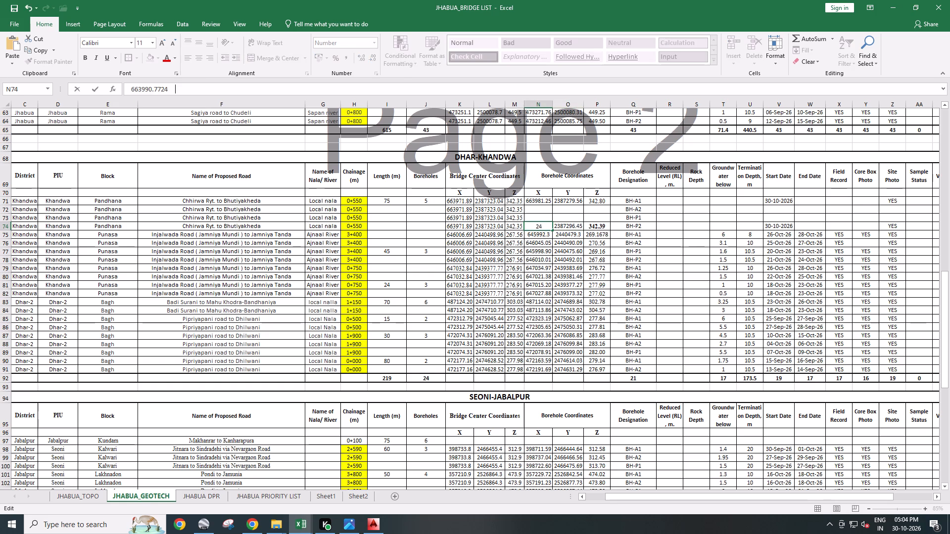
pyautogui.press('BackSpace')
pyautogui.click(557, 284)
# Remove the bold formatting from the BH-P2 borehole Z value at 0+550 and save the workbook.
pyautogui.click(589, 225)
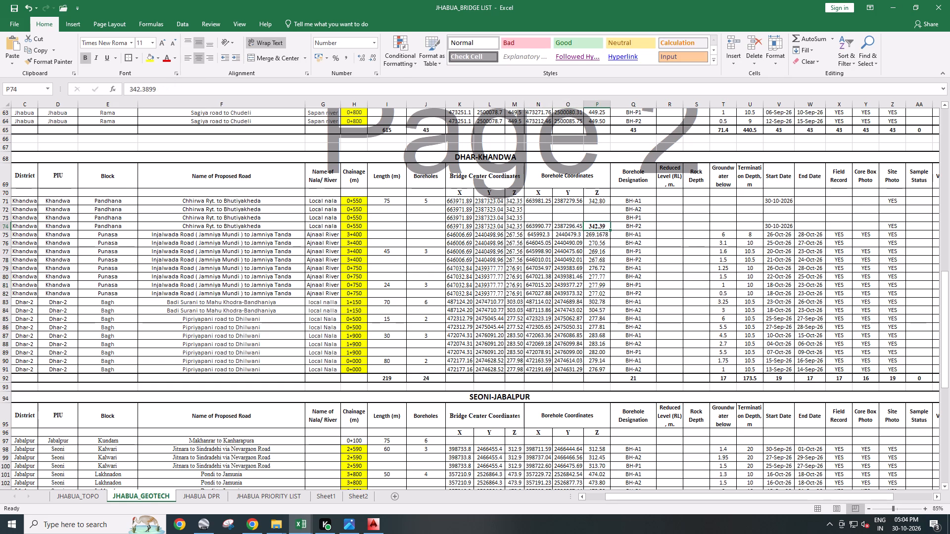
pyautogui.hotkey('ctrl', 'b')
pyautogui.hotkey('ctrl', 's')
# Reduce the BH-A1 borehole Z value at 3+400 to two decimal places and save the workbook.
pyautogui.click(567, 243)
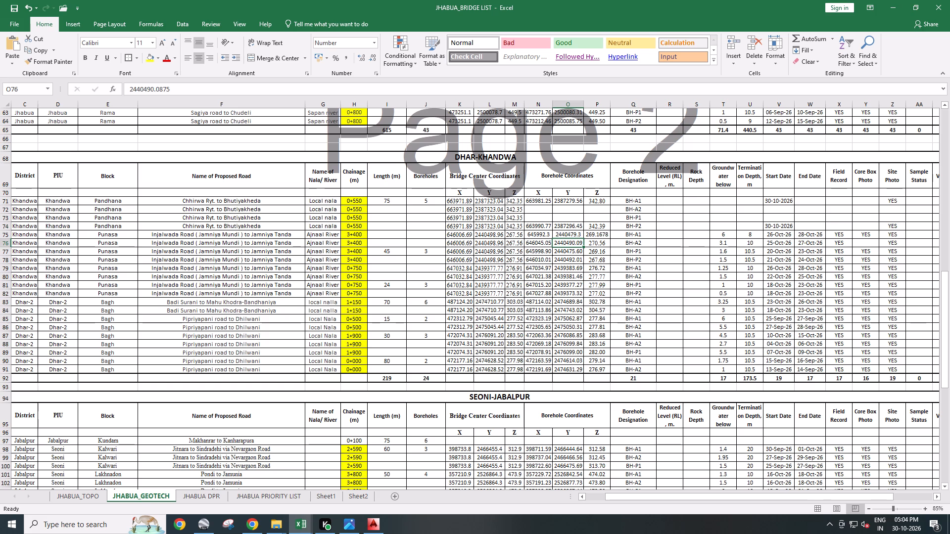
pyautogui.click(597, 235)
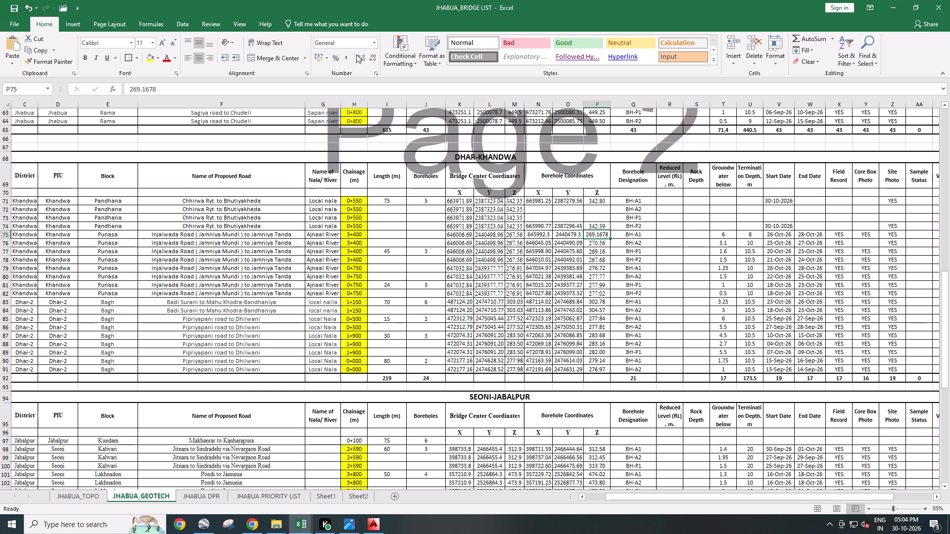
pyautogui.click(369, 57)
pyautogui.click(369, 57)
pyautogui.hotkey('ctrl', 's')
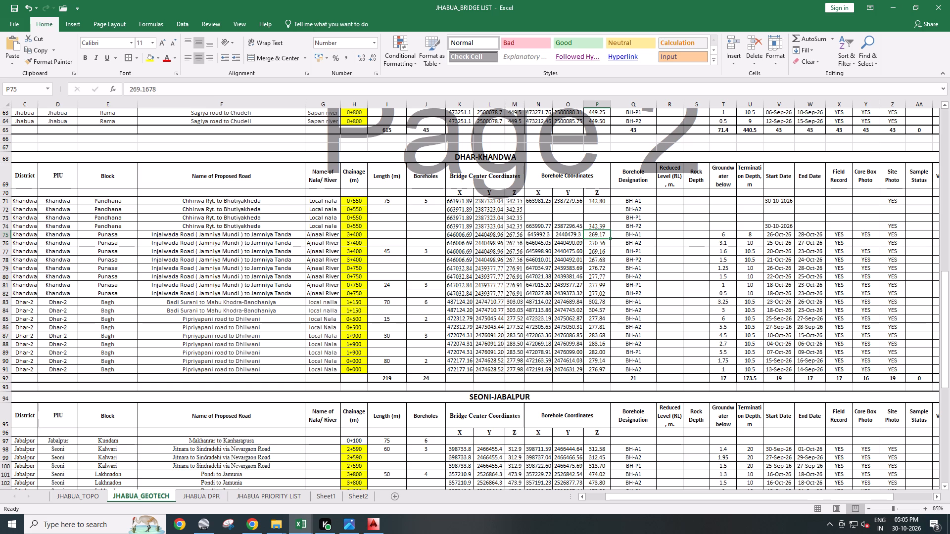
pyautogui.hotkey('ctrl', 's')
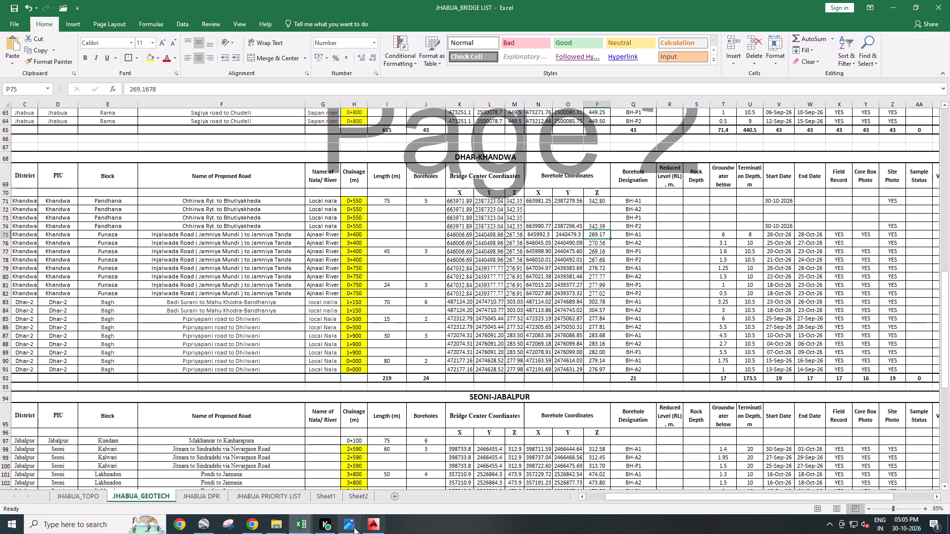
# Close the photo viewer, and switch to AutoCAD to close it with the Submission Pandhana Ch 550 drawing.
pyautogui.click(354, 527)
pyautogui.click(464, 133)
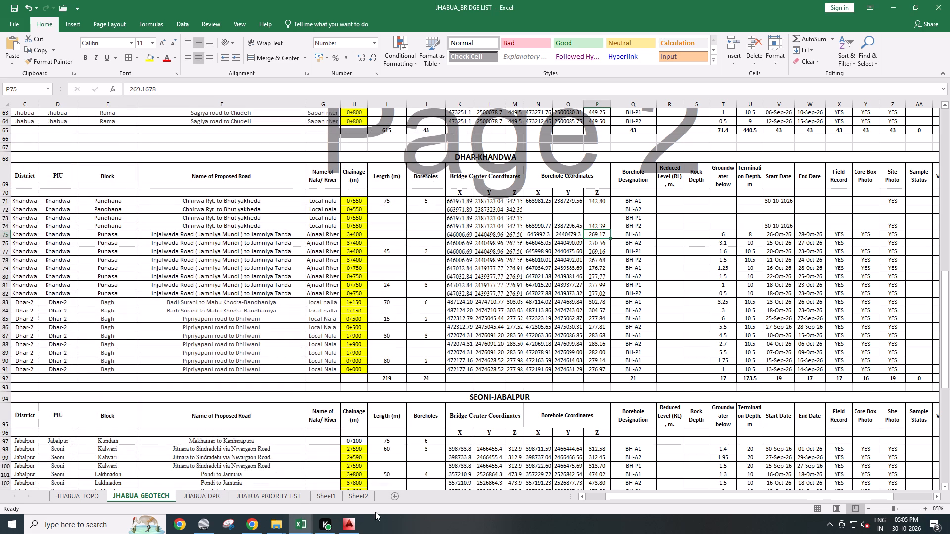
pyautogui.click(348, 526)
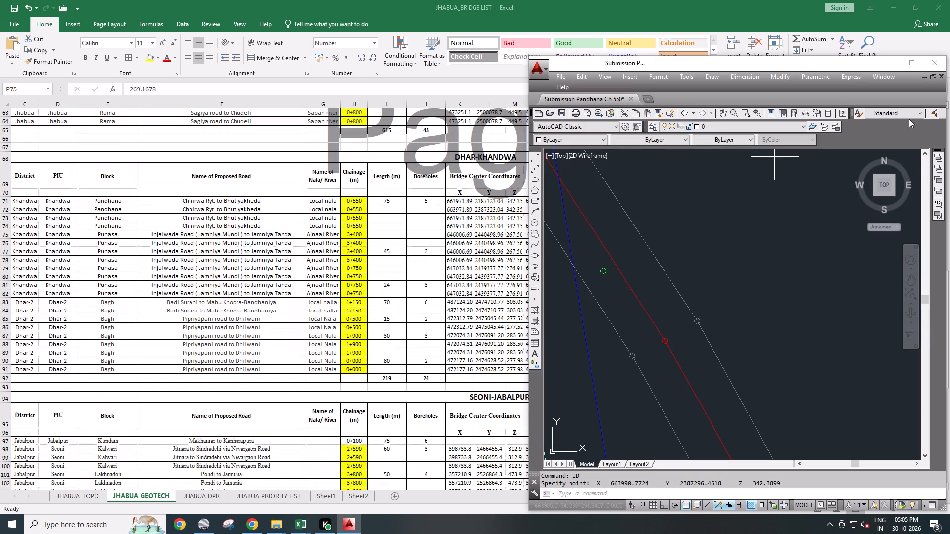
pyautogui.click(933, 70)
pyautogui.click(765, 320)
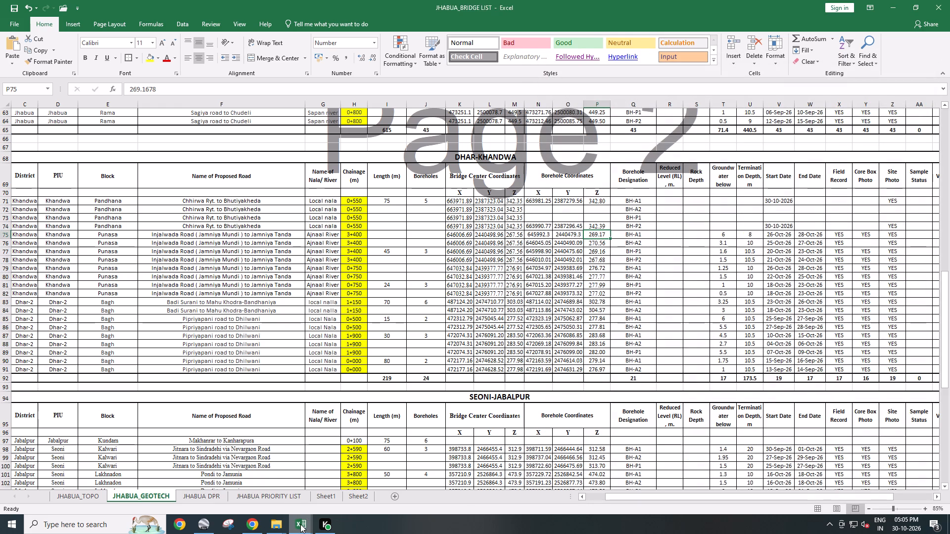
pyautogui.click(273, 526)
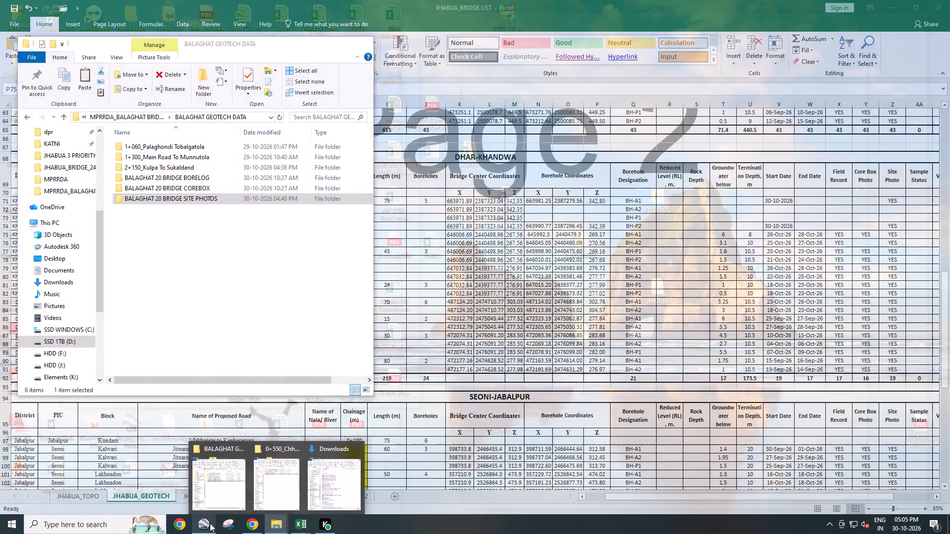
pyautogui.click(206, 526)
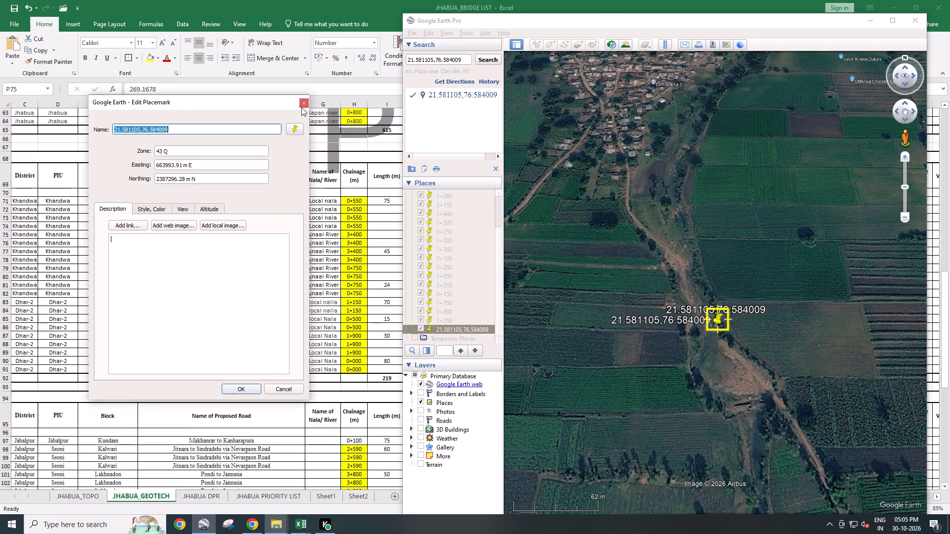
pyautogui.click(301, 106)
pyautogui.rightClick(444, 328)
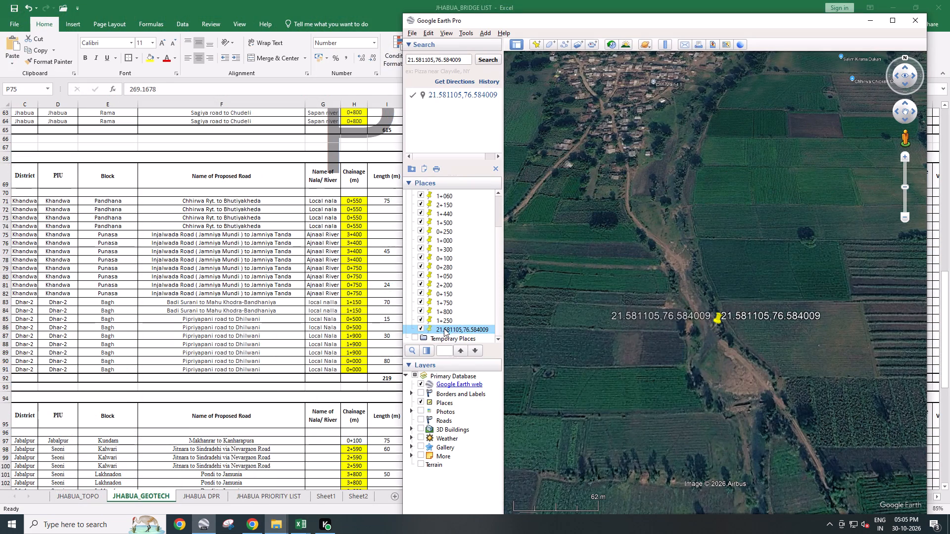
pyautogui.click(471, 370)
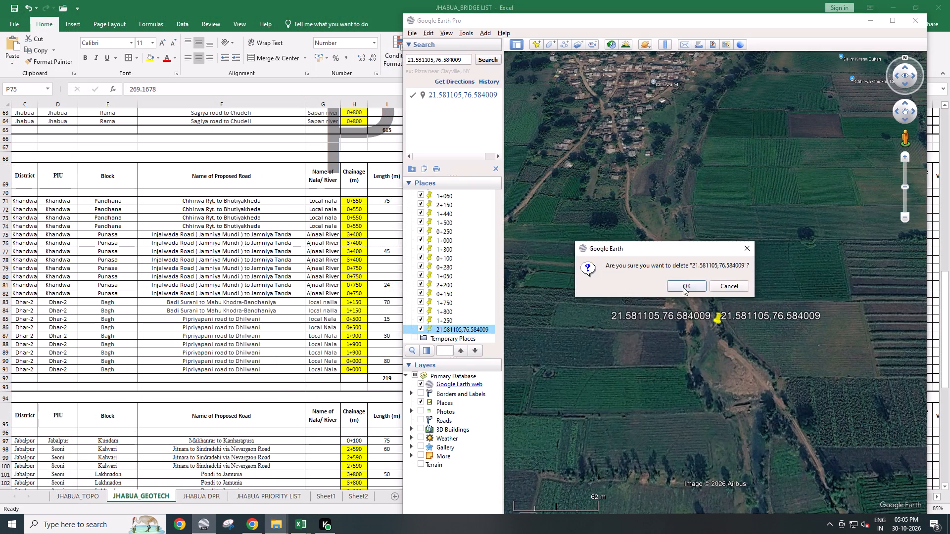
pyautogui.click(685, 282)
pyautogui.click(919, 16)
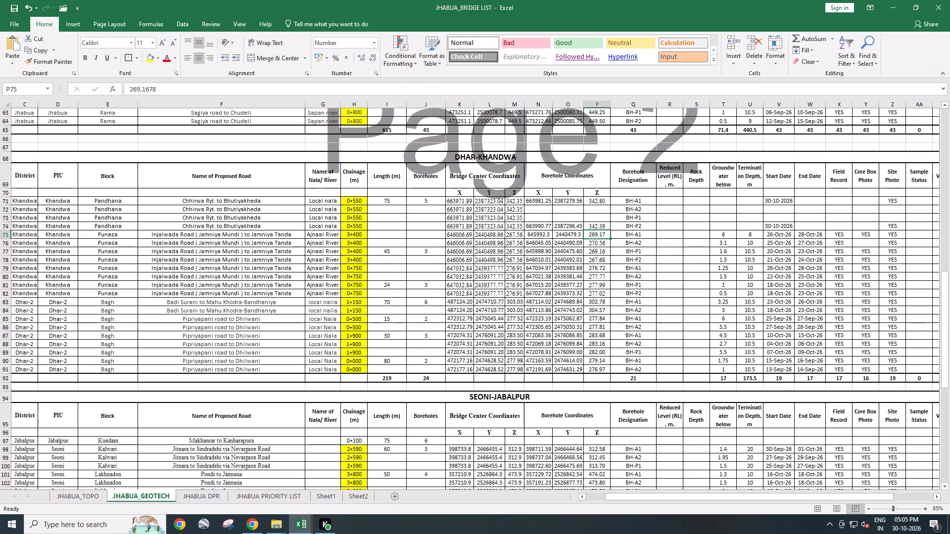
# Save the JHABUA_BRIDGE LIST workbook.
pyautogui.hotkey('ctrl', 's')
# Check the BALAGHAT SIGN BORELOGS PDF in the Downloads folder and duplicate it in the same folder.
pyautogui.click(280, 522)
pyautogui.click(352, 481)
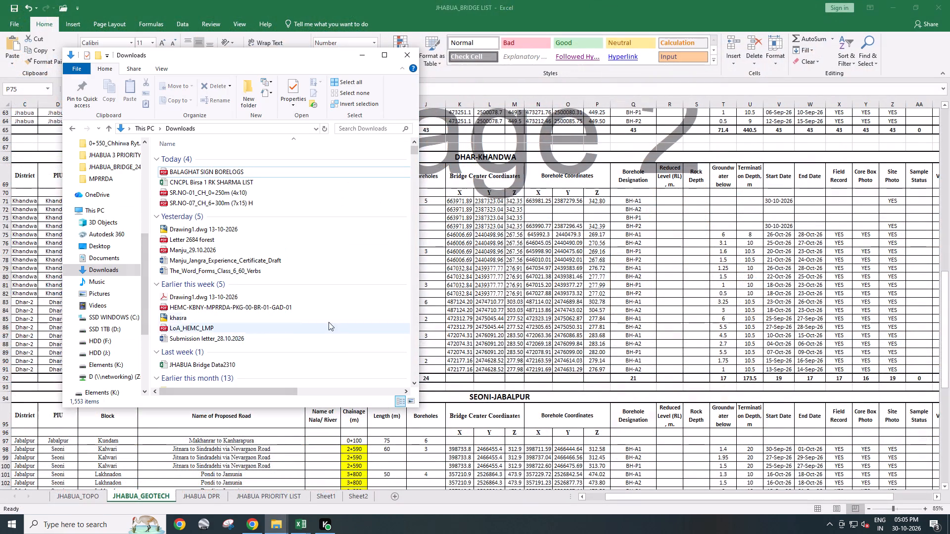
pyautogui.doubleClick(267, 170)
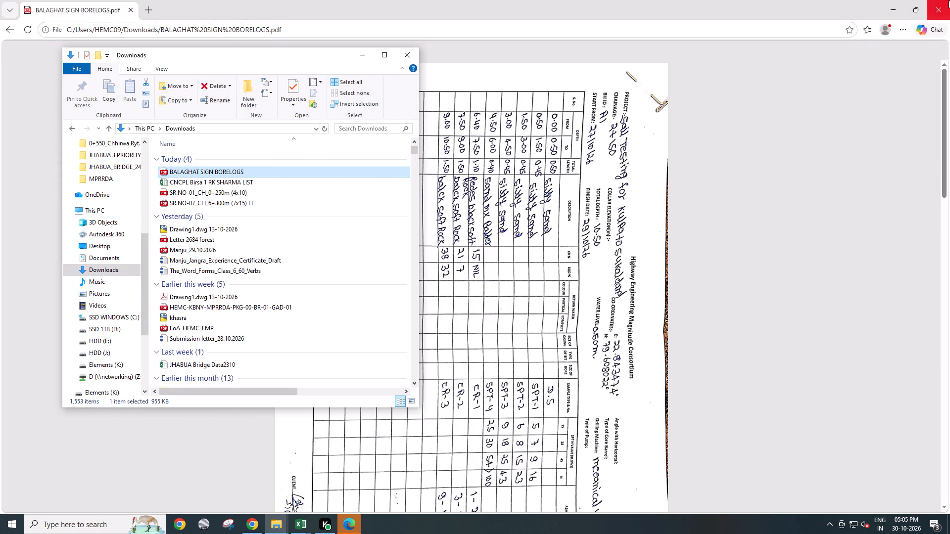
pyautogui.click(948, 0)
pyautogui.hotkey('ctrl', 'c')
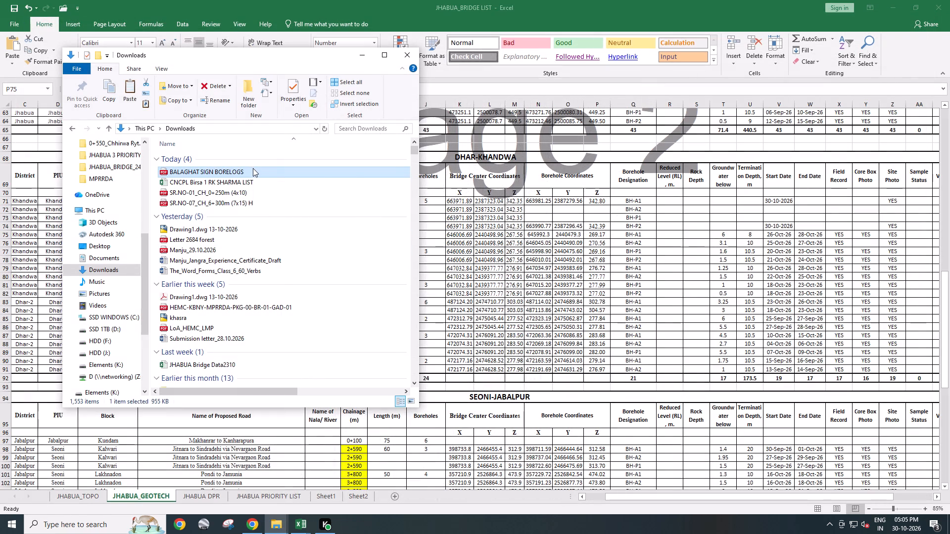
pyautogui.hotkey('ctrl', 'v')
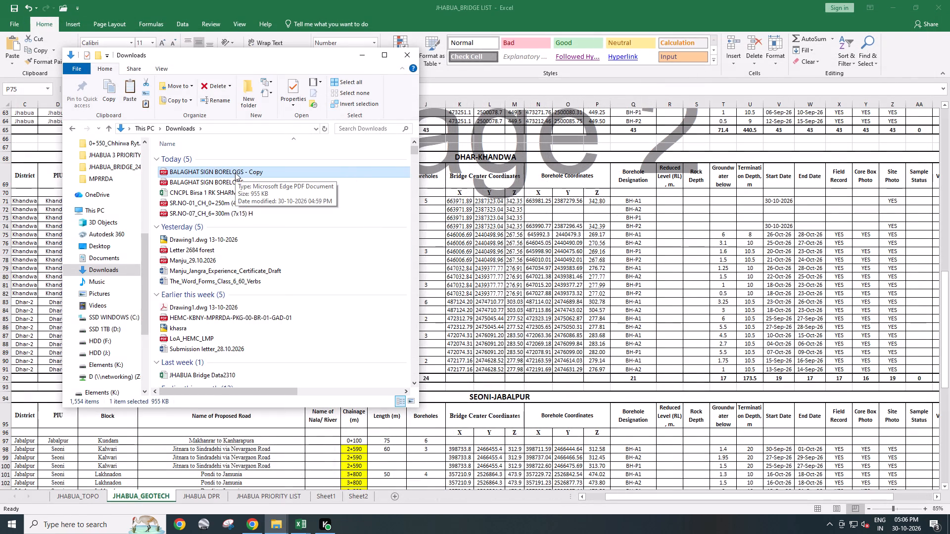
# Rename the copied BALAGHAT SIGN BORELOGS PDF as 2+150-BH-A1.
pyautogui.click(235, 173)
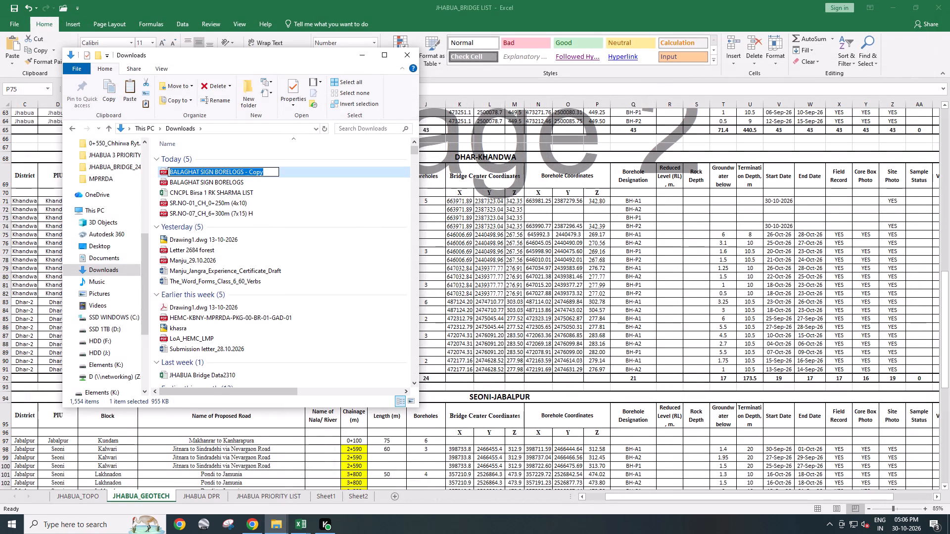
pyautogui.write('2+150-')
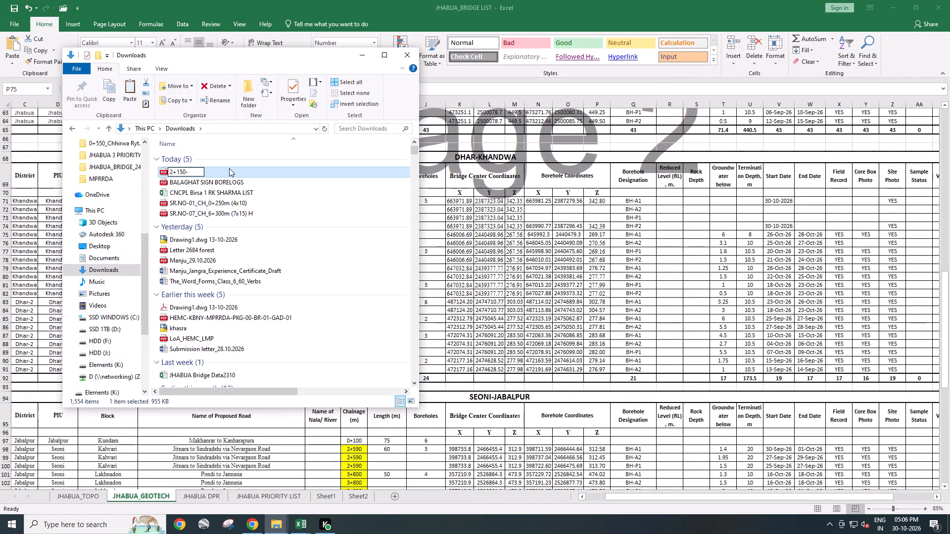
pyautogui.write('BH')
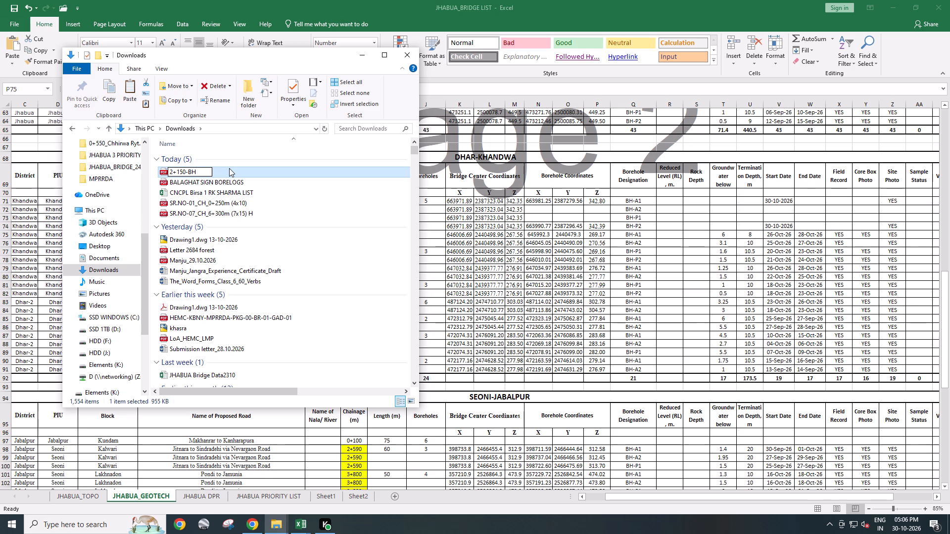
pyautogui.press('-')
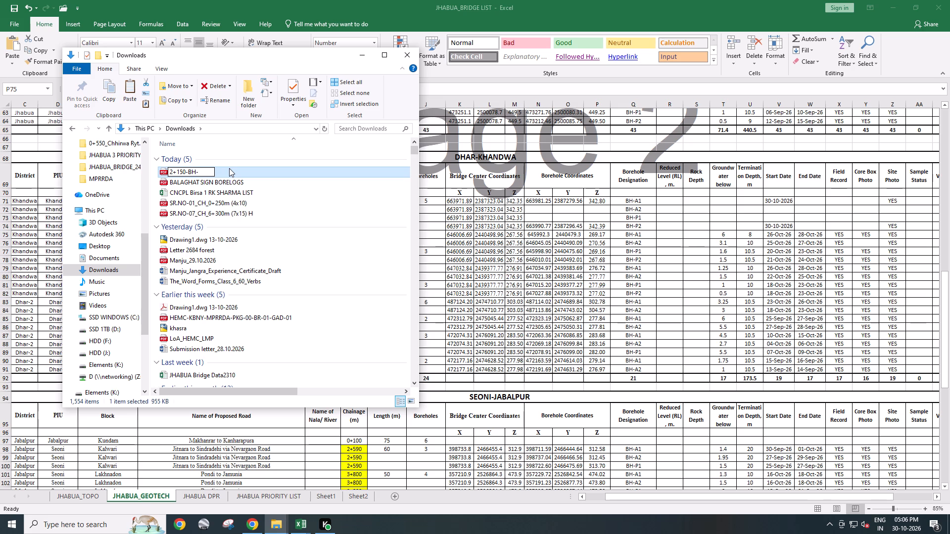
pyautogui.press('a')
pyautogui.press('1')
pyautogui.press('Return')
pyautogui.press('Return')
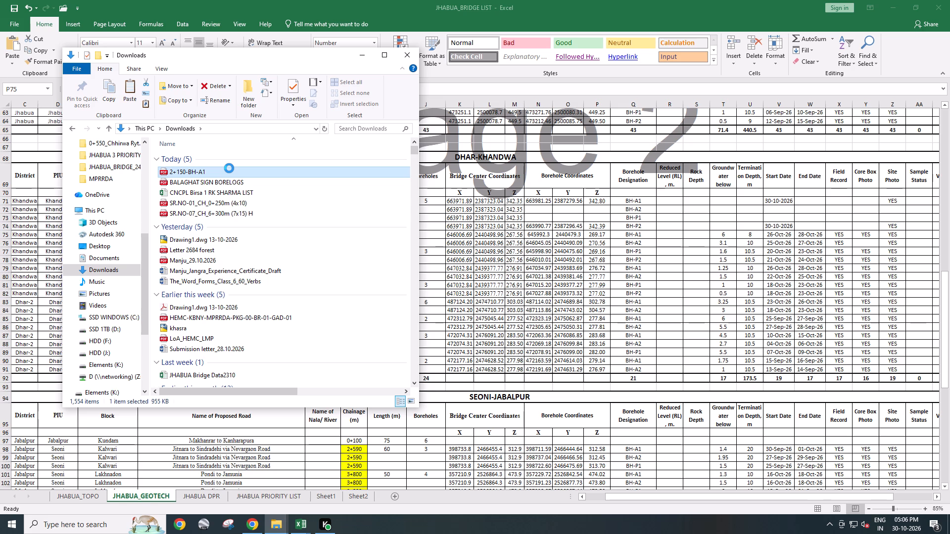
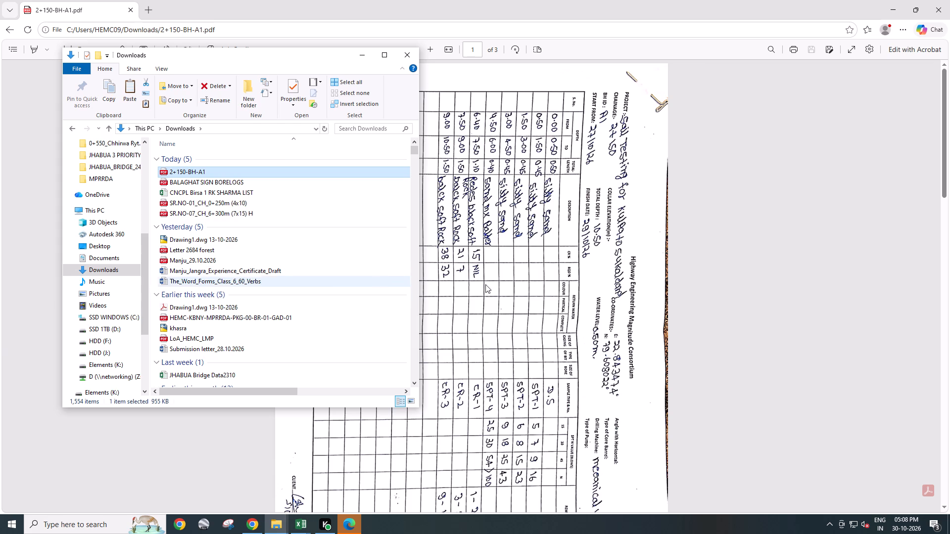
# Close the Edge view of 2+150-BH-A1 and open that PDF in Adobe Acrobat 9.0, dismissing the reading options.
pyautogui.click(617, 273)
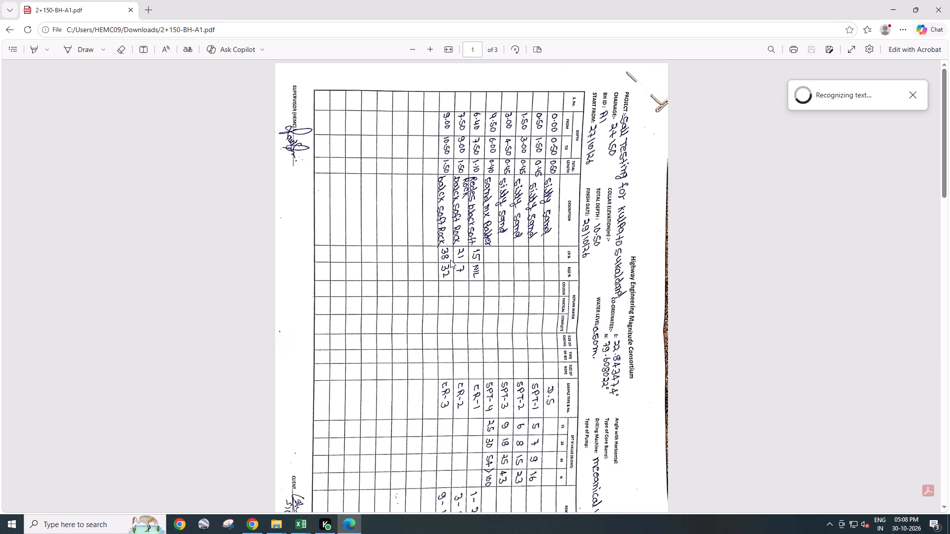
pyautogui.click(944, 0)
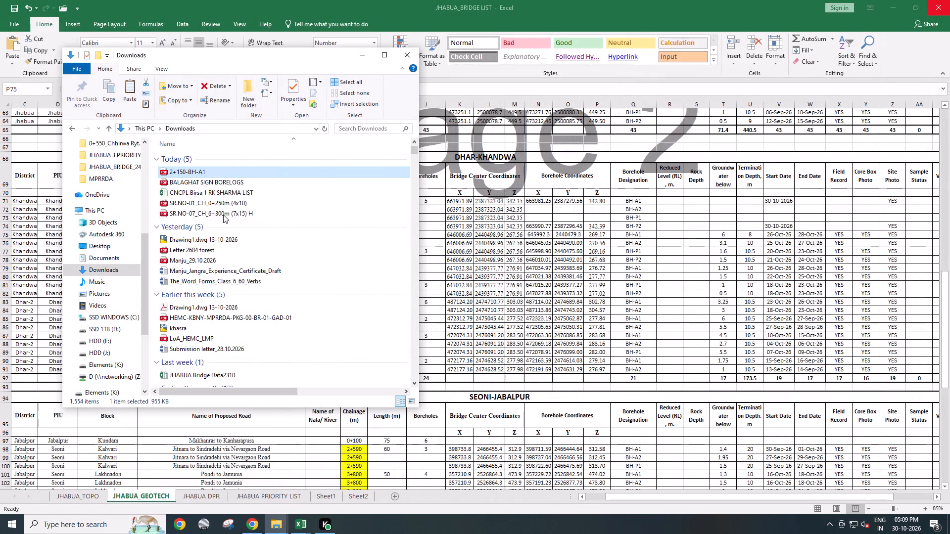
pyautogui.rightClick(192, 172)
pyautogui.click(254, 232)
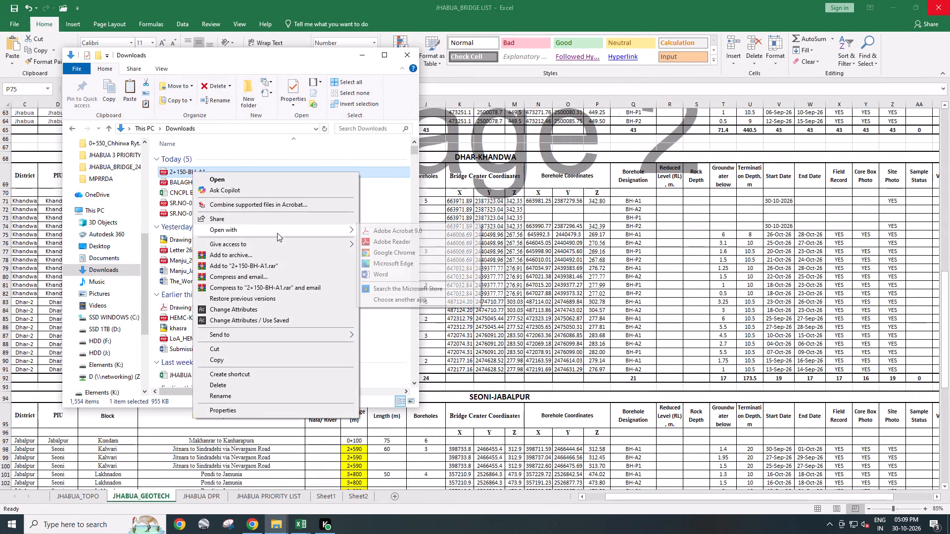
pyautogui.click(415, 229)
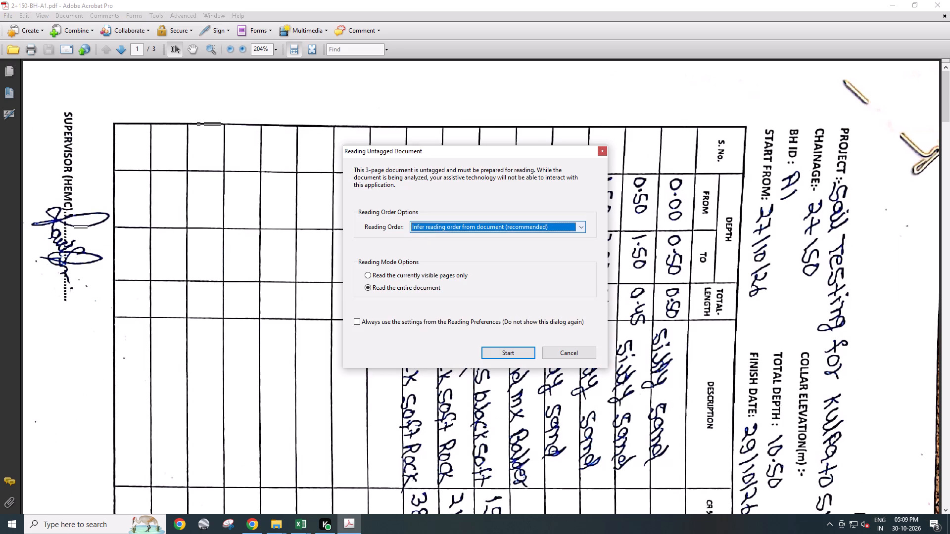
pyautogui.click(601, 151)
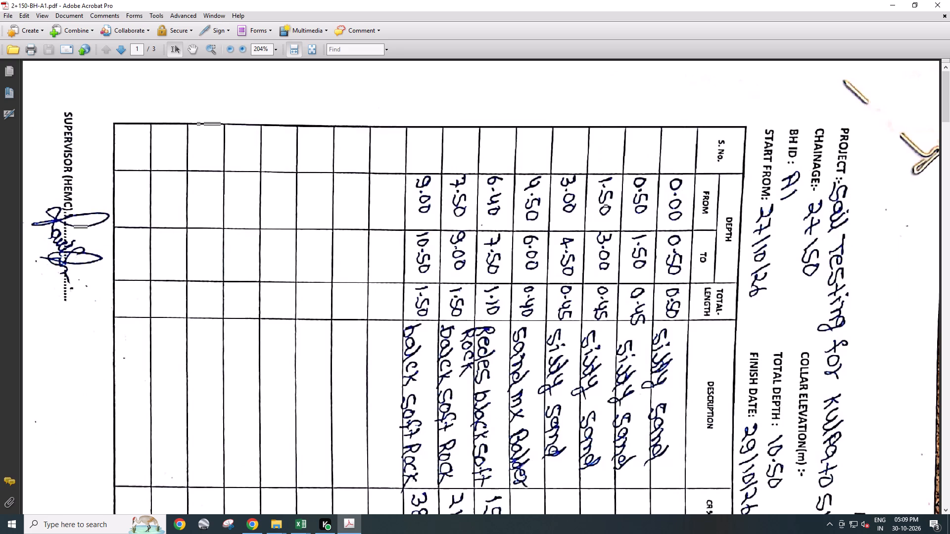
# Rotate page 1, the 2+150 BH-A1 borelog, clockwise by 90 degrees three times so it reads upright.
pyautogui.hotkey('ctrl', 'shift', 'r')
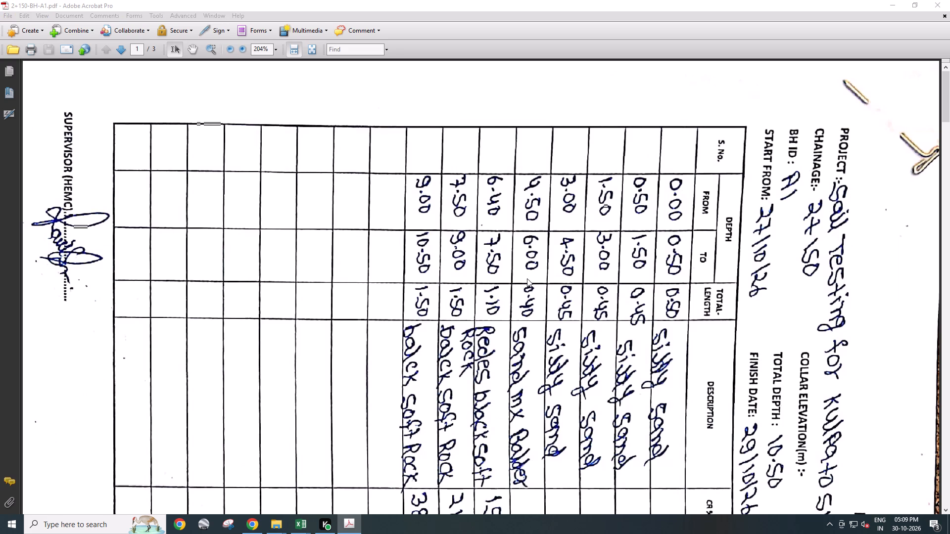
pyautogui.click(503, 319)
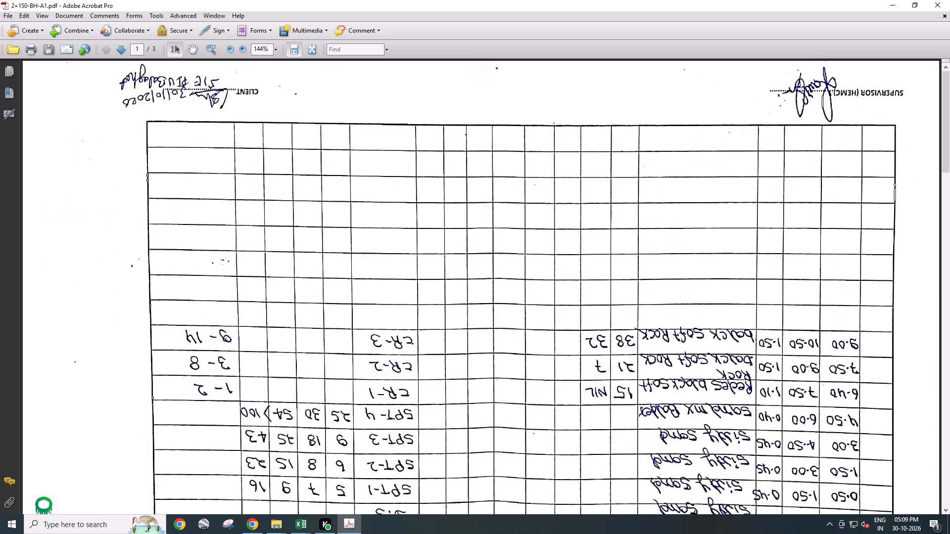
pyautogui.hotkey('ctrl', 'shift', 'r')
pyautogui.click(496, 321)
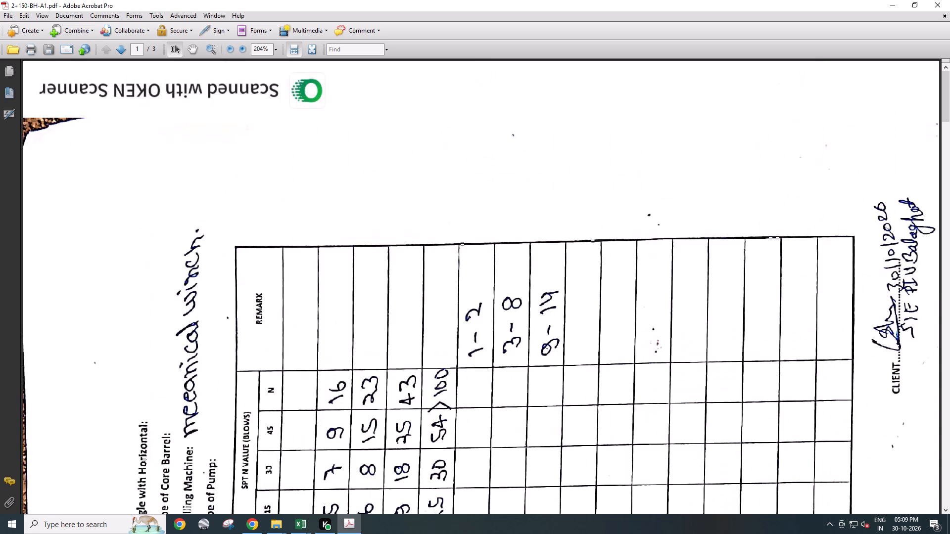
pyautogui.hotkey('ctrl', 'shift', 'r')
pyautogui.click(502, 326)
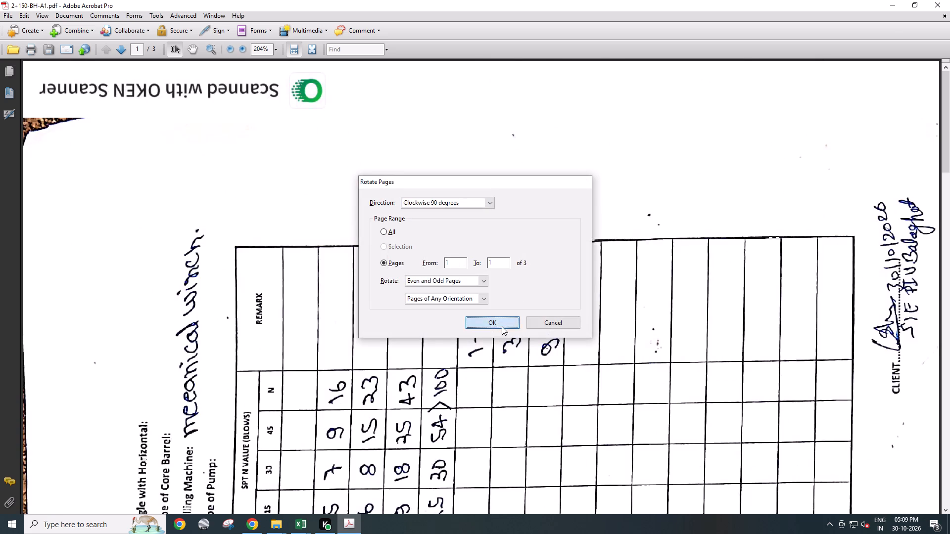
# Rotate page 2, the sideways 1+300 BH-A1 borelog, clockwise by 90 degrees.
pyautogui.keyDown('ctrl'); pyautogui.scroll(-1, 333, 291); pyautogui.keyUp('ctrl')
pyautogui.scroll(-9, 333, 290)
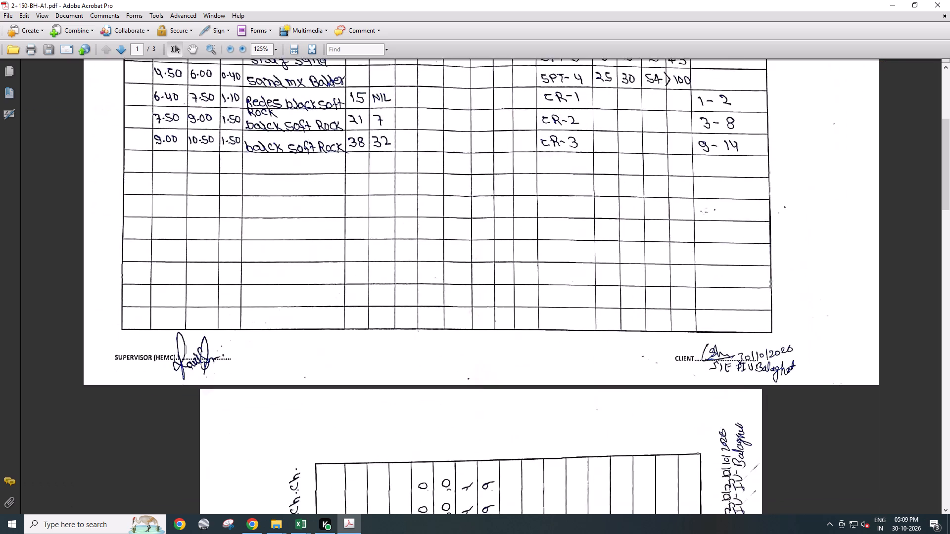
pyautogui.scroll(-20, 332, 289)
pyautogui.scroll(-7, 332, 289)
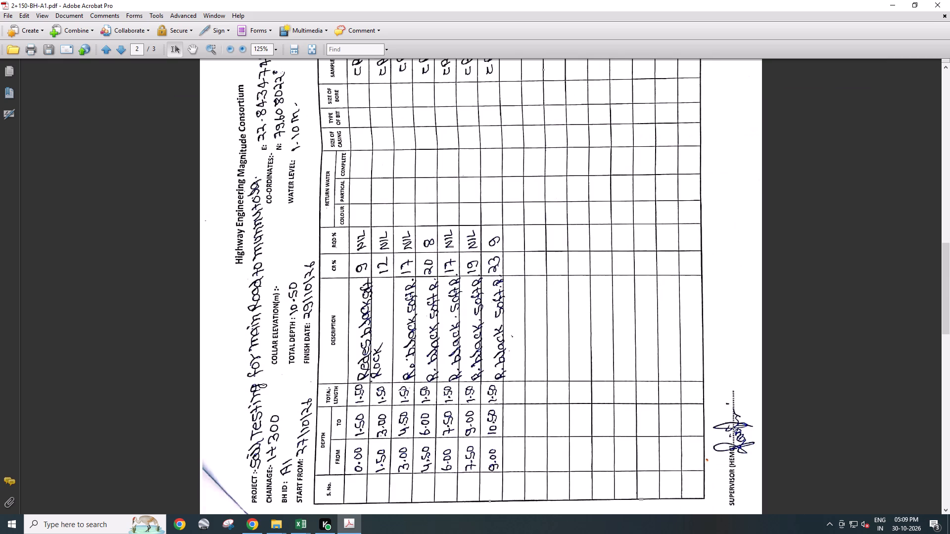
pyautogui.hotkey('ctrl', 'shift', 'r')
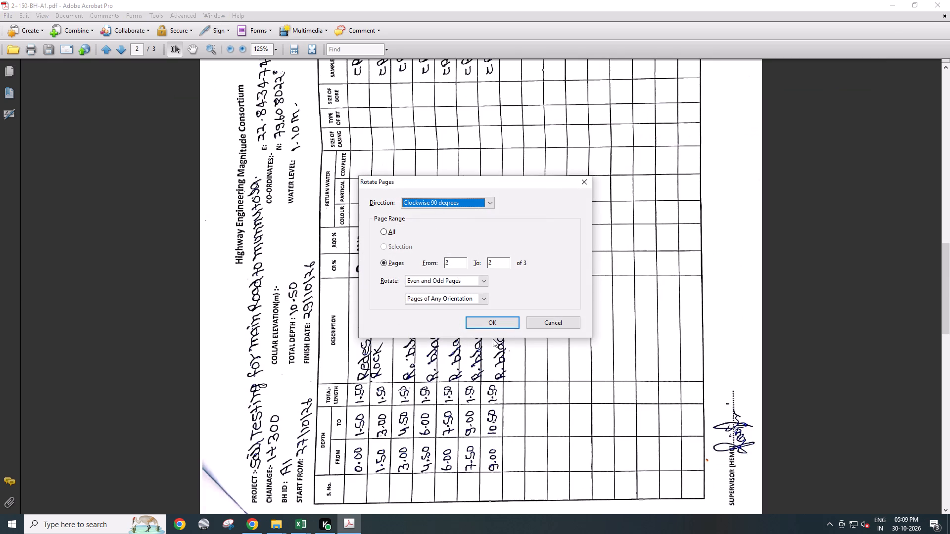
pyautogui.click(492, 327)
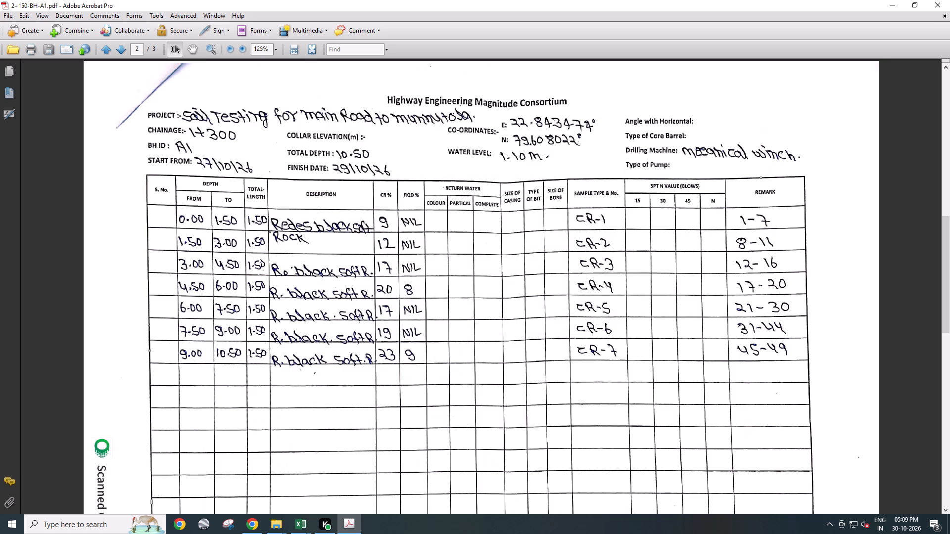
# Check the orientation of all three borelog pages, then close the 2+150-BH-A1 PDF and save its changes.
pyautogui.scroll(-17, 491, 326)
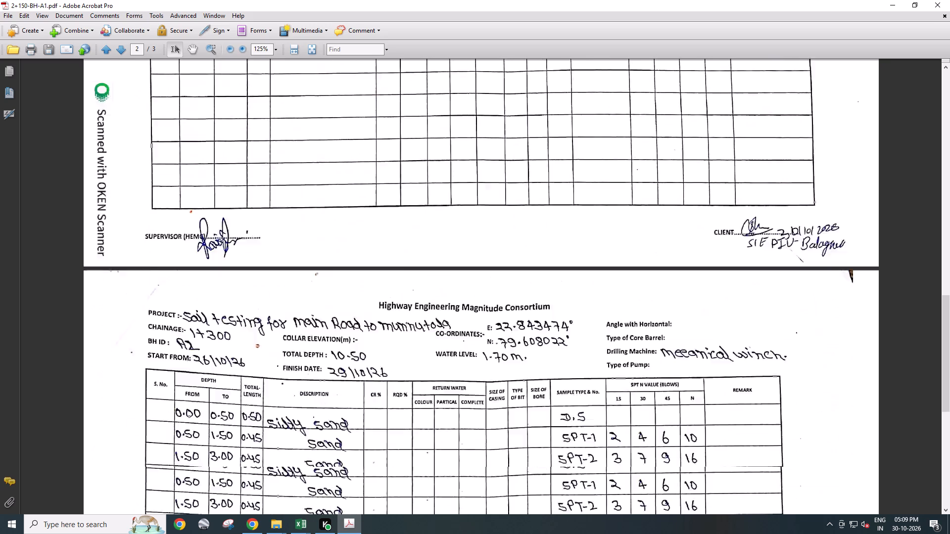
pyautogui.scroll(-19, 491, 326)
pyautogui.scroll(9, 491, 326)
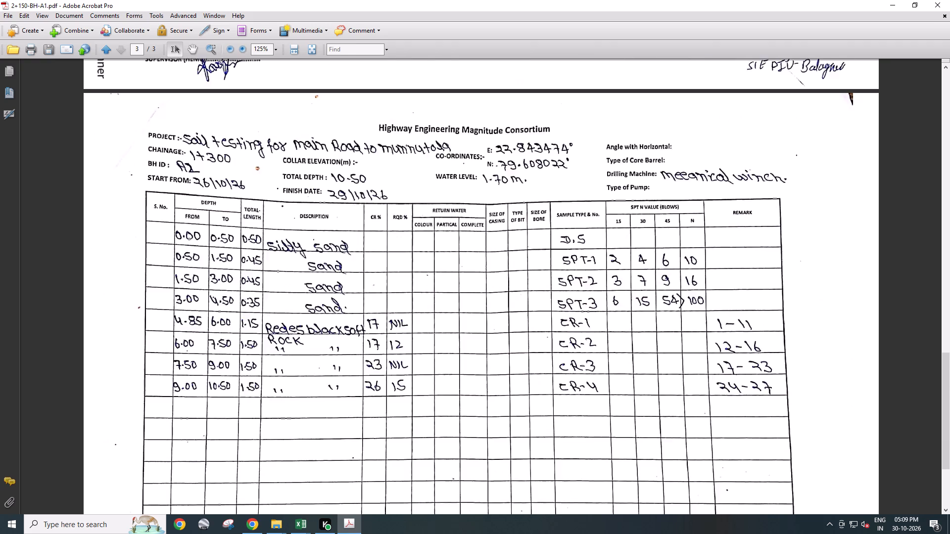
pyautogui.scroll(20, 491, 326)
pyautogui.scroll(20, 491, 326)
pyautogui.scroll(8, 491, 326)
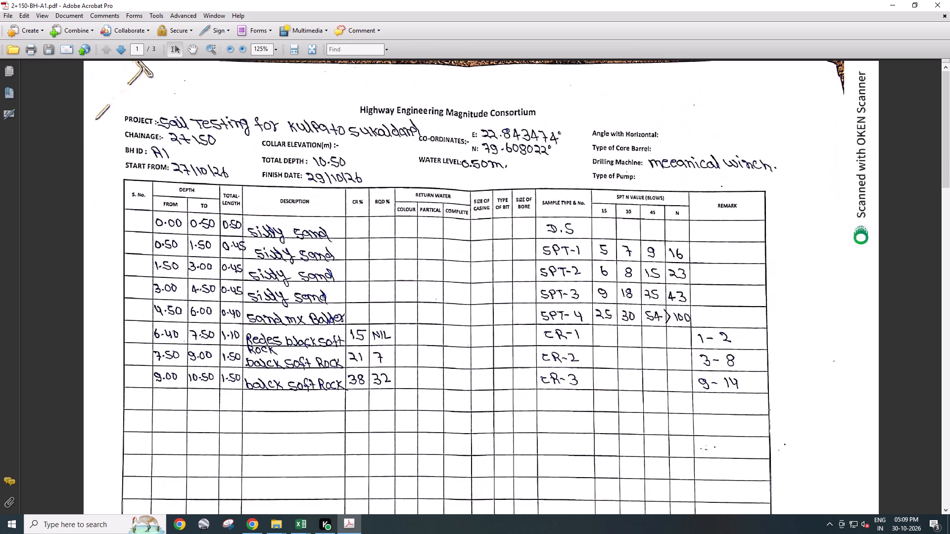
pyautogui.scroll(-20, 491, 326)
pyautogui.scroll(-11, 491, 326)
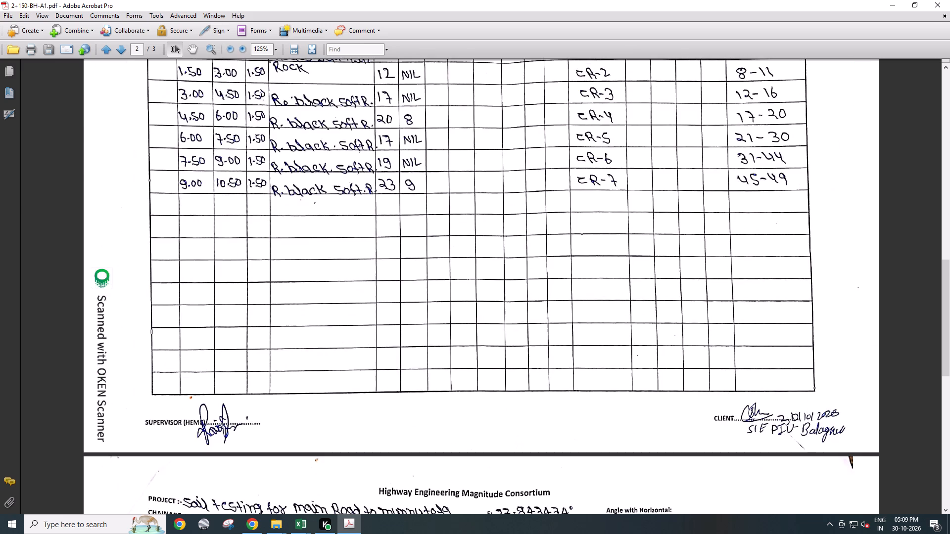
pyautogui.click(943, 0)
pyautogui.click(485, 282)
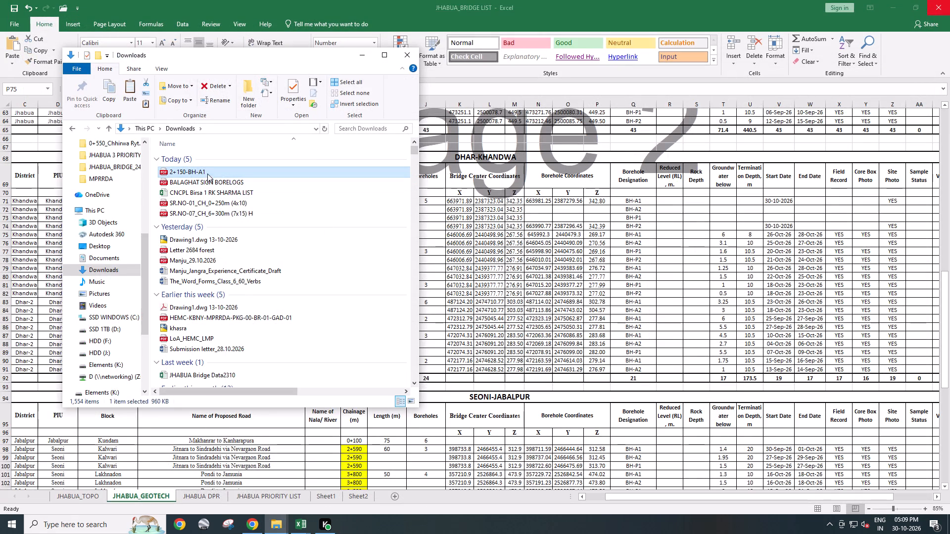
# Copy the file name of the unrotated BALAGHAT SIGN BORELOGS PDF and delete that file from Downloads.
pyautogui.click(221, 183)
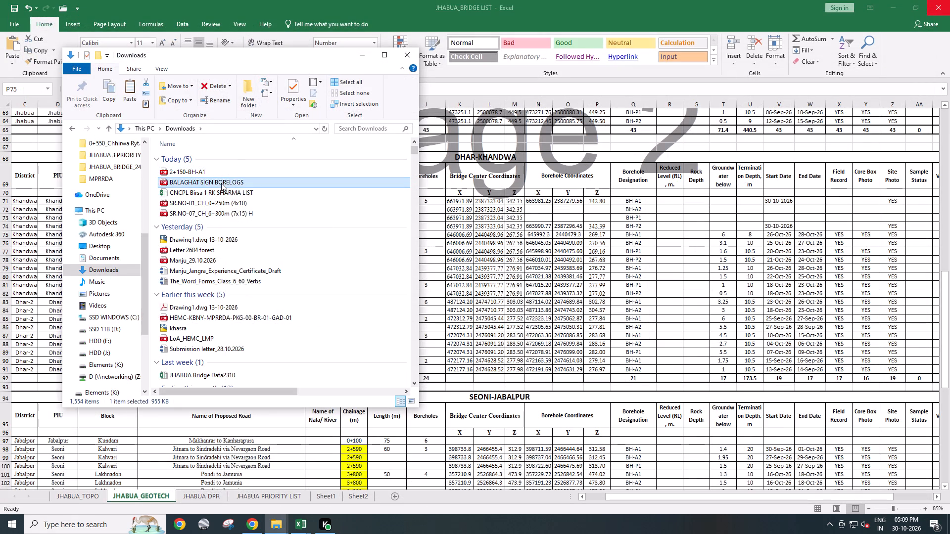
pyautogui.press('F2')
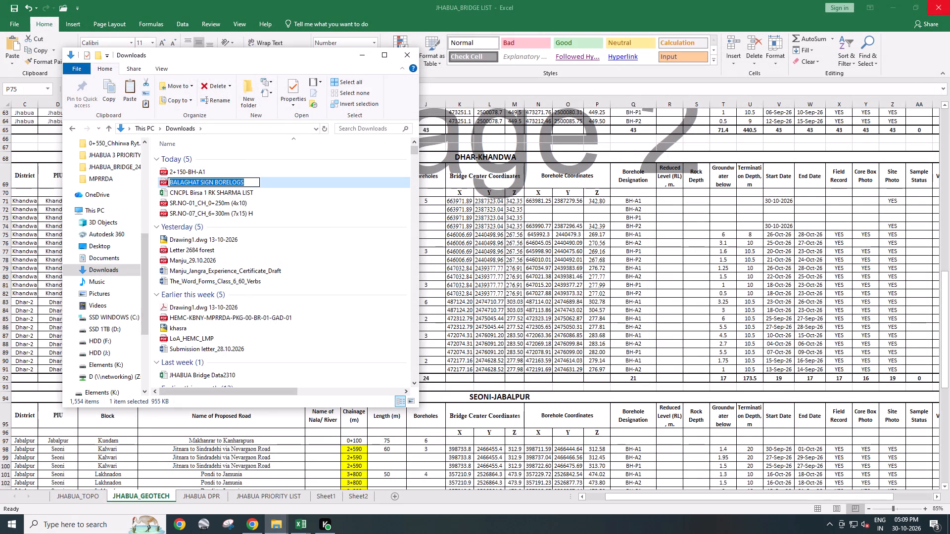
pyautogui.hotkey('ctrl', 'c')
pyautogui.click(232, 191)
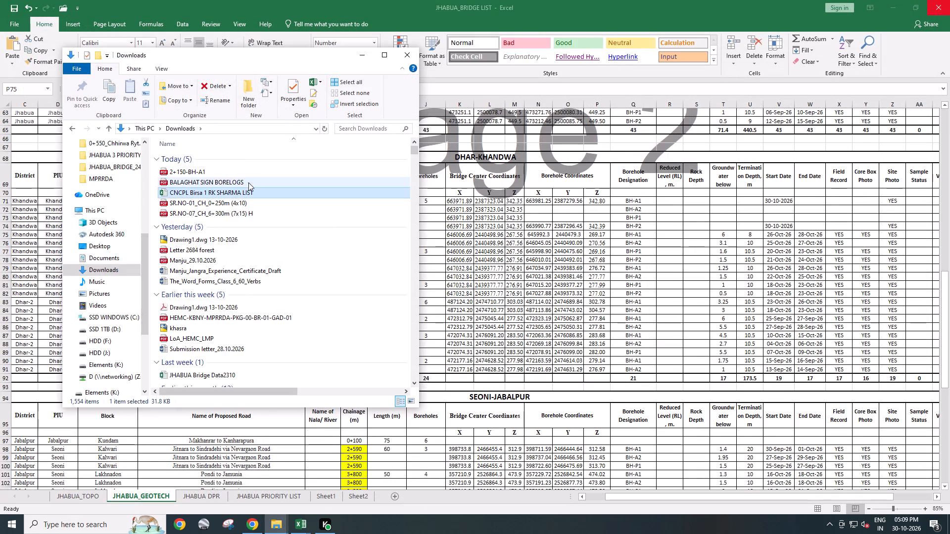
pyautogui.click(253, 181)
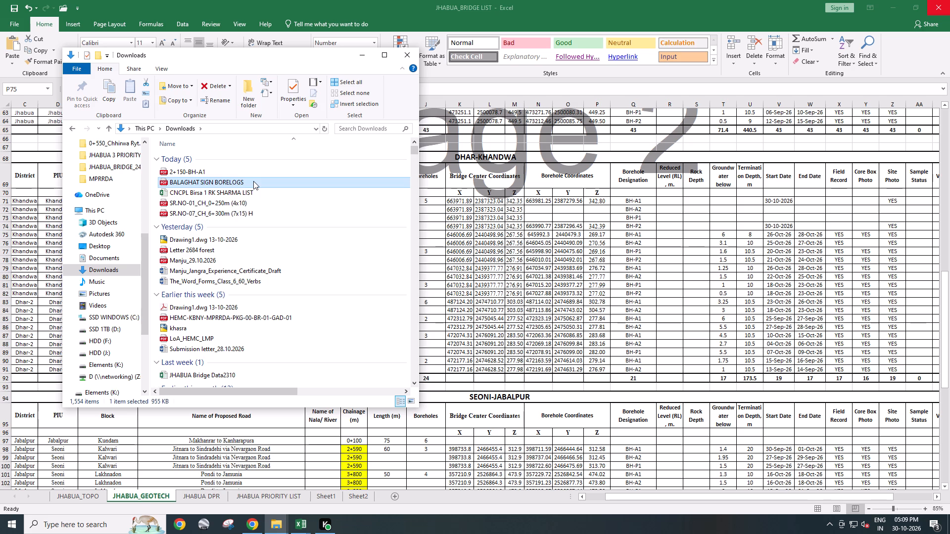
pyautogui.press('Delete')
# Rename the rotated 2+150-BH-A1 PDF as BALAGHAT SIGN BORELOGS.
pyautogui.click(210, 170)
pyautogui.press('F2')
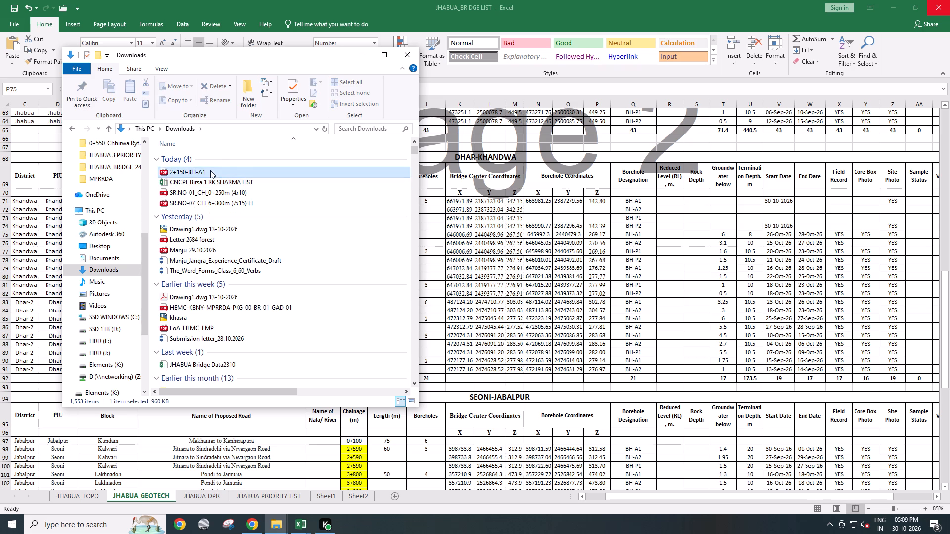
pyautogui.hotkey('ctrl', 'v')
pyautogui.click(218, 187)
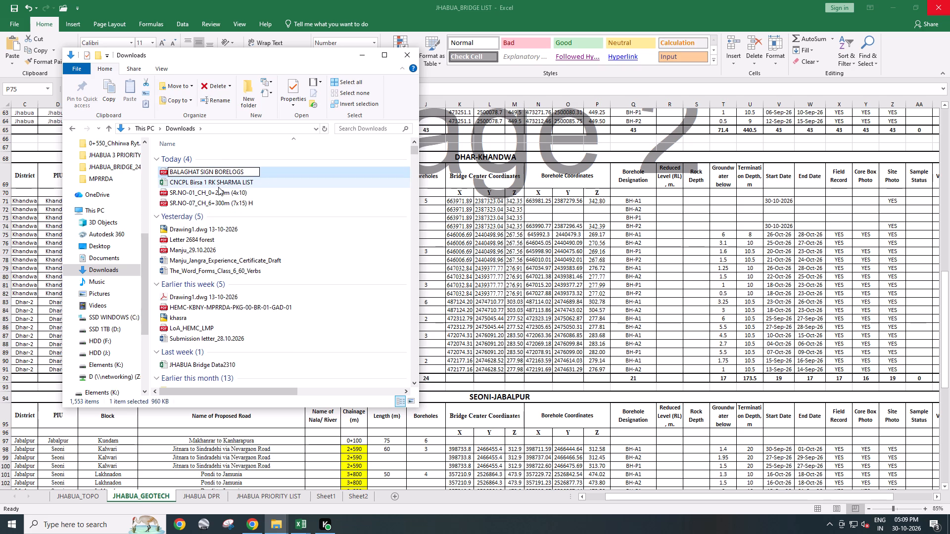
# Duplicate the BALAGHAT SIGN BORELOGS PDF in the Downloads folder.
pyautogui.click(252, 171)
pyautogui.hotkey('ctrl', 'c')
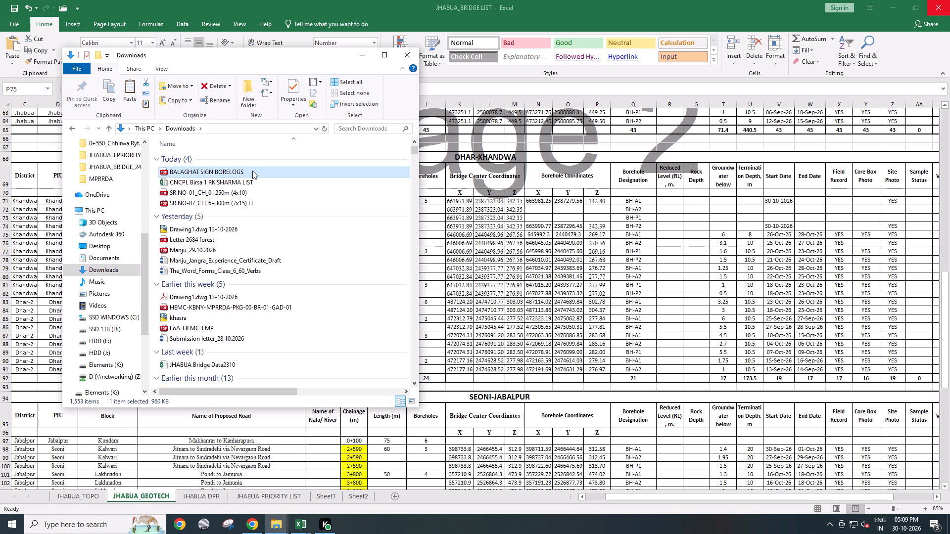
pyautogui.hotkey('ctrl', 'v')
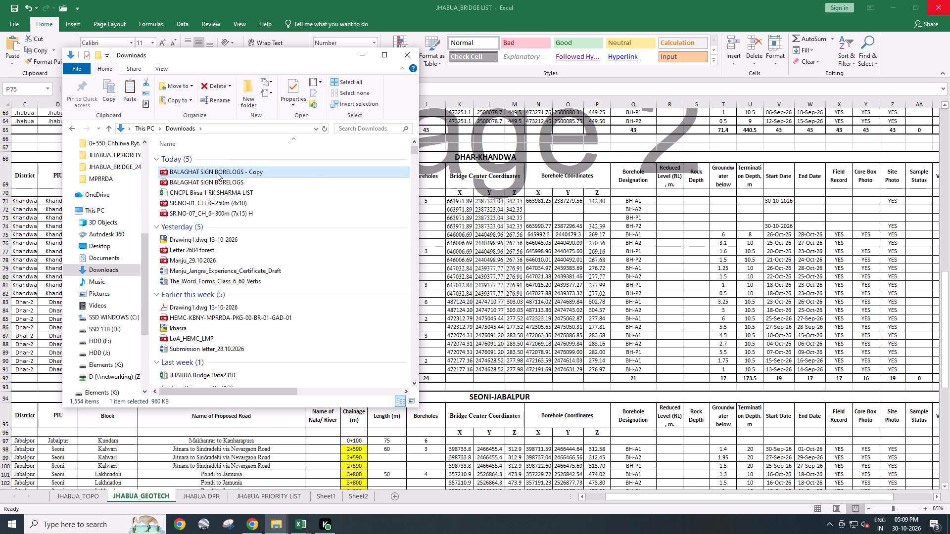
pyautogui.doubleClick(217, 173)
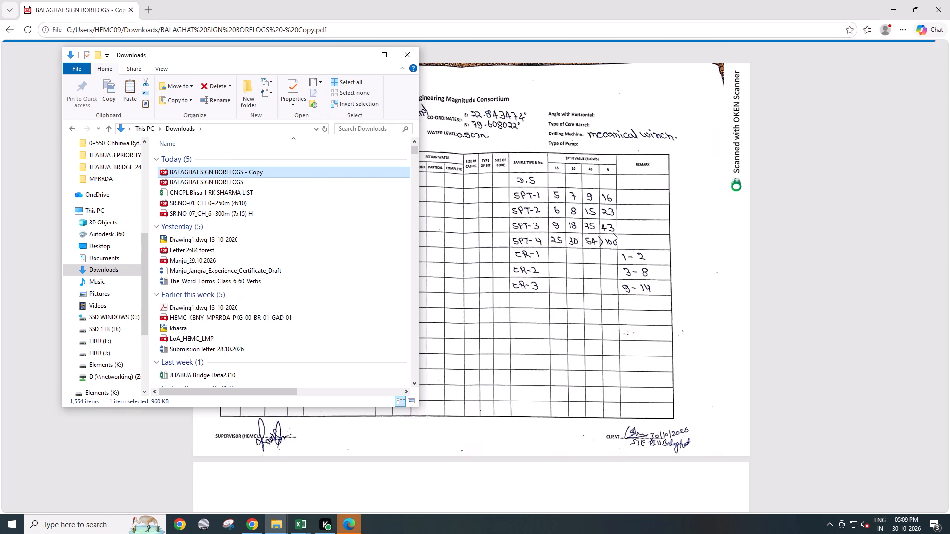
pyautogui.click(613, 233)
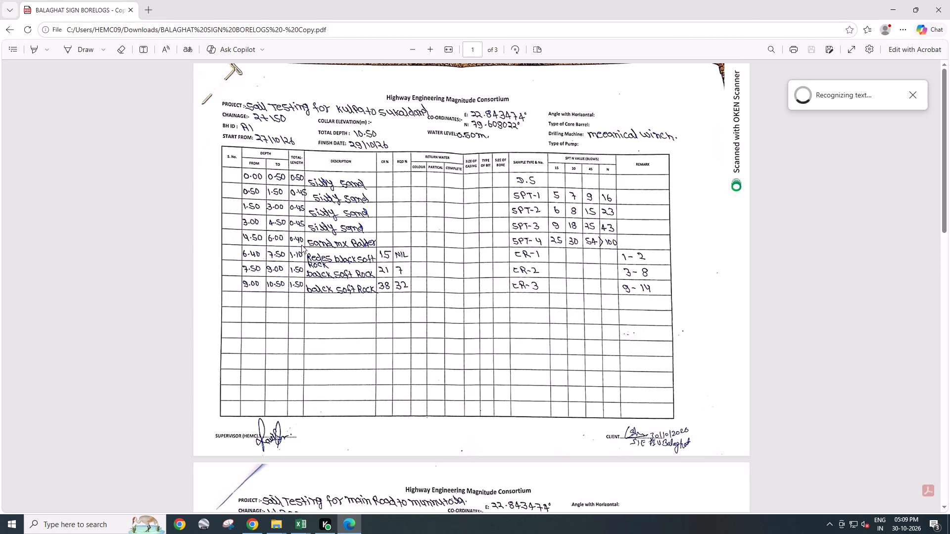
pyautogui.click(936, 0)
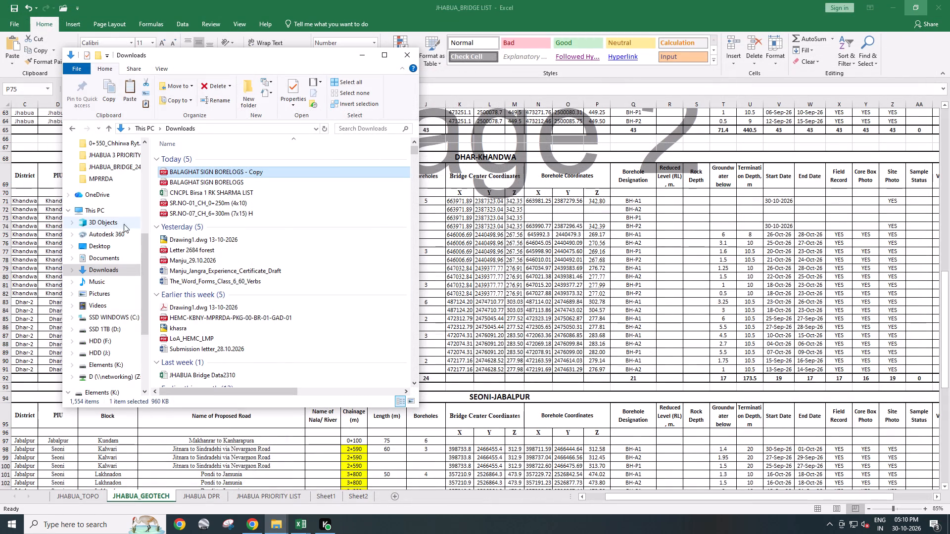
# Open the BALAGHAT SIGN BORELOGS - Copy PDF in Adobe Acrobat 9.0 and dismiss the reading options.
pyautogui.rightClick(181, 169)
pyautogui.click(231, 230)
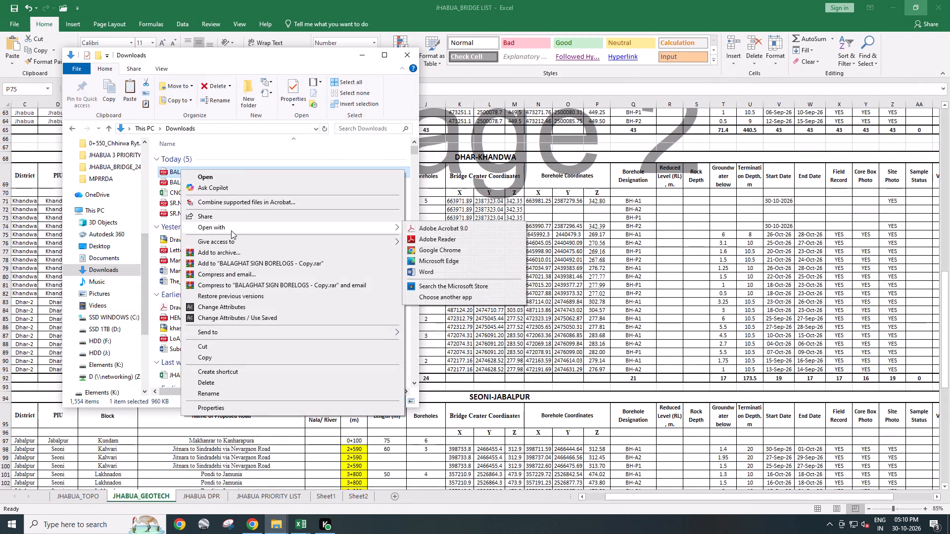
pyautogui.click(393, 227)
pyautogui.click(441, 226)
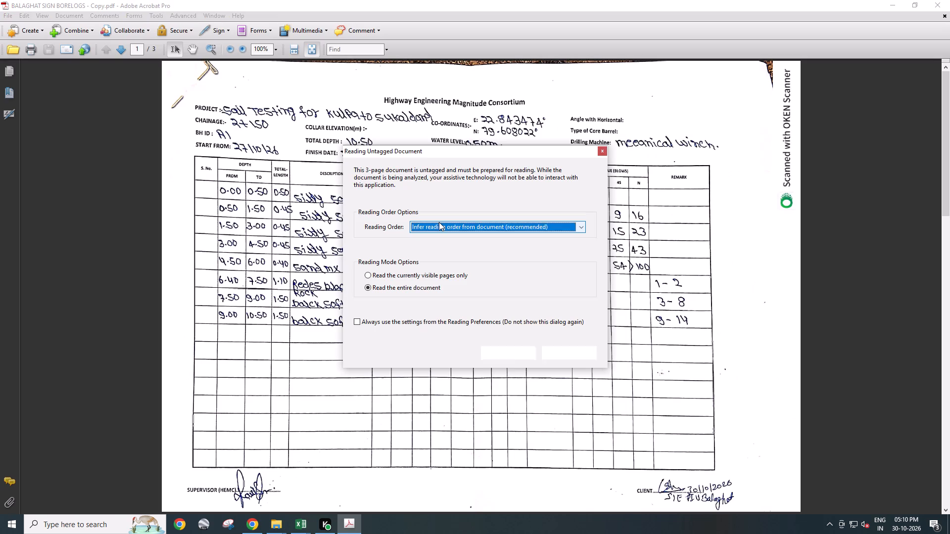
pyautogui.scroll(-12, 439, 222)
pyautogui.click(598, 151)
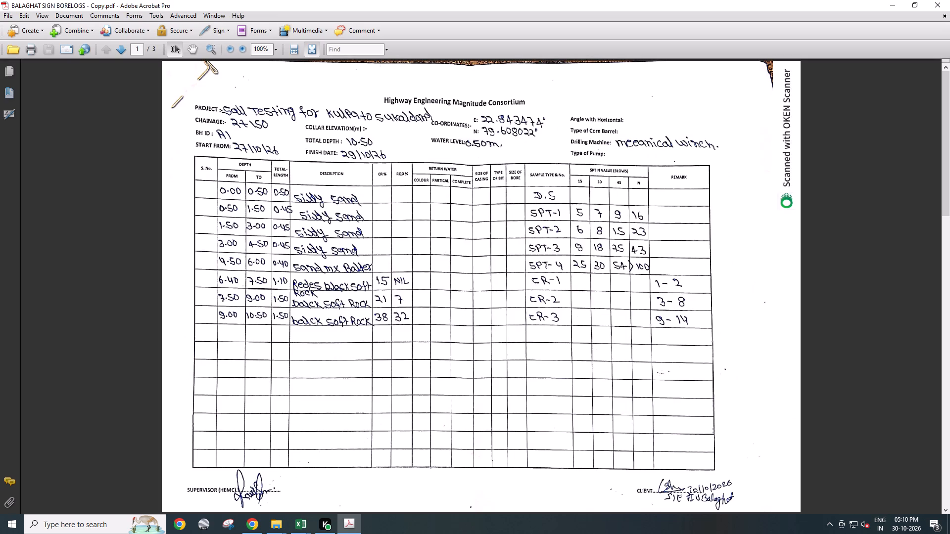
# Delete the two chainage 1+300 pages from the borelogs copy, leaving only the 2+150 BH-A1 page, and save on closing.
pyautogui.scroll(-14, 342, 275)
pyautogui.scroll(5, 341, 275)
pyautogui.scroll(-3, 340, 275)
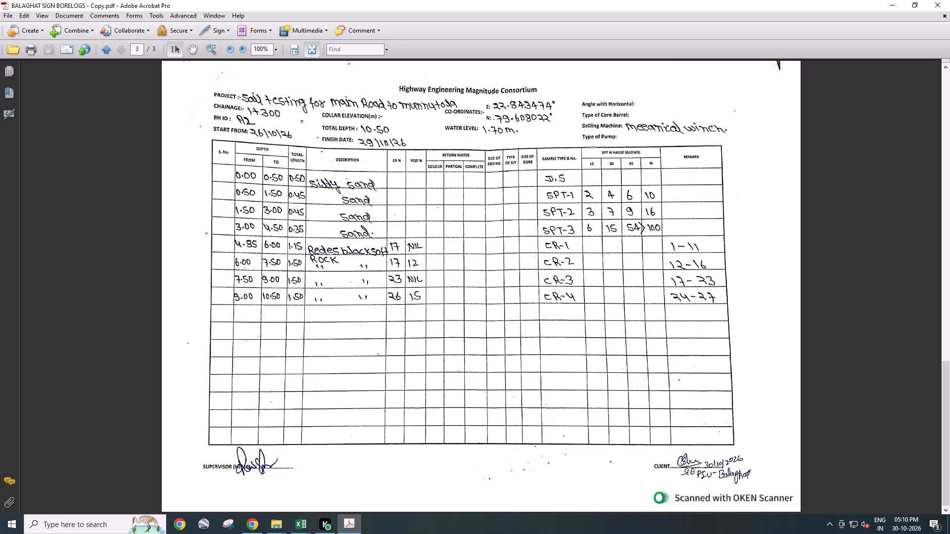
pyautogui.scroll(1, 339, 275)
pyautogui.hotkey('ctrl', 'shift', 'd')
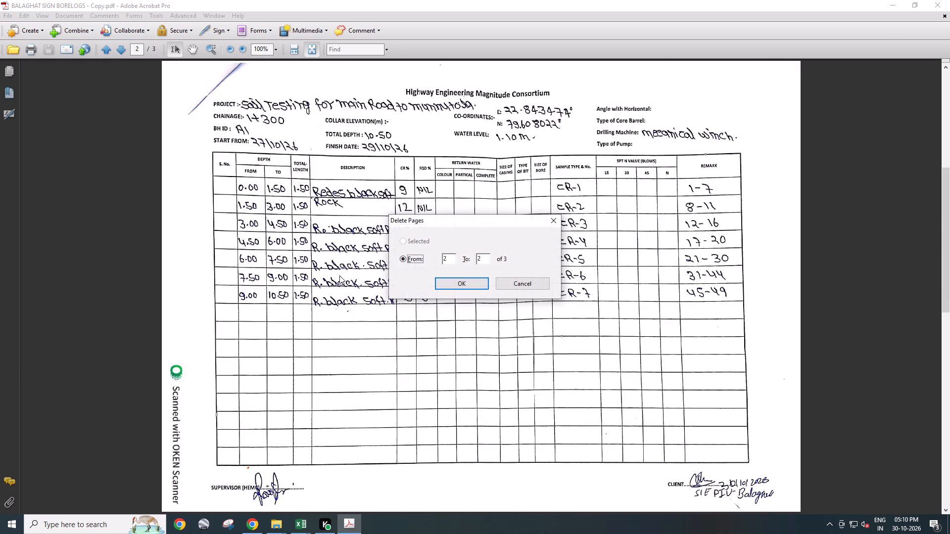
pyautogui.click(445, 281)
pyautogui.click(532, 282)
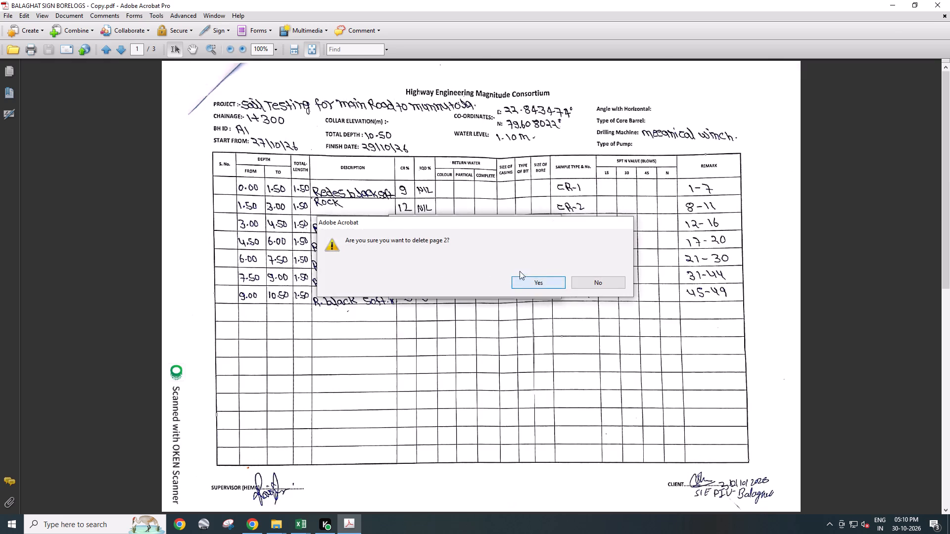
pyautogui.scroll(-5, 495, 262)
pyautogui.hotkey('ctrl', 'shift', 'd')
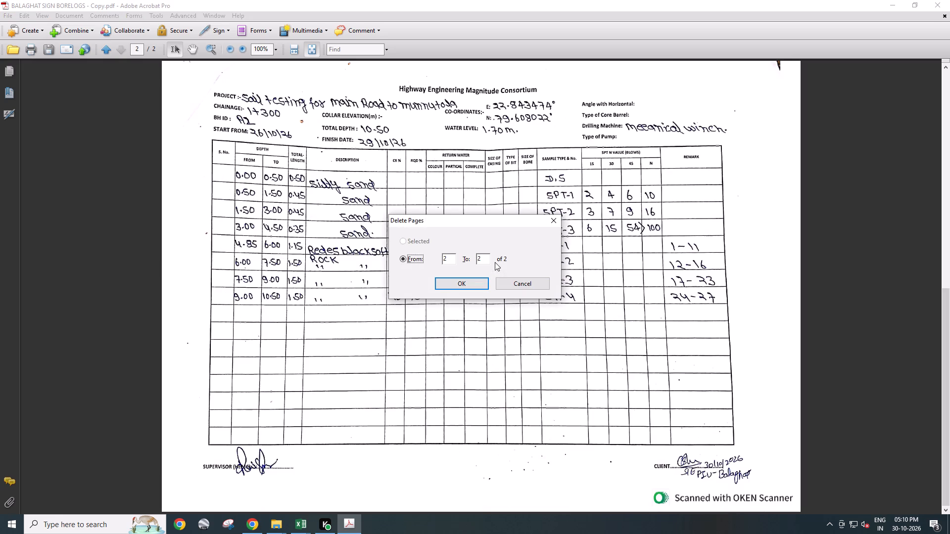
pyautogui.press('Return')
pyautogui.press('Return')
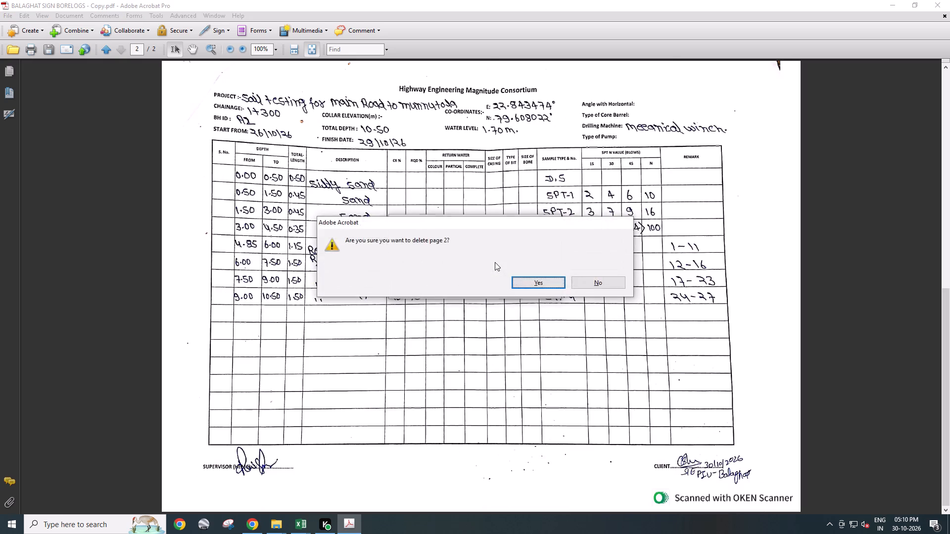
pyautogui.scroll(-7, 496, 264)
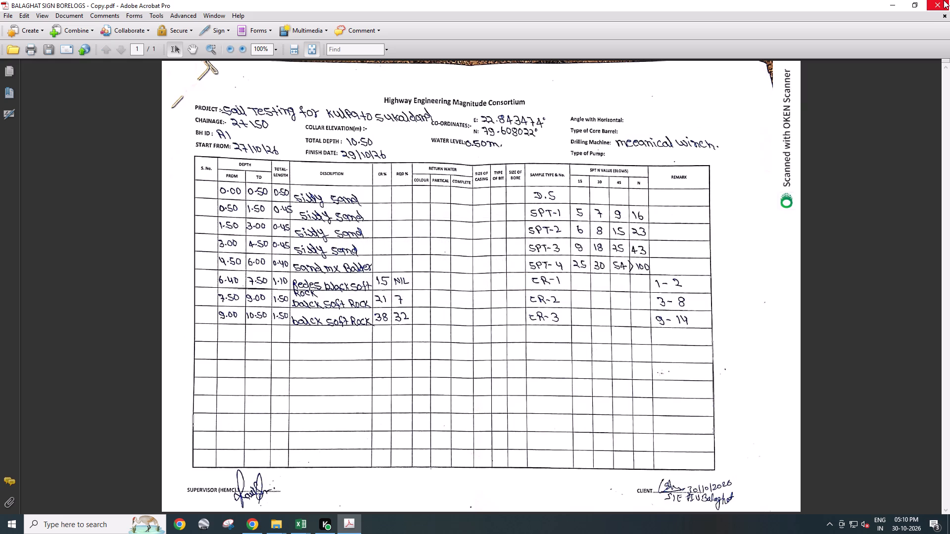
pyautogui.click(943, 0)
pyautogui.click(476, 285)
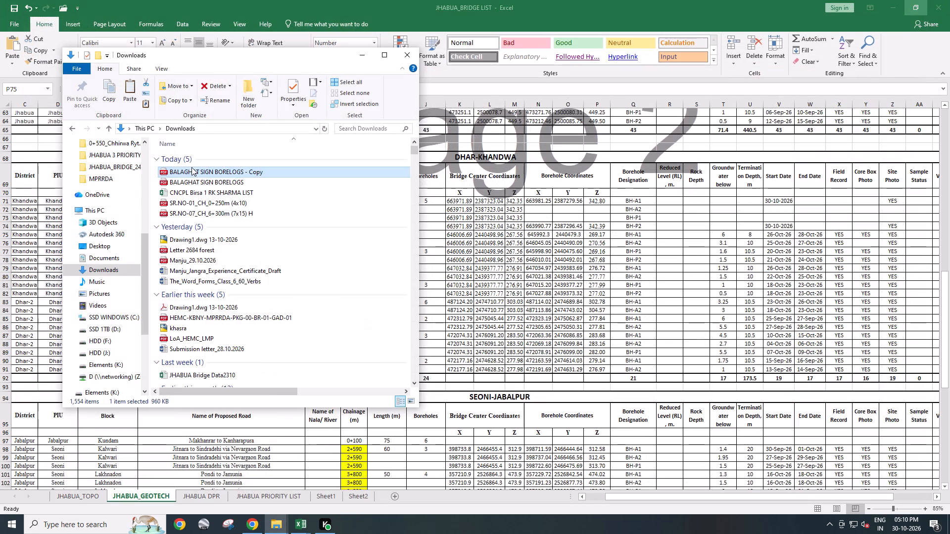
# Rename the BALAGHAT SIGN BORELOGS - Copy PDF as 2+150-BH-A1.
pyautogui.click(206, 175)
pyautogui.press('F2')
pyautogui.write('2+')
pyautogui.write('150-BH')
pyautogui.write('-A1')
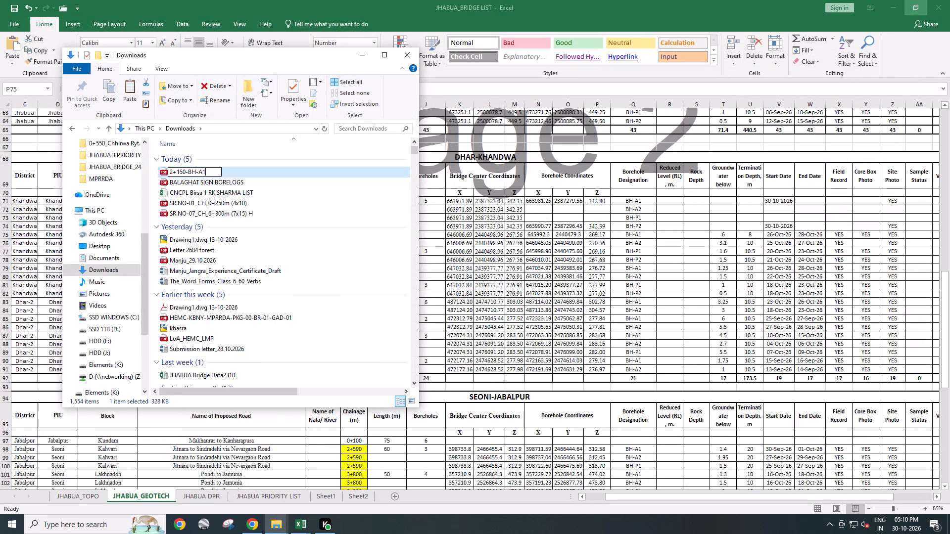
pyautogui.click(213, 190)
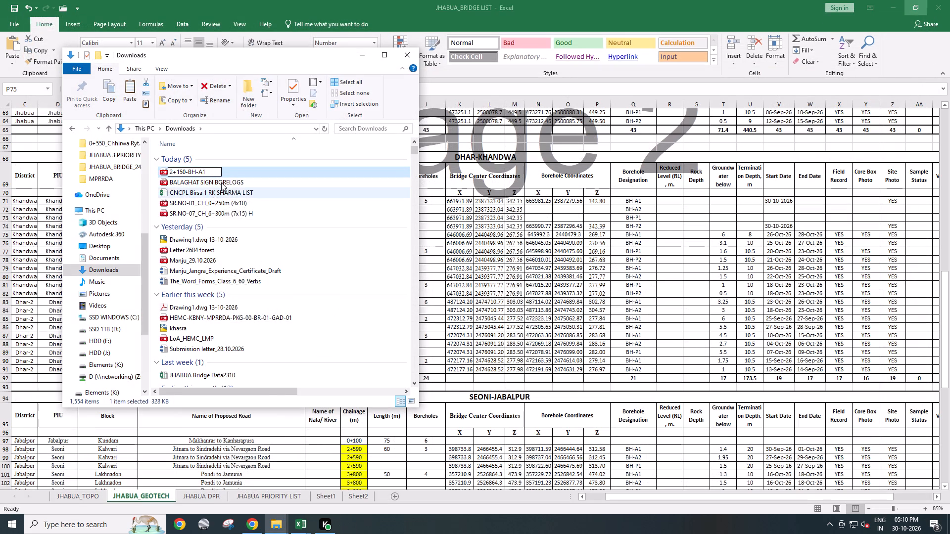
# Duplicate the BALAGHAT SIGN BORELOGS PDF in the Downloads folder.
pyautogui.click(222, 182)
pyautogui.hotkey('ctrl', 'c')
pyautogui.hotkey('ctrl', 'v')
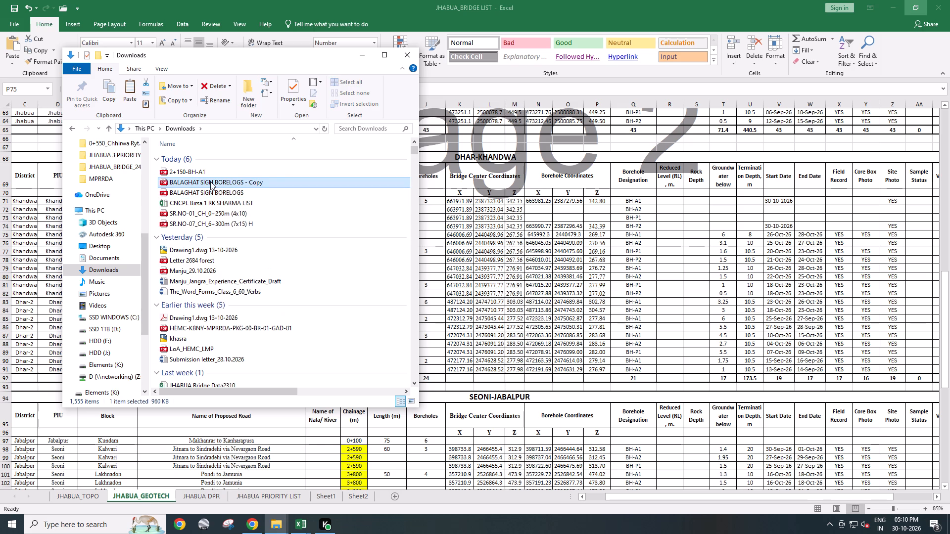
# Rename the new BALAGHAT SIGN BORELOGS copy as 1+300-BH-A1,A2.
pyautogui.click(207, 183)
pyautogui.press('F2')
pyautogui.write('13+')
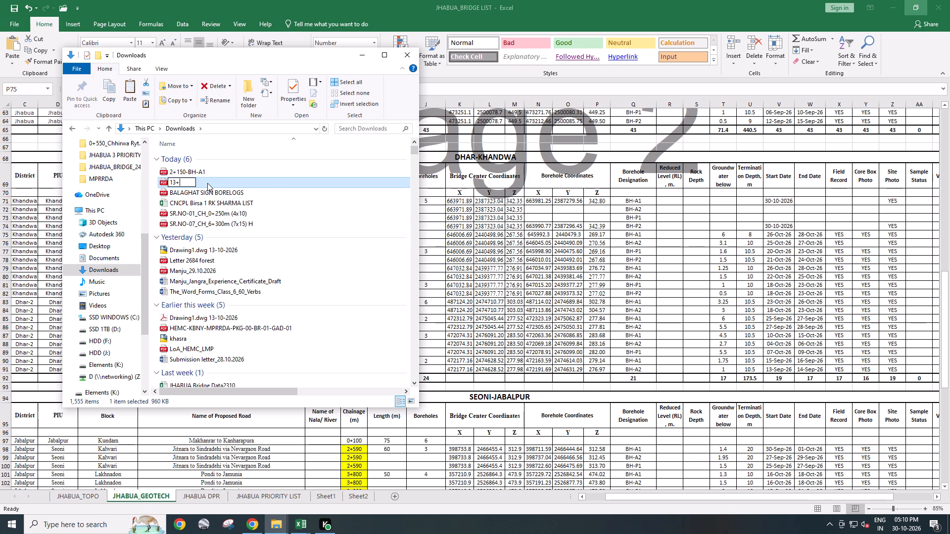
pyautogui.press('BackSpace')
pyautogui.press('BackSpace')
pyautogui.write('+300')
pyautogui.press('space')
pyautogui.press('BackSpace')
pyautogui.write('-BH')
pyautogui.press('-')
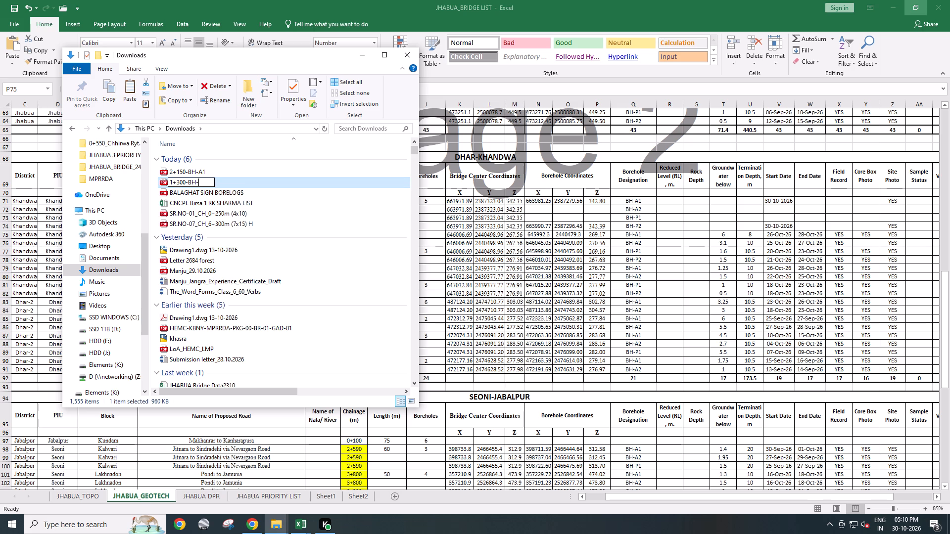
pyautogui.write('A1')
pyautogui.write(',A2')
pyautogui.press('Return')
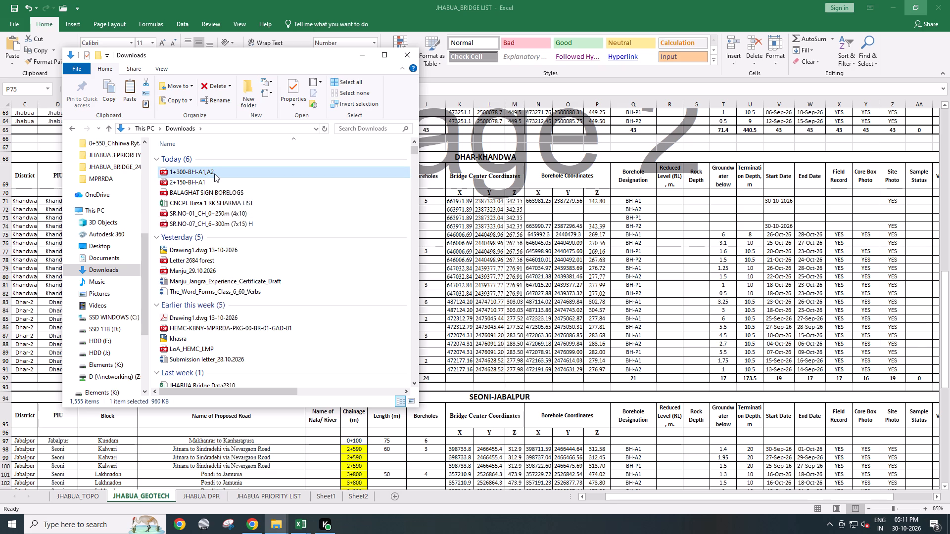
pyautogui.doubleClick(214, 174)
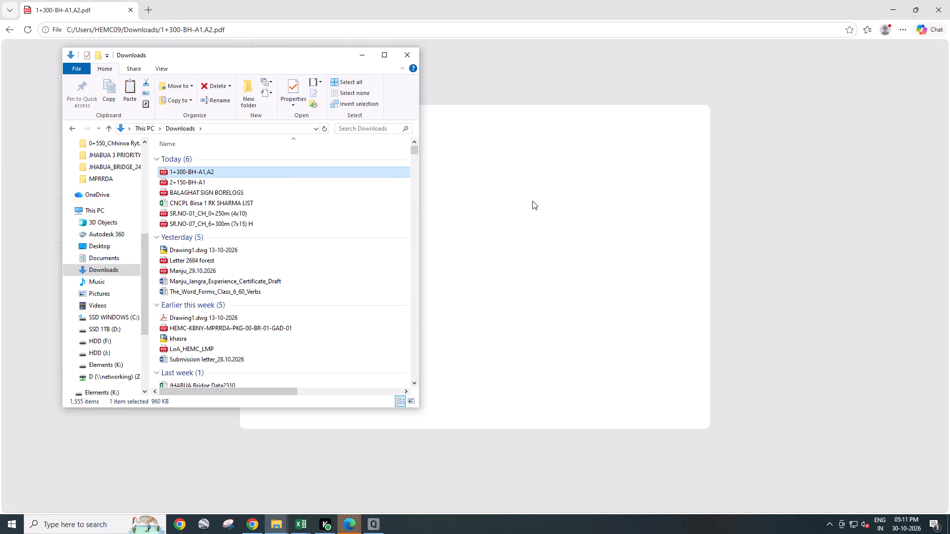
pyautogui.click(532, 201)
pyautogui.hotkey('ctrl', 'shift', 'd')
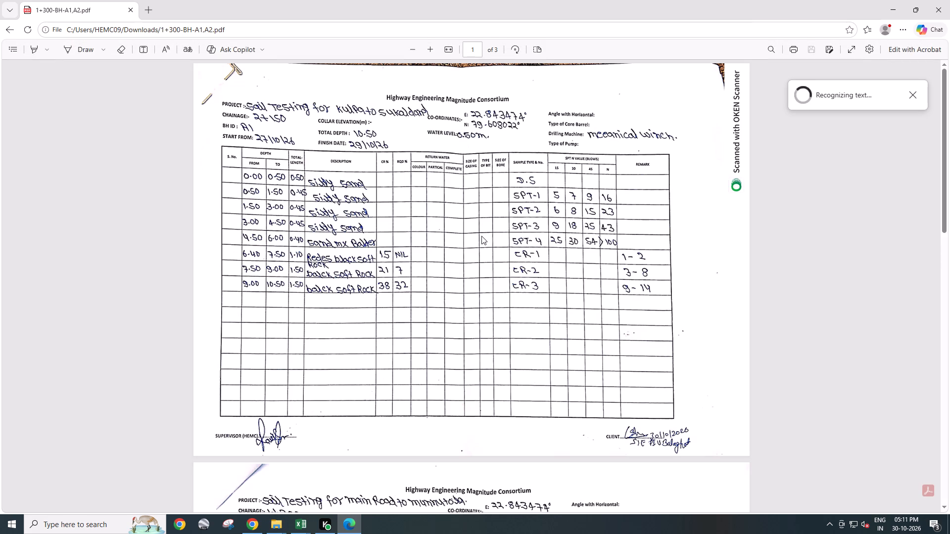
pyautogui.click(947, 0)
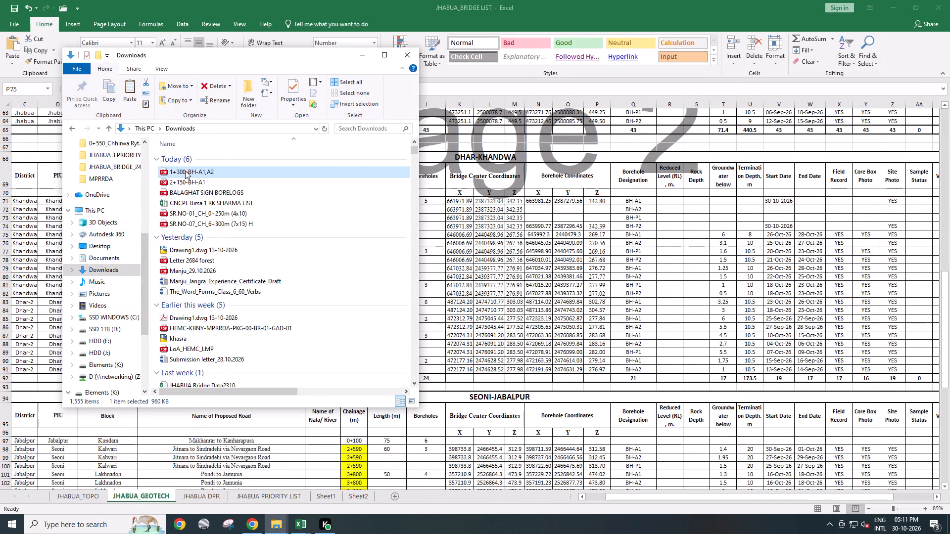
# Open the 1+300-BH-A1,A2 PDF in Adobe Acrobat 9.0 and dismiss the reading options.
pyautogui.rightClick(185, 171)
pyautogui.click(237, 233)
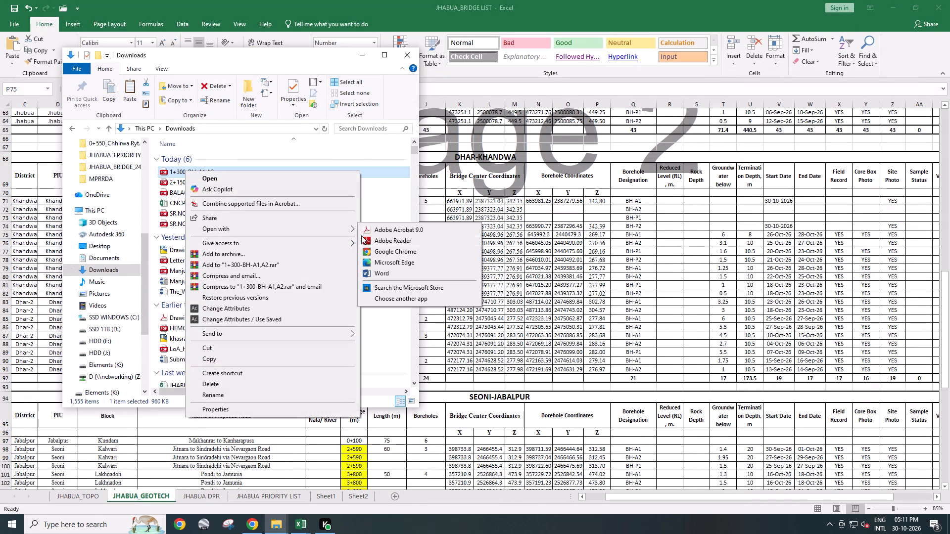
pyautogui.click(375, 231)
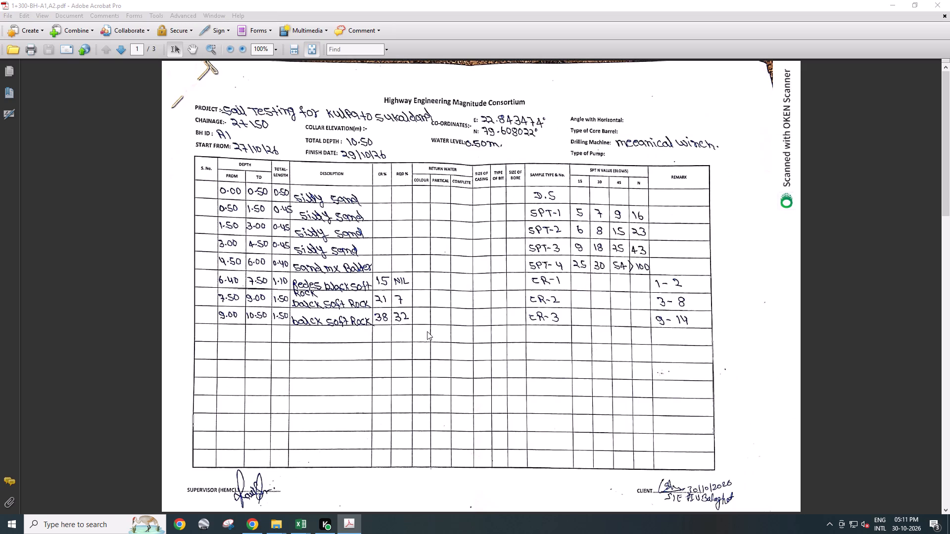
pyautogui.hotkey('ctrl', 'shift', 'd')
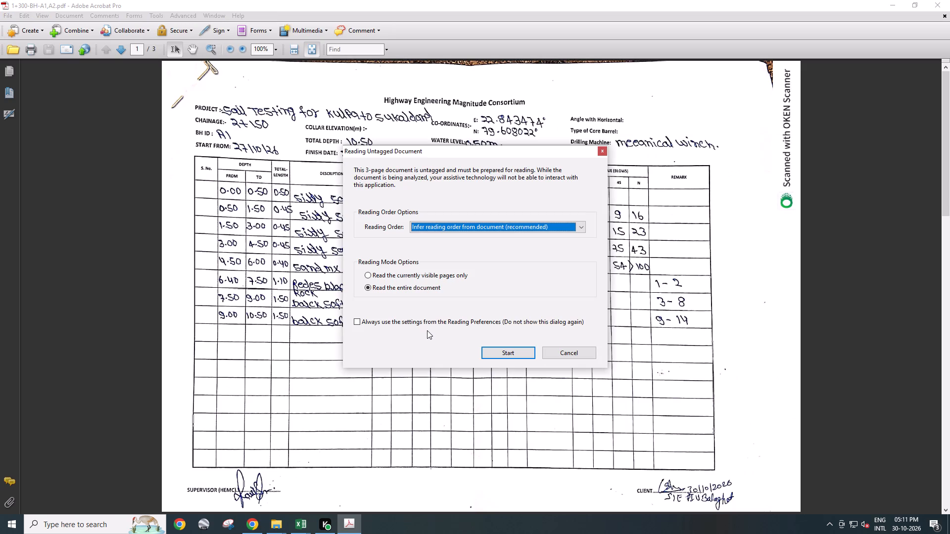
pyautogui.click(601, 153)
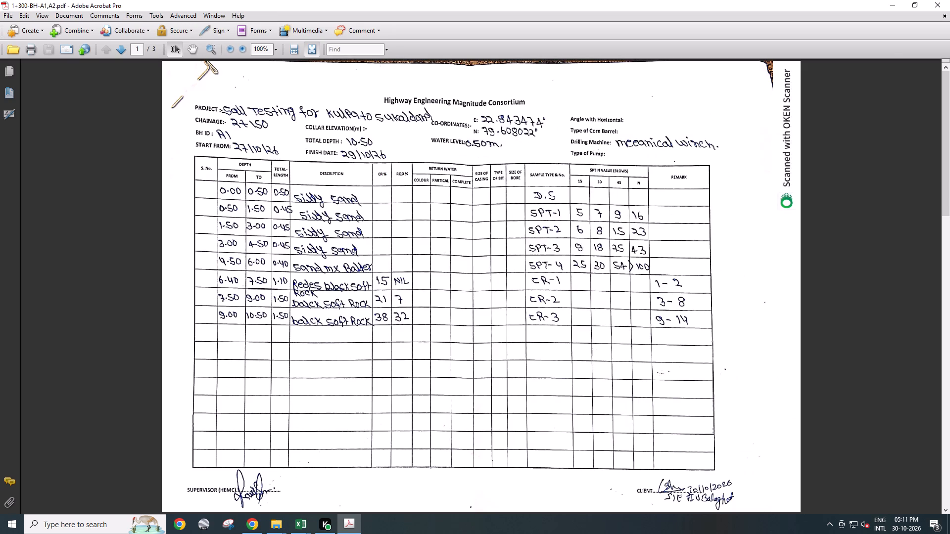
# Delete the chainage 2+150 page from the 1+300-BH-A1,A2 PDF and save the file on closing.
pyautogui.hotkey('ctrl', 'shift', 'd')
pyautogui.press('Return')
pyautogui.press('Return')
pyautogui.scroll(-10, 351, 178)
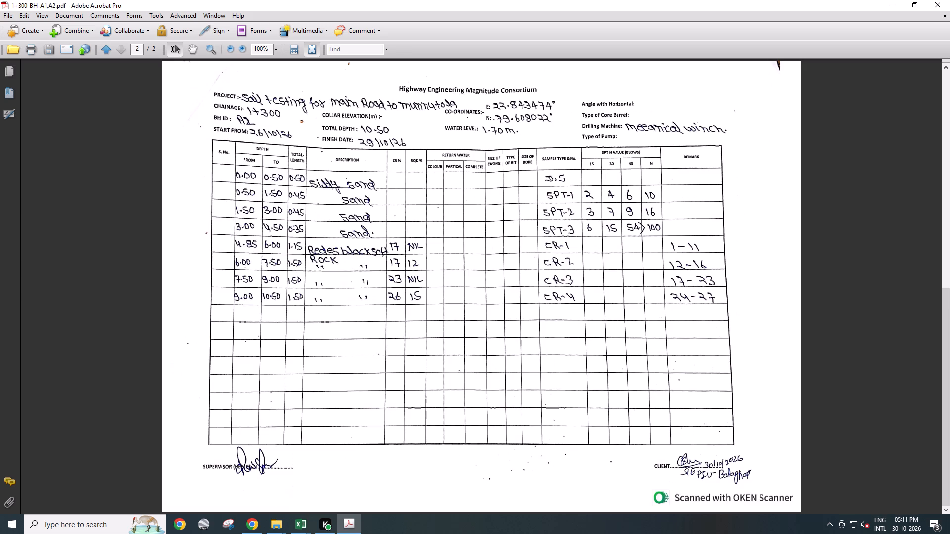
pyautogui.click(941, 3)
pyautogui.click(462, 282)
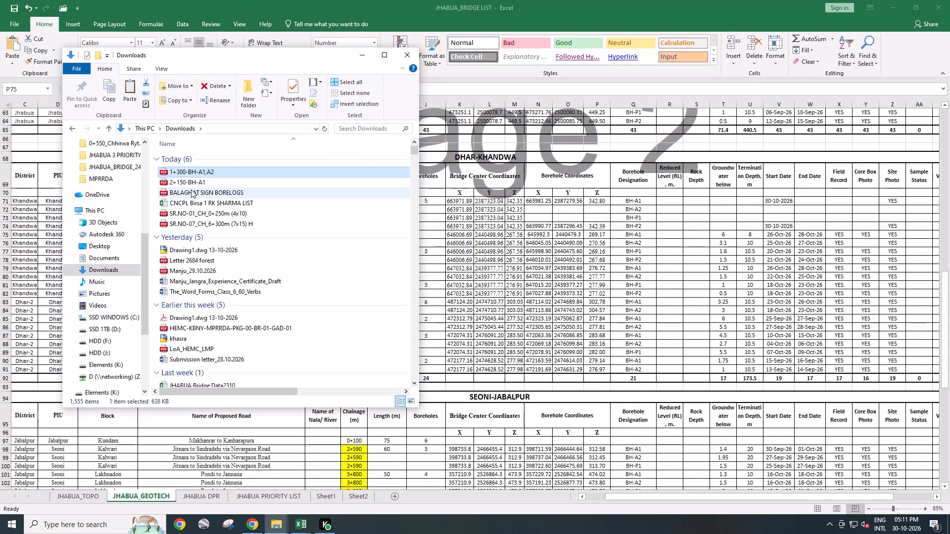
# Switch to the MPRRDA_BALAGHAT BRIDGE workbook in Excel and show the BALAGHAT GEOTECH sheet.
pyautogui.click(446, 436)
pyautogui.scroll(-5, 448, 436)
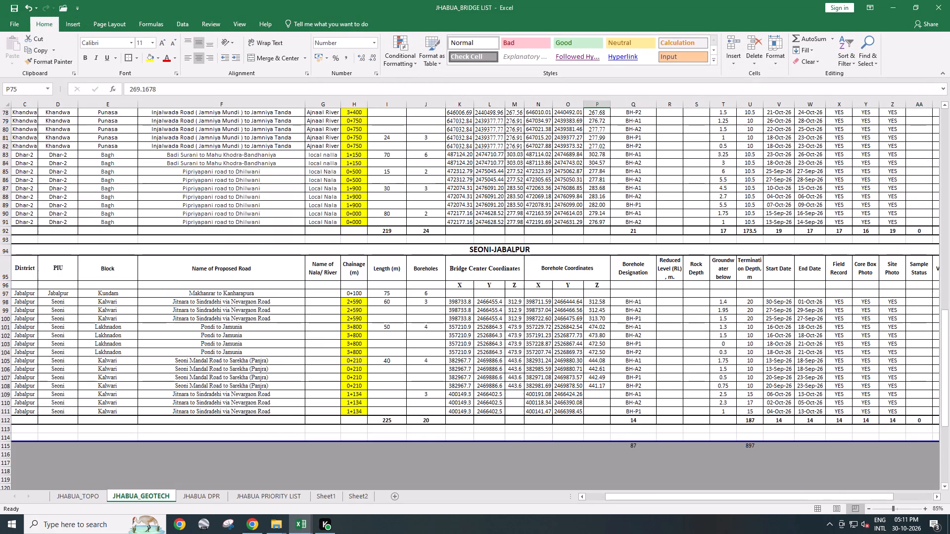
pyautogui.click(311, 525)
pyautogui.click(187, 484)
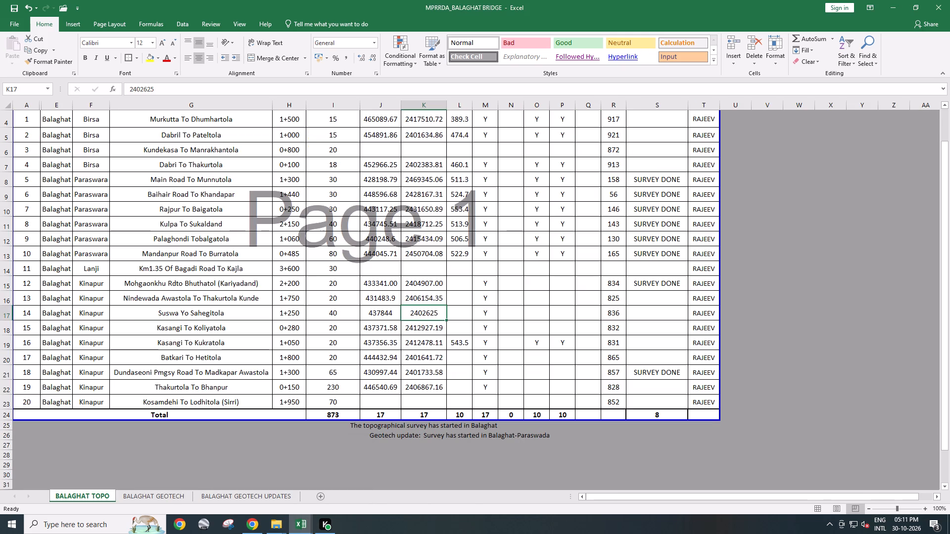
pyautogui.click(172, 500)
pyautogui.scroll(2, 574, 302)
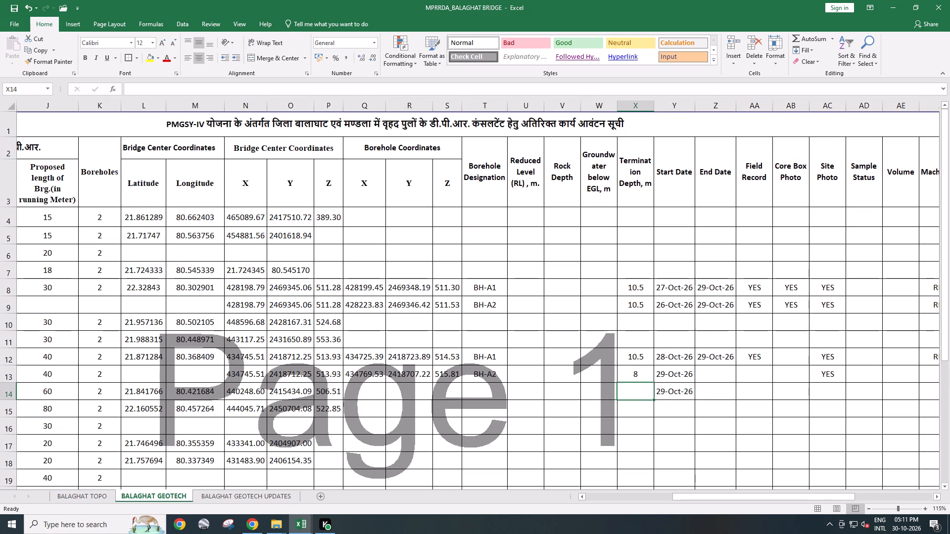
# Enter SIGN BORELOG in the Remarks cell of the BH-A1 row for road number 158.
pyautogui.moveTo(679, 287); pyautogui.dragTo(678, 309)
pyautogui.press('Right')
pyautogui.press('Right')
pyautogui.press('Right')
pyautogui.press('Right')
pyautogui.press('Right')
pyautogui.press('Right')
pyautogui.press('Right')
pyautogui.press('Right')
pyautogui.press('Right')
pyautogui.press('Right')
pyautogui.press('Right')
pyautogui.press('Right')
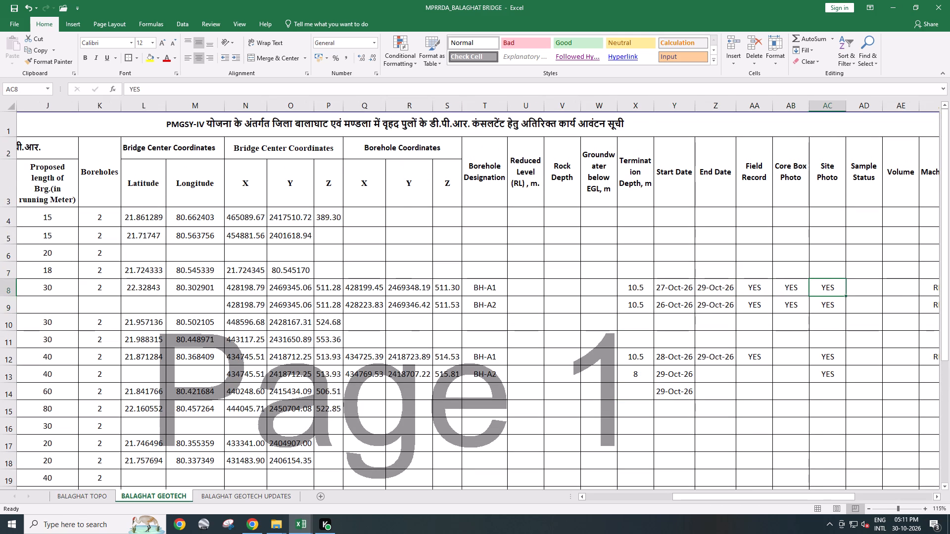
pyautogui.press('Left')
pyautogui.press('Left')
pyautogui.press('Left')
pyautogui.press('Right')
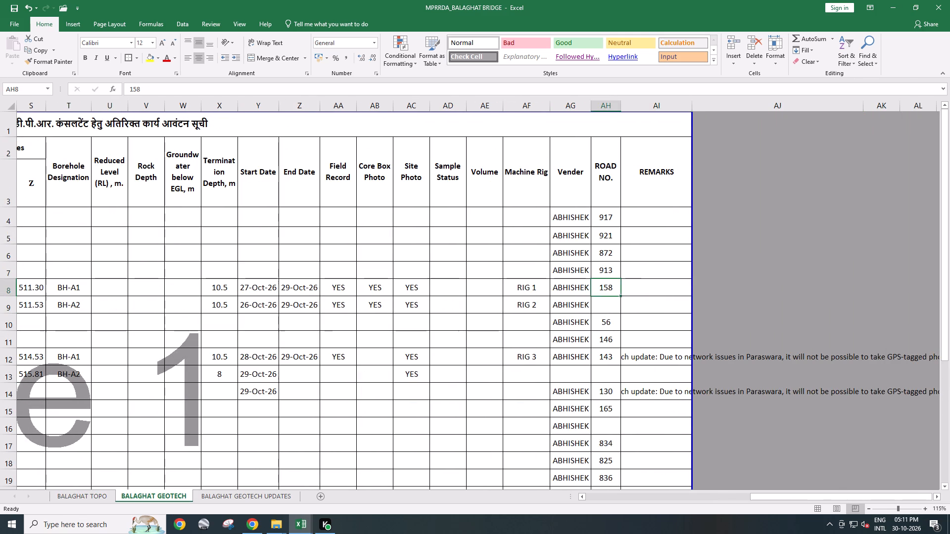
pyautogui.write('SIGN')
pyautogui.press('space')
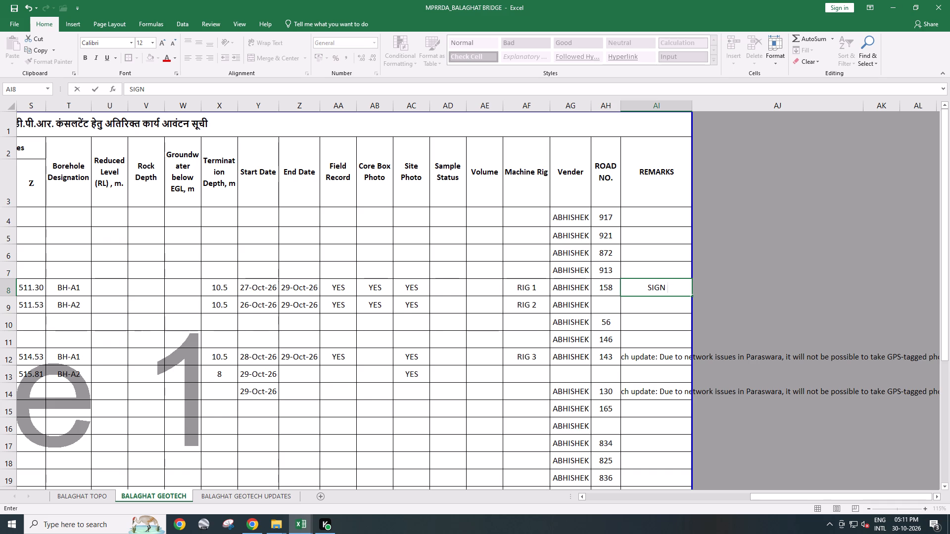
pyautogui.write('BORELOG')
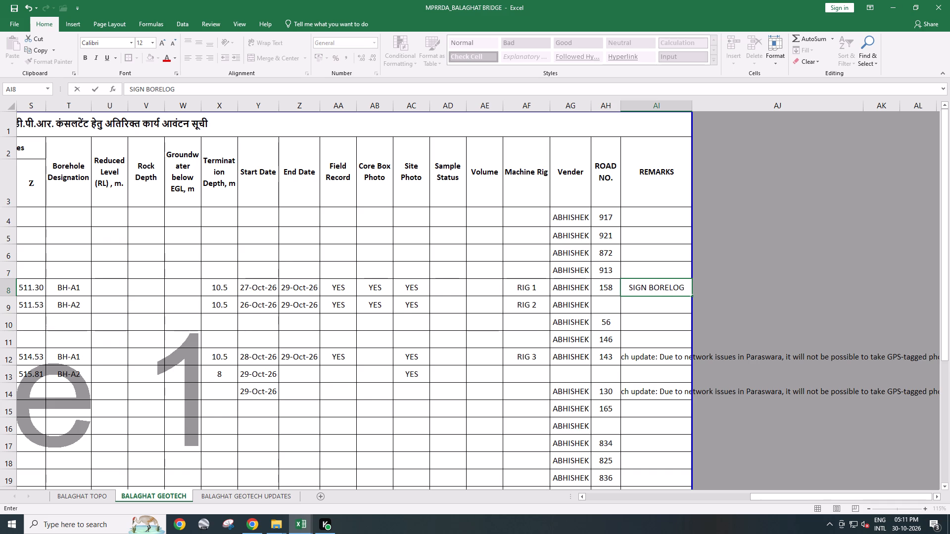
pyautogui.click(668, 330)
# Copy the SIGN BORELOG remark to the BH-A2 row directly below.
pyautogui.click(671, 291)
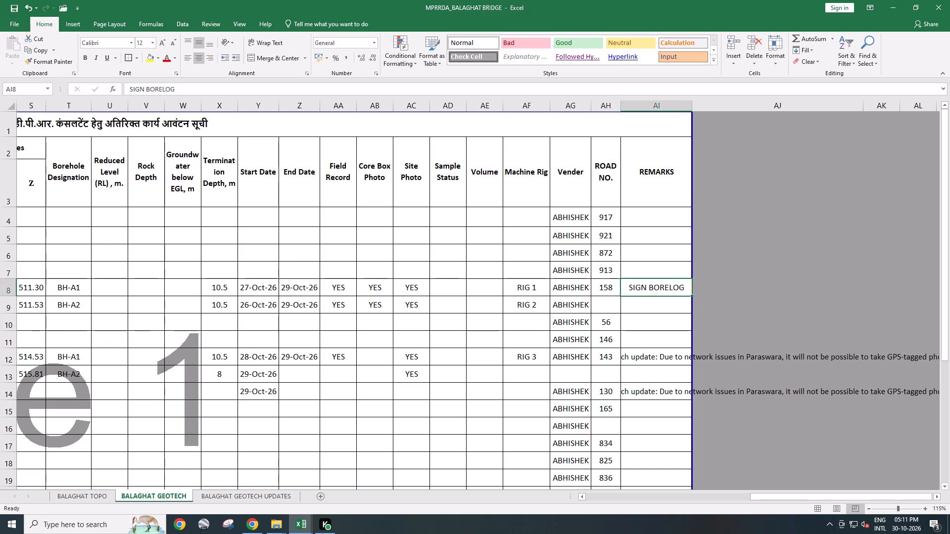
pyautogui.hotkey('ctrl', 'c')
pyautogui.click(678, 310)
pyautogui.hotkey('ctrl', 'v')
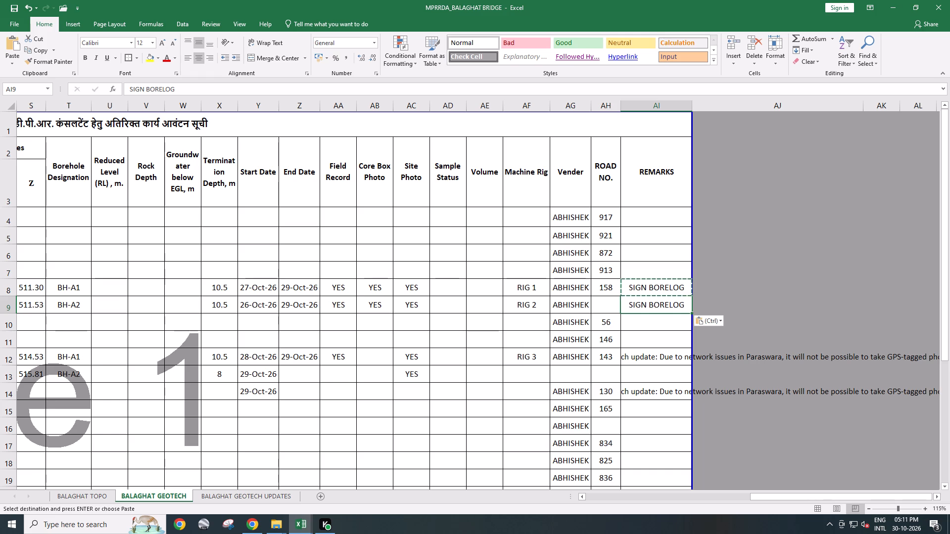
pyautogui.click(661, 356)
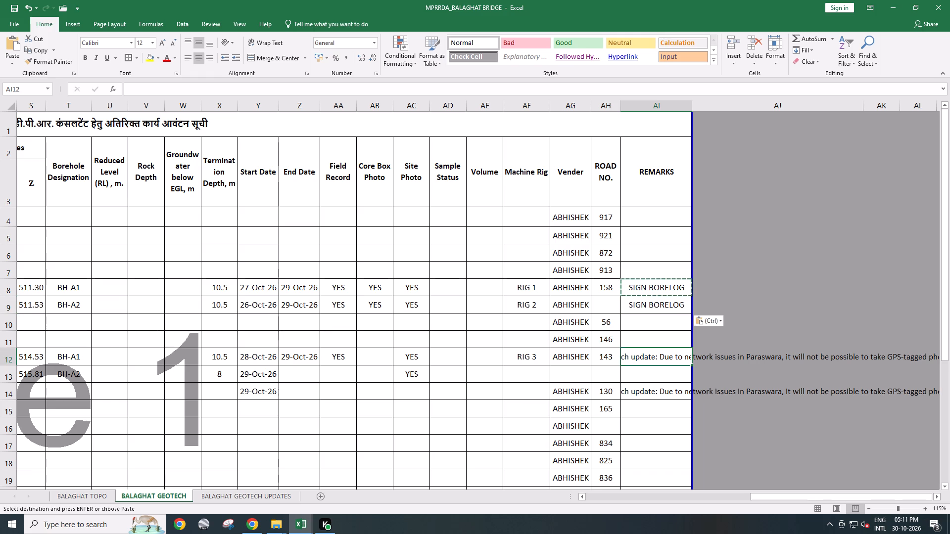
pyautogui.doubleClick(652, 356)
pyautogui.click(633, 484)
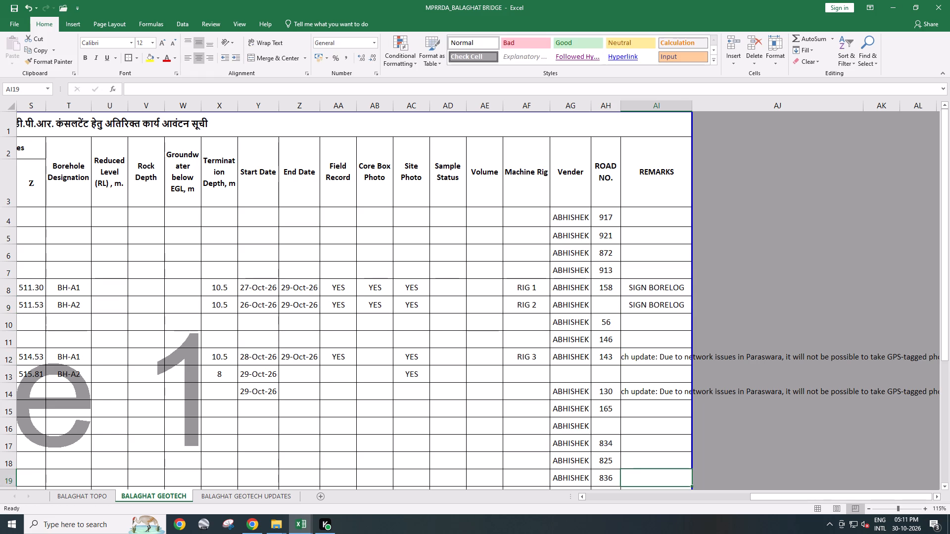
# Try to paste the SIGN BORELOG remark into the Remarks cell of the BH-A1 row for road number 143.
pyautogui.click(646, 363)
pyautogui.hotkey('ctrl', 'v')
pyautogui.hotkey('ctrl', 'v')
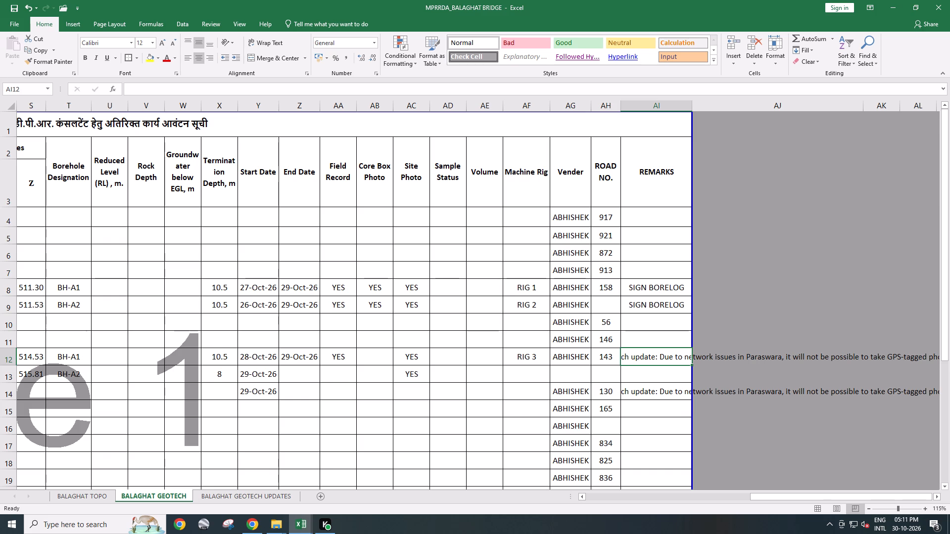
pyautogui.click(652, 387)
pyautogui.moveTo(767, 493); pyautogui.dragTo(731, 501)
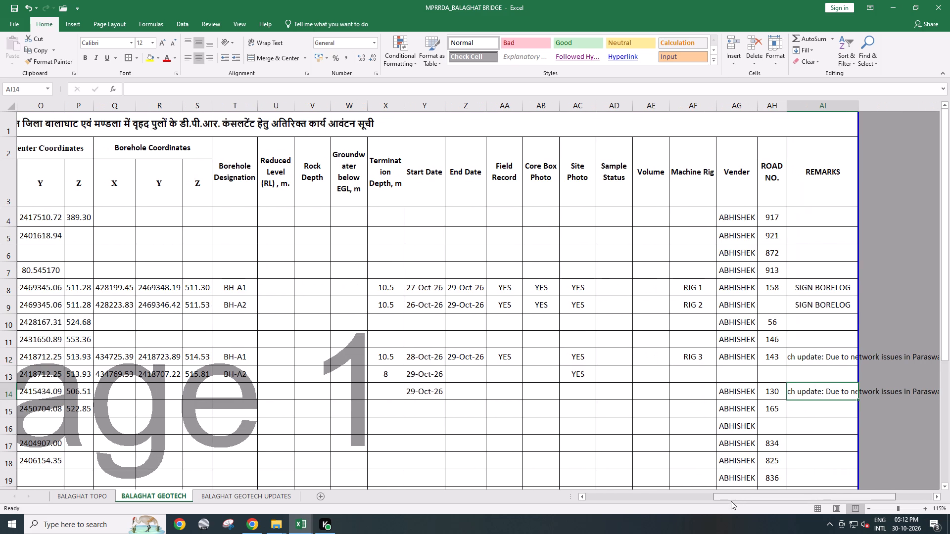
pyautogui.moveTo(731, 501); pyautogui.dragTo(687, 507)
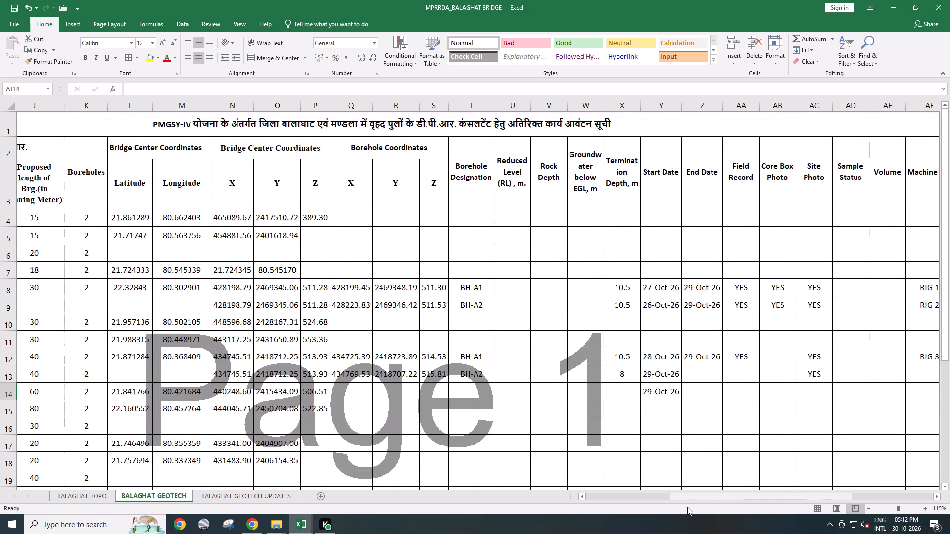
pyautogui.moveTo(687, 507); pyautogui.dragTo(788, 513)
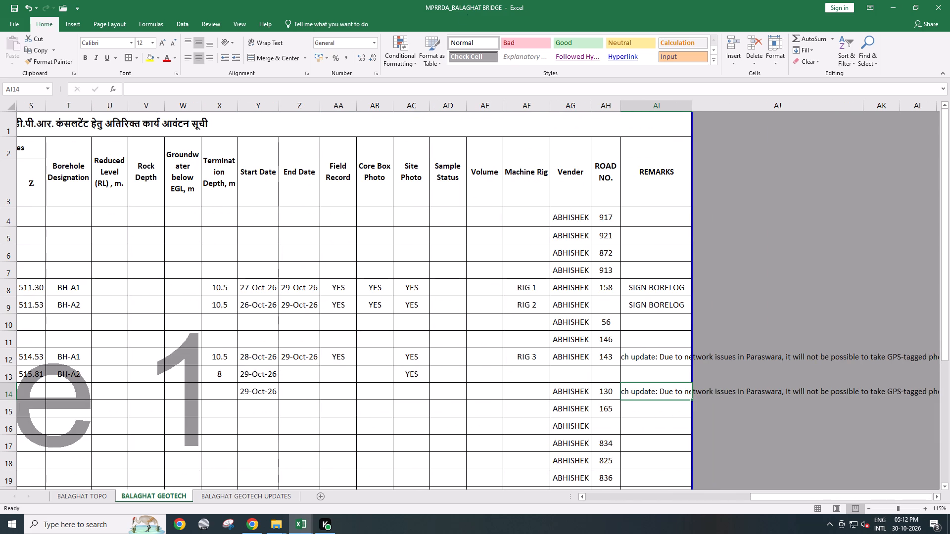
# Auto-fit the width of the REMARKS column to its contents.
pyautogui.doubleClick(693, 105)
pyautogui.click(725, 222)
# Copy the SIGN BORELOG remark from road number 158's BH-A2 row to road number 143's BH-A1 row and save the workbook.
pyautogui.click(644, 352)
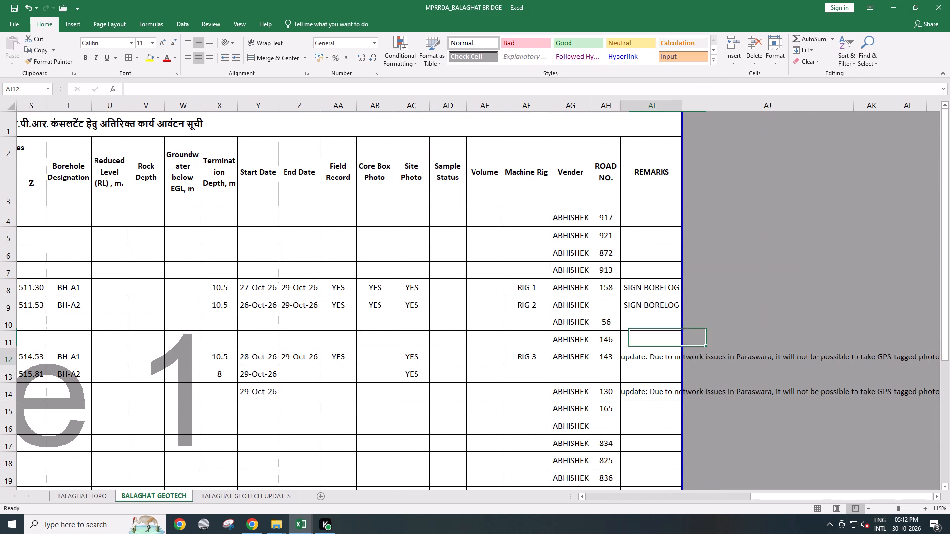
pyautogui.click(695, 357)
pyautogui.click(663, 358)
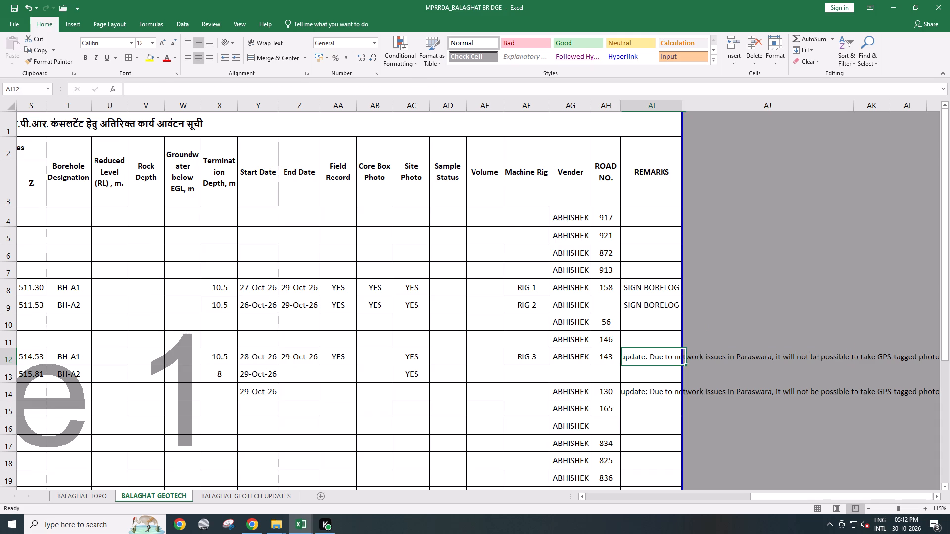
pyautogui.click(662, 308)
pyautogui.hotkey('ctrl', 'c')
pyautogui.click(657, 352)
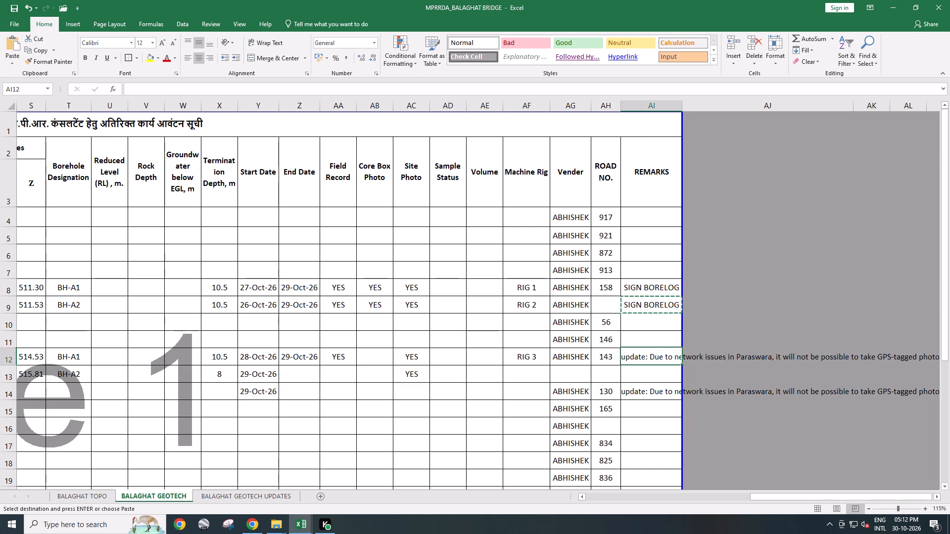
pyautogui.hotkey('ctrl', 'v')
pyautogui.hotkey('ctrl', 's')
pyautogui.click(603, 370)
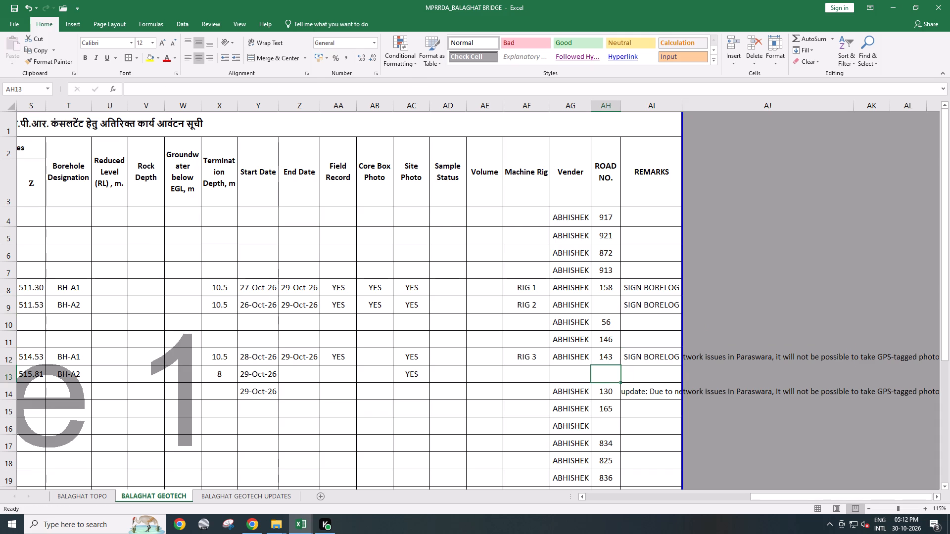
pyautogui.hotkey('ctrl', 's')
pyautogui.moveTo(763, 497); pyautogui.dragTo(636, 516)
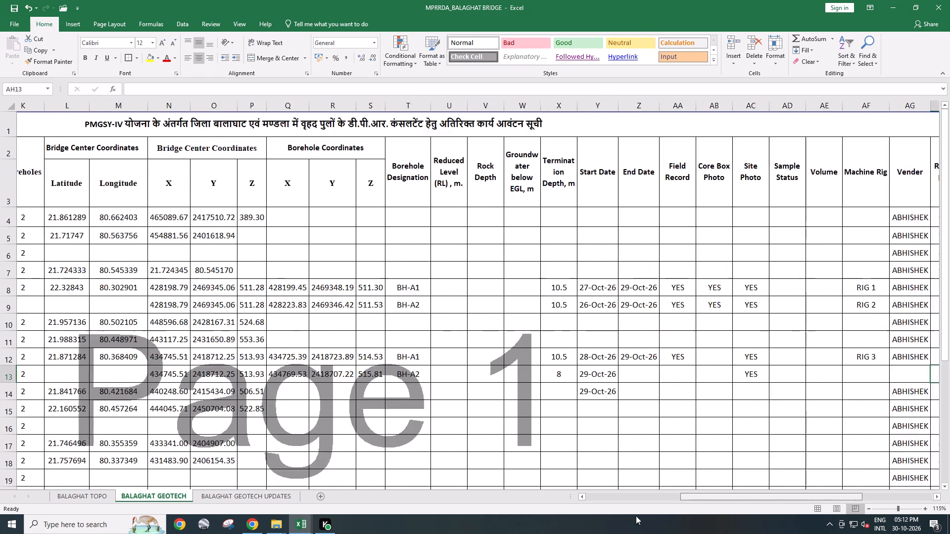
pyautogui.moveTo(636, 516); pyautogui.dragTo(444, 484)
pyautogui.hotkey('ctrl', 's')
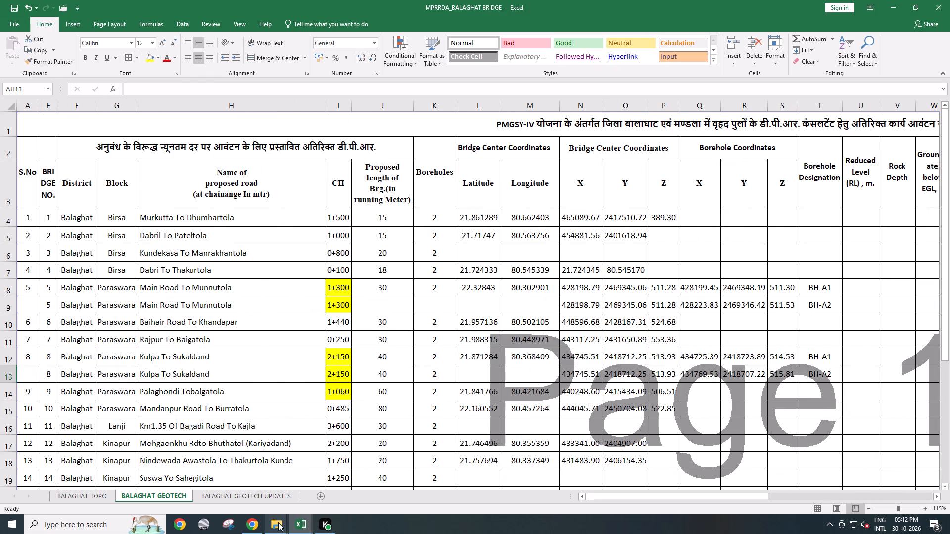
# Create a folder named BALAGHAT 20 BRIDGE SIGN BORELOG inside the BALAGHAT GEOTECH DATA folder in File Explorer.
pyautogui.click(237, 486)
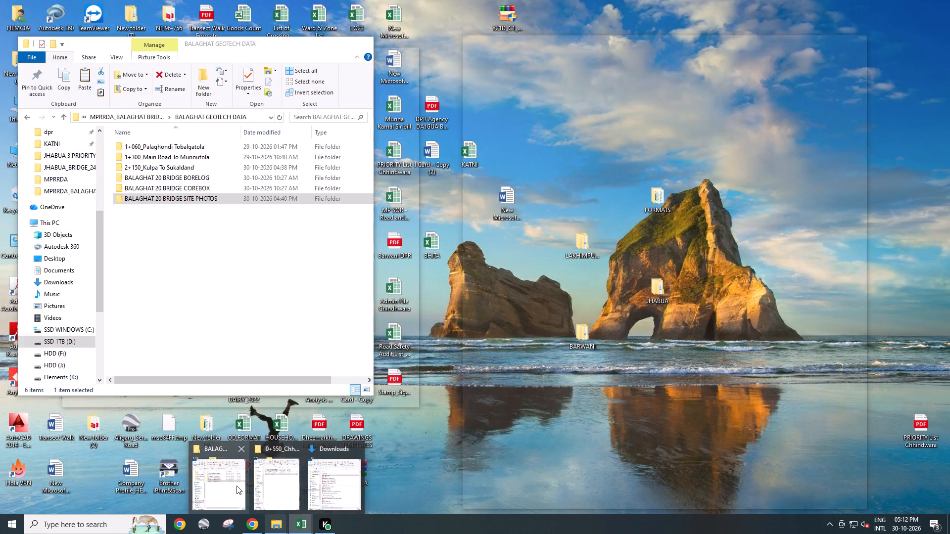
pyautogui.moveTo(220, 51); pyautogui.dragTo(698, 53)
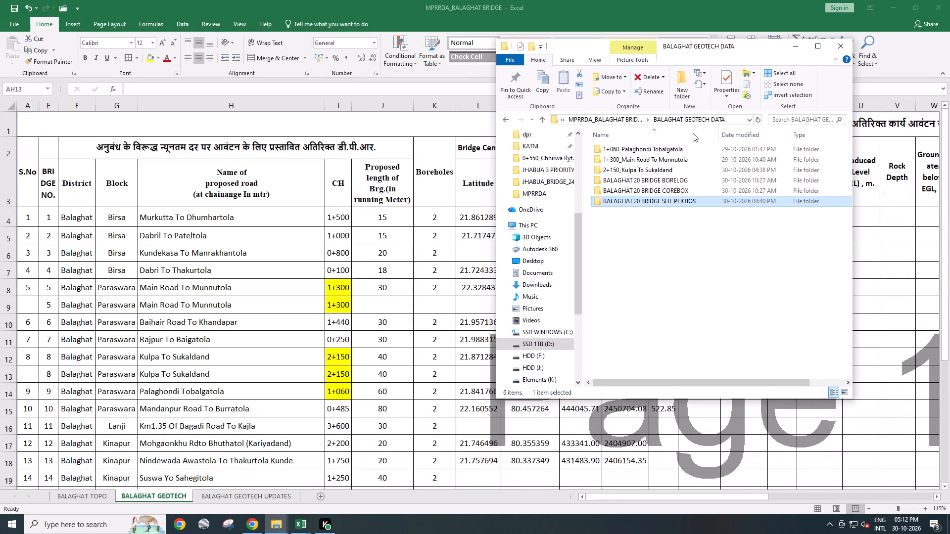
pyautogui.rightClick(631, 230)
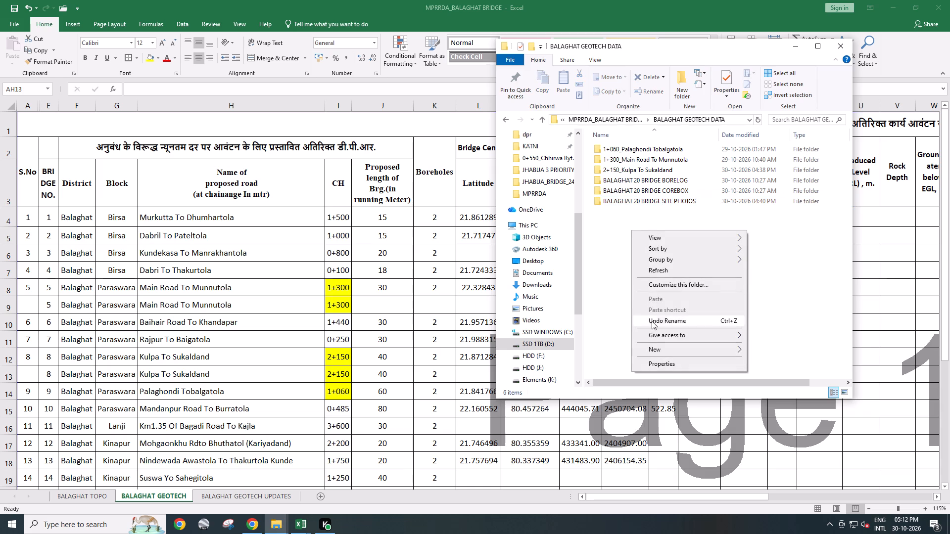
pyautogui.click(659, 352)
pyautogui.click(782, 347)
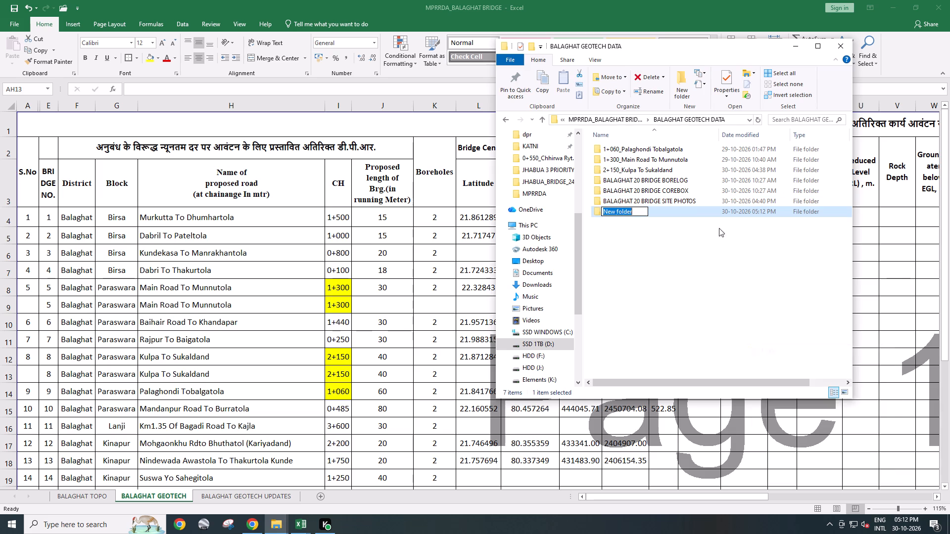
pyautogui.click(676, 182)
pyautogui.press('F2')
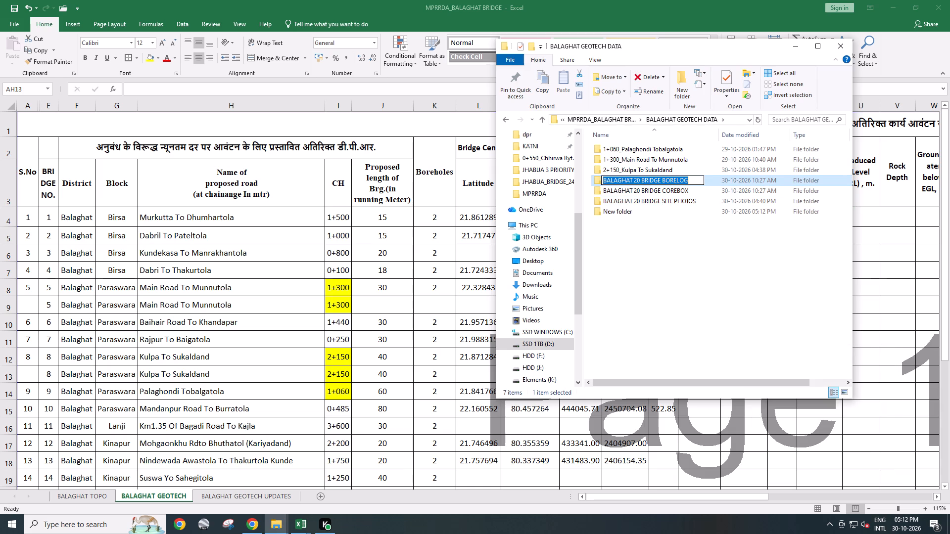
pyautogui.hotkey('ctrl', 'c')
pyautogui.click(676, 210)
pyautogui.press('F2')
pyautogui.hotkey('ctrl', 'v')
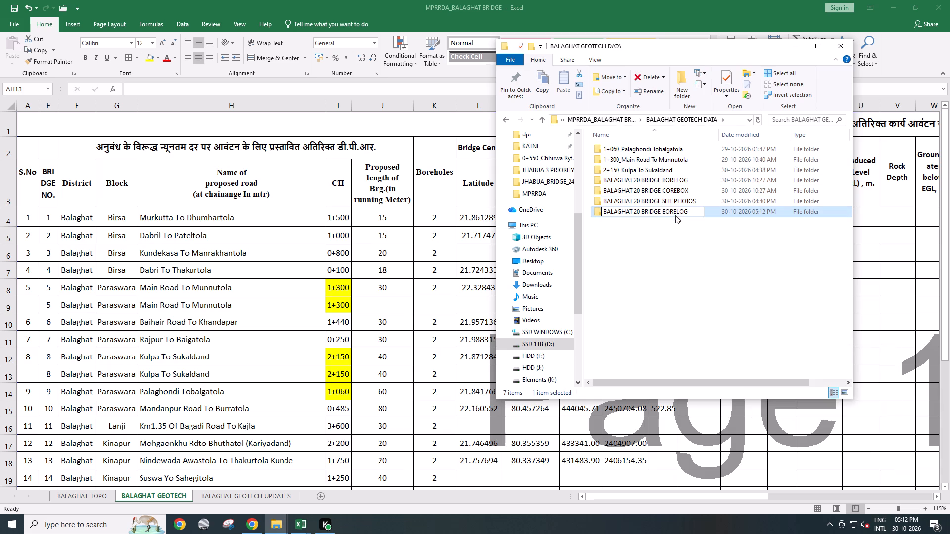
pyautogui.click(664, 210)
pyautogui.write('SIGN')
pyautogui.press('space')
pyautogui.click(678, 241)
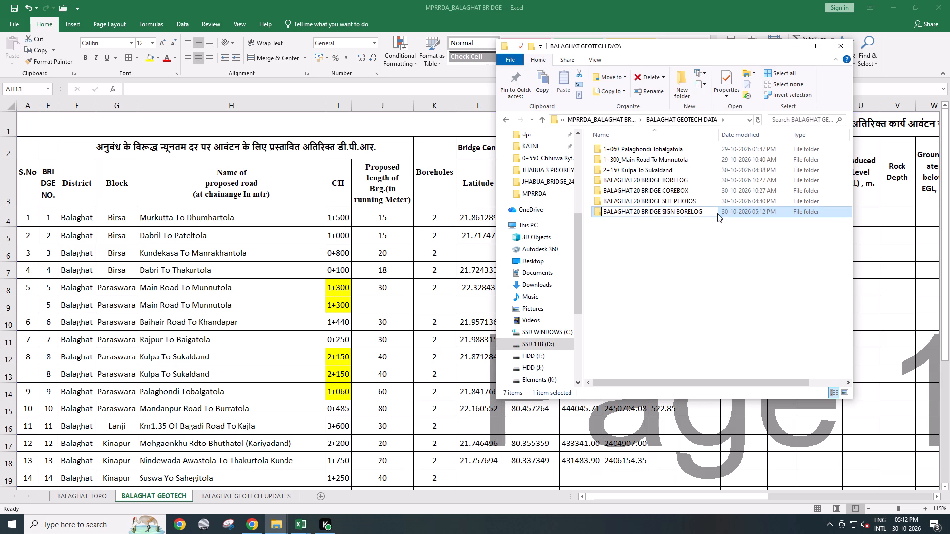
# Move the 1+300-BH-A1,A2, 2+150-BH-A1 and BALAGHAT SIGN BORELOGS PDFs from Downloads into the BALAGHAT 20 BRIDGE SIGN BORELOG folder.
pyautogui.doubleClick(699, 199)
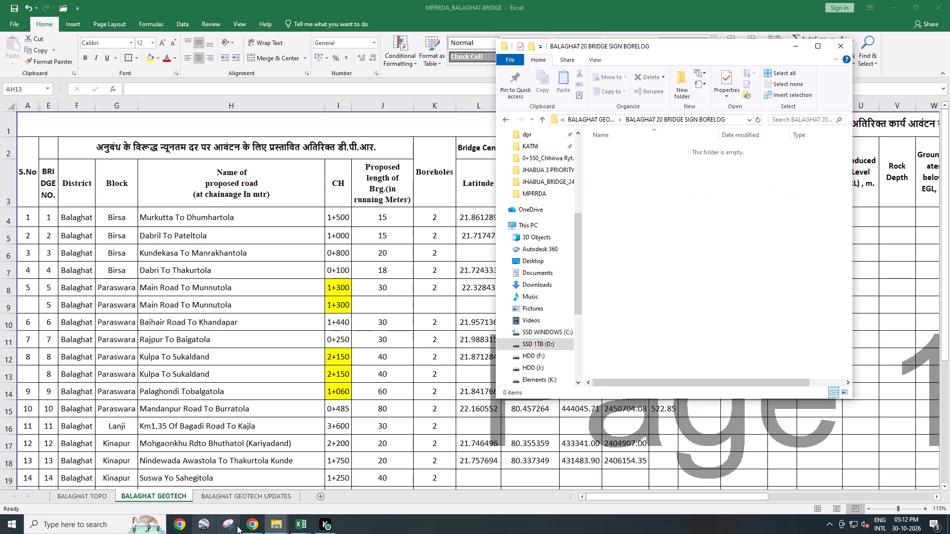
pyautogui.click(274, 522)
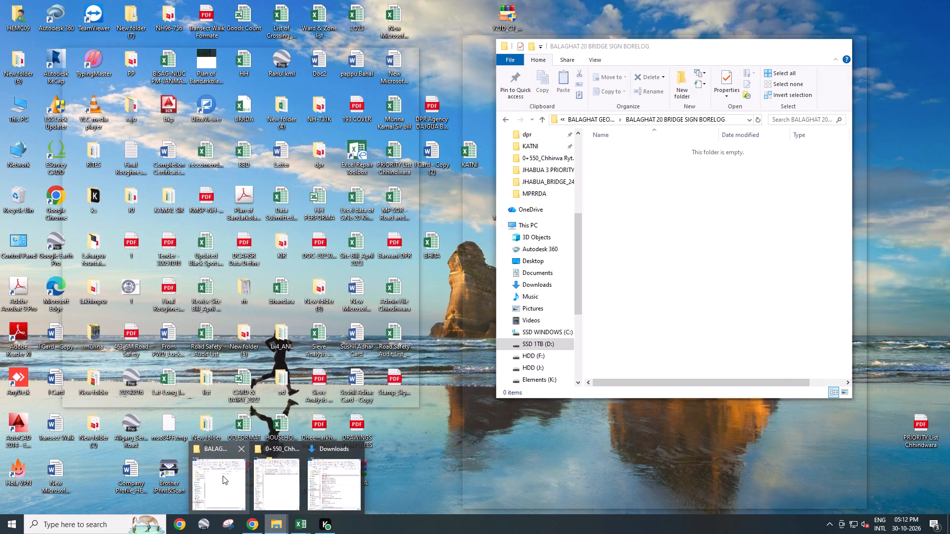
pyautogui.click(342, 477)
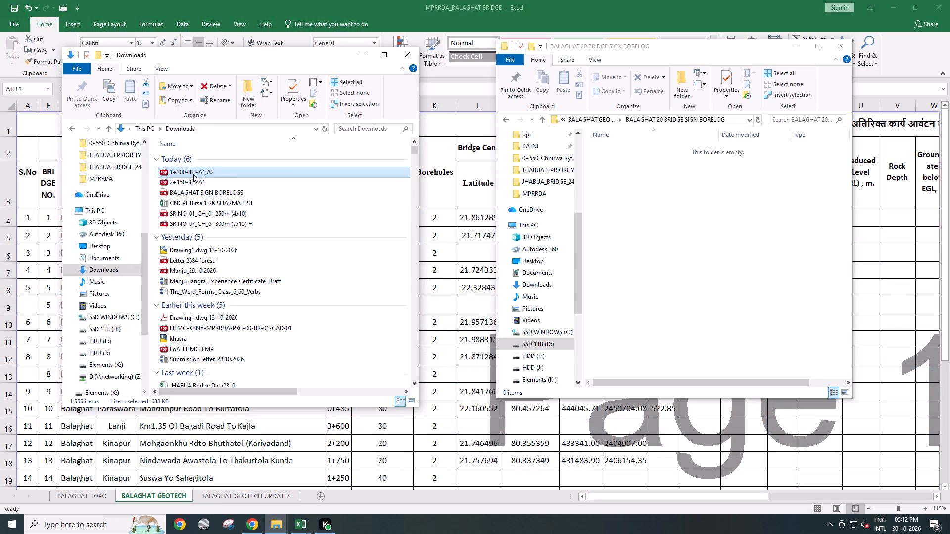
pyautogui.keyDown('shift'); pyautogui.click(197, 190); pyautogui.keyUp('shift')
pyautogui.hotkey('ctrl', 'x')
pyautogui.click(652, 221)
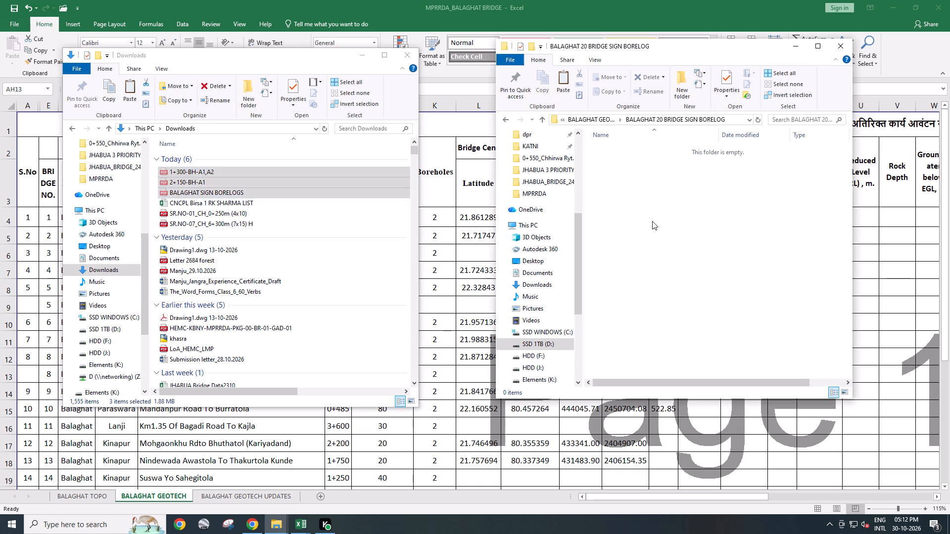
pyautogui.hotkey('ctrl', 'v')
pyautogui.click(652, 222)
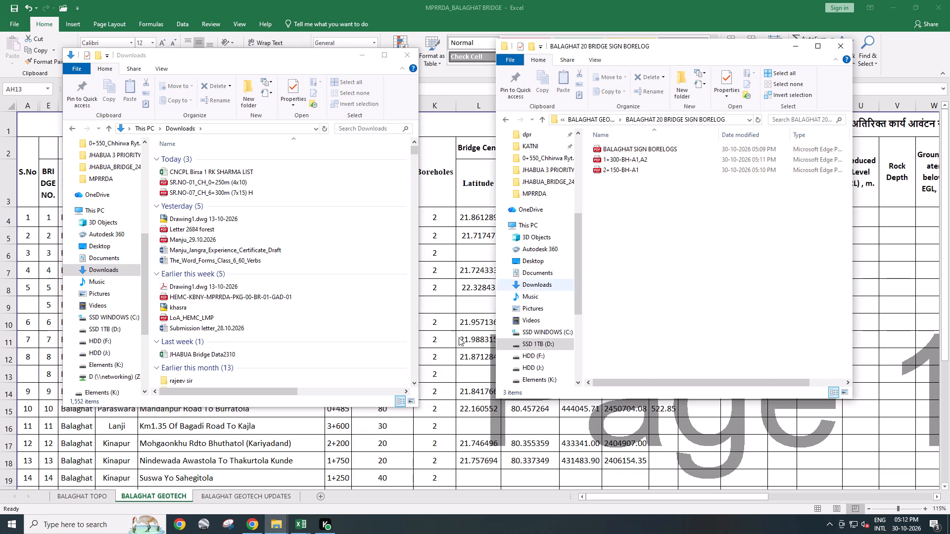
# Switch back to the MPRRDA_BALAGHAT BRIDGE workbook in Excel.
pyautogui.click(430, 355)
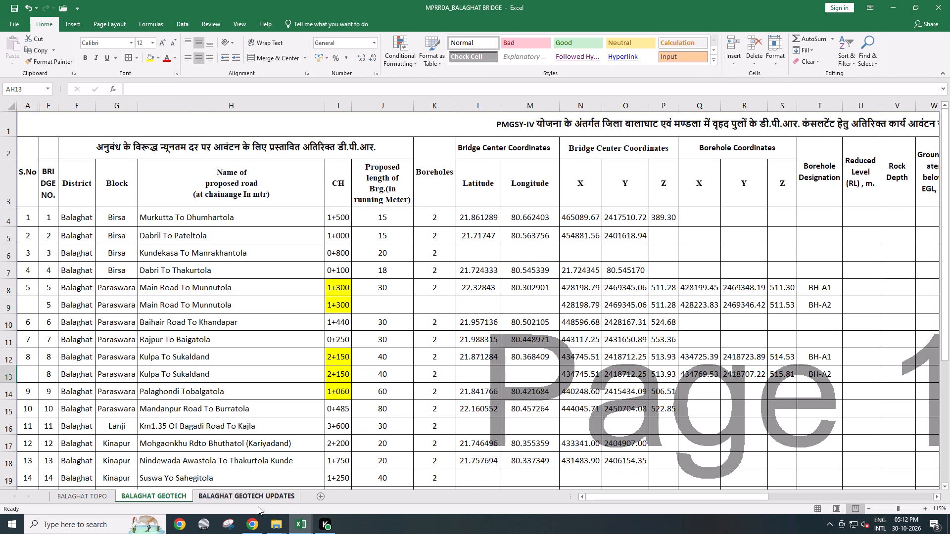